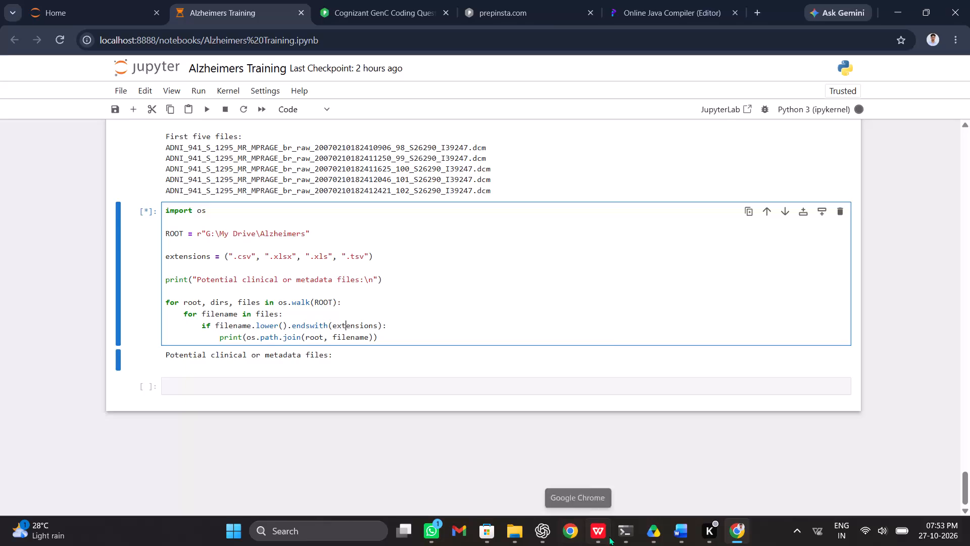
# Switch to the Project11 document in Word and skim its front pages and first chapter.
pyautogui.click(675, 533)
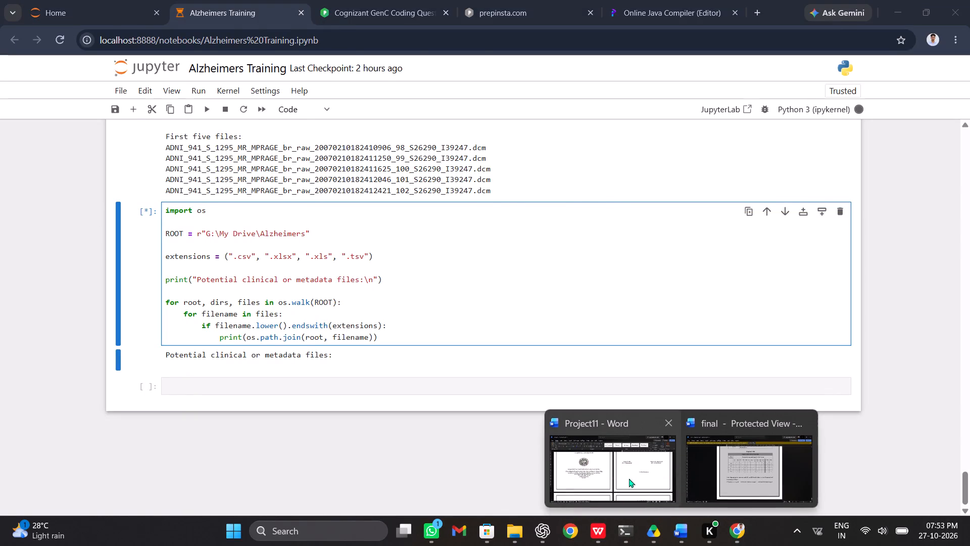
pyautogui.click(629, 478)
pyautogui.scroll(-2, 477, 368)
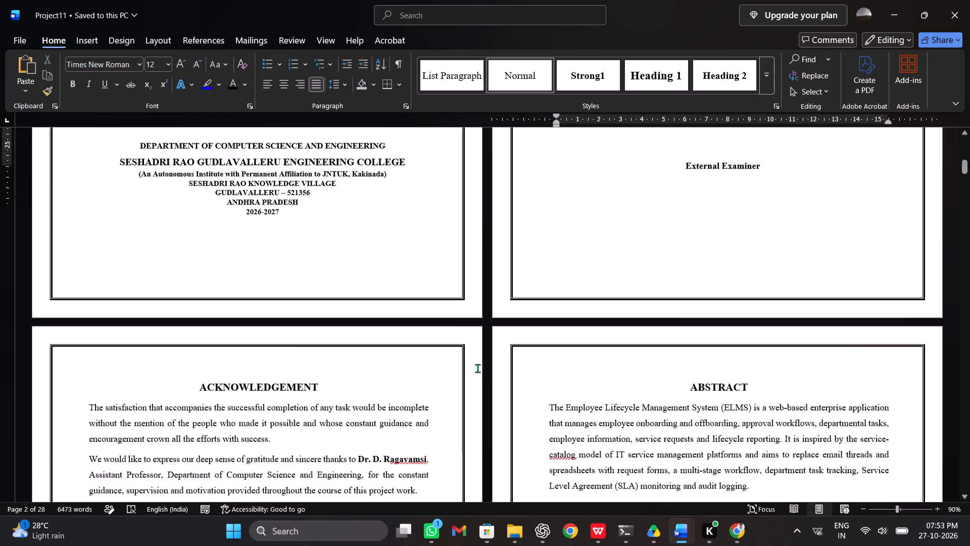
pyautogui.scroll(-8, 477, 368)
pyautogui.scroll(1, 477, 368)
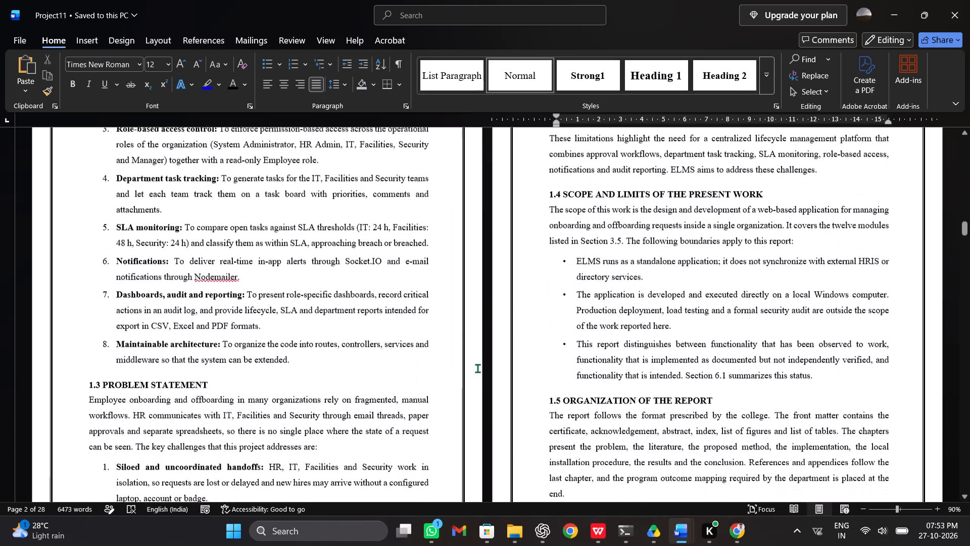
pyautogui.scroll(8, 477, 368)
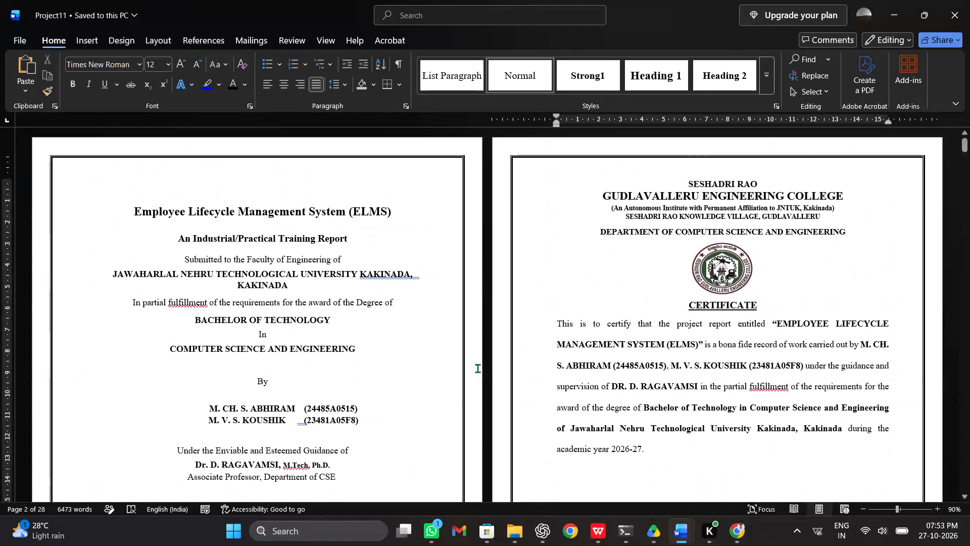
# Examine Project11's title page, certificate, acknowledgement, abstract and index for layout and formatting.
pyautogui.click(538, 302)
pyautogui.scroll(-1, 538, 302)
pyautogui.click(538, 302)
pyautogui.scroll(-1, 538, 302)
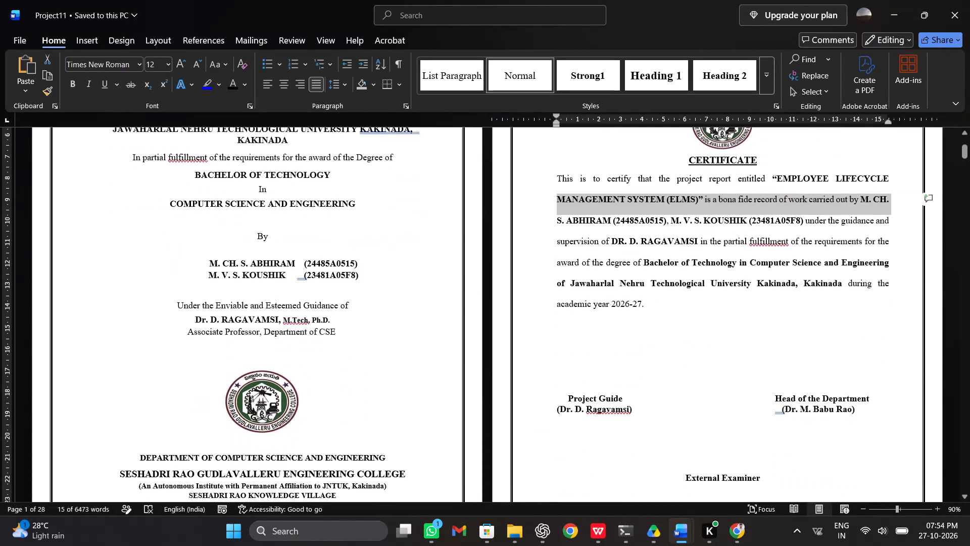
pyautogui.scroll(-1, 538, 302)
pyautogui.click(522, 292)
pyautogui.click(496, 297)
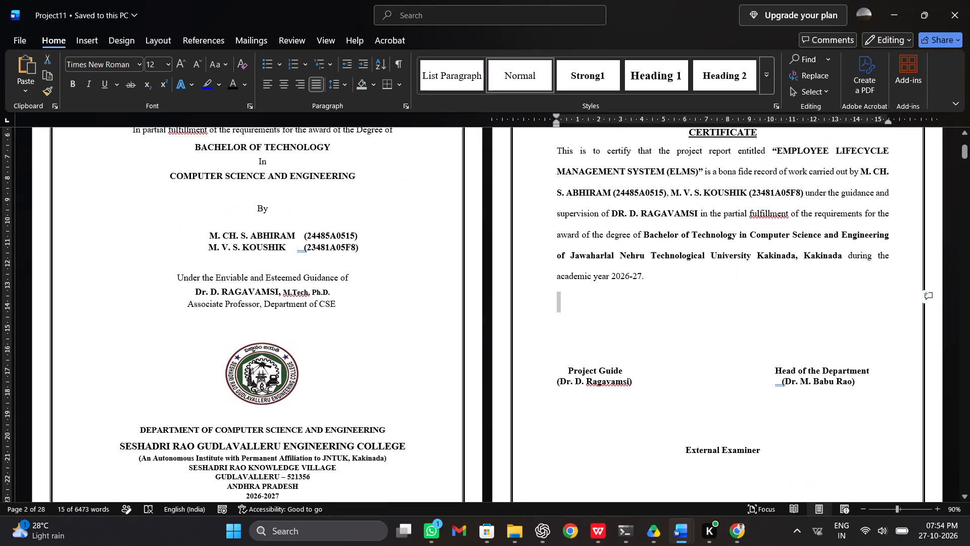
pyautogui.click(417, 327)
pyautogui.scroll(-1, 417, 327)
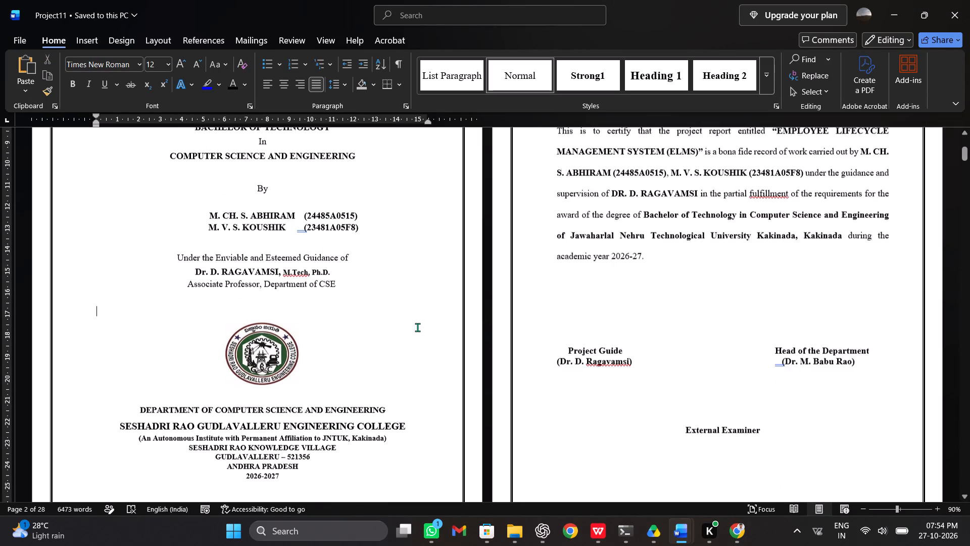
pyautogui.scroll(-5, 417, 327)
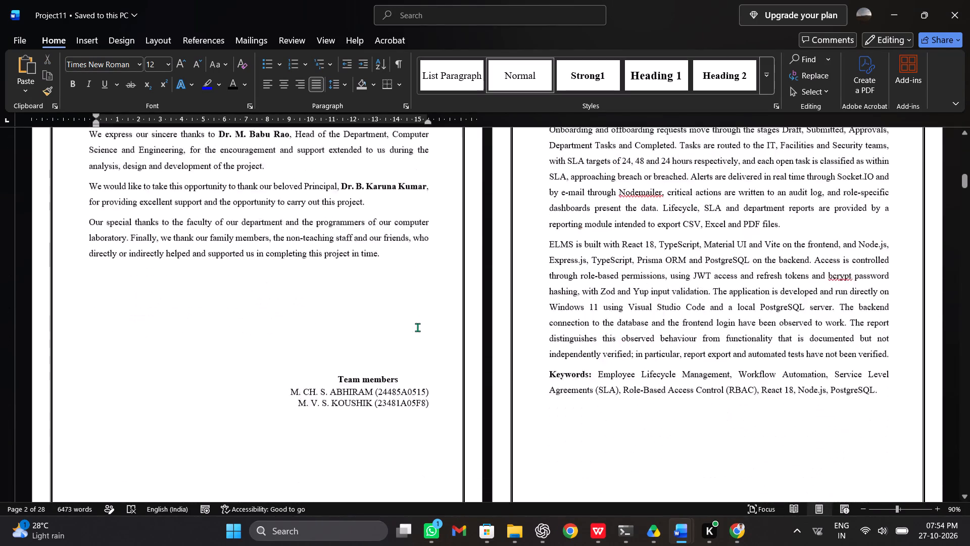
pyautogui.scroll(-1, 417, 327)
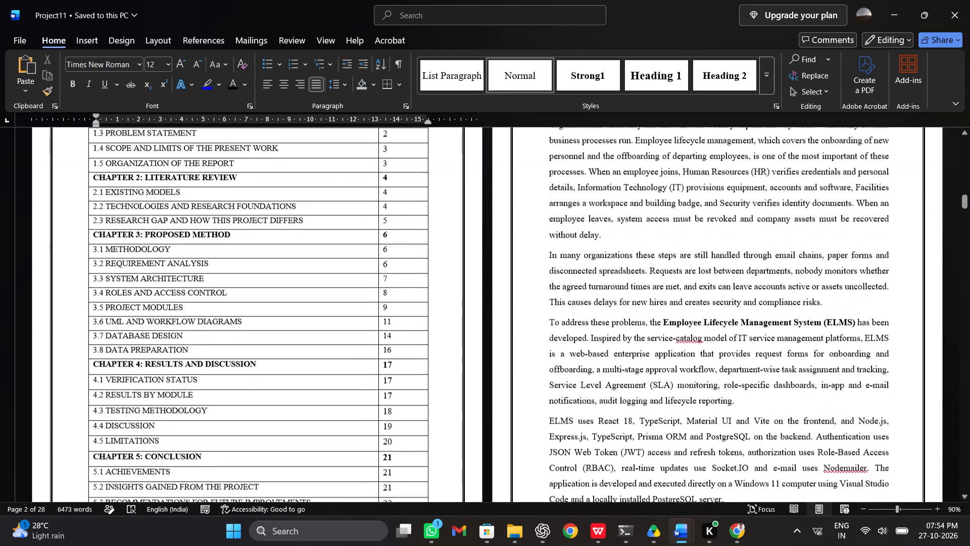
pyautogui.scroll(-1, 417, 327)
pyautogui.scroll(1, 417, 327)
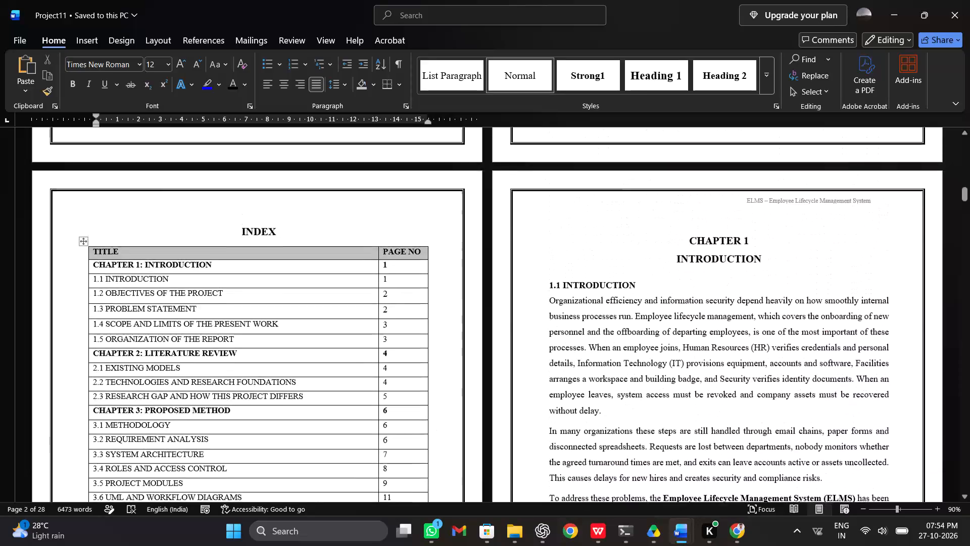
pyautogui.scroll(7, 417, 327)
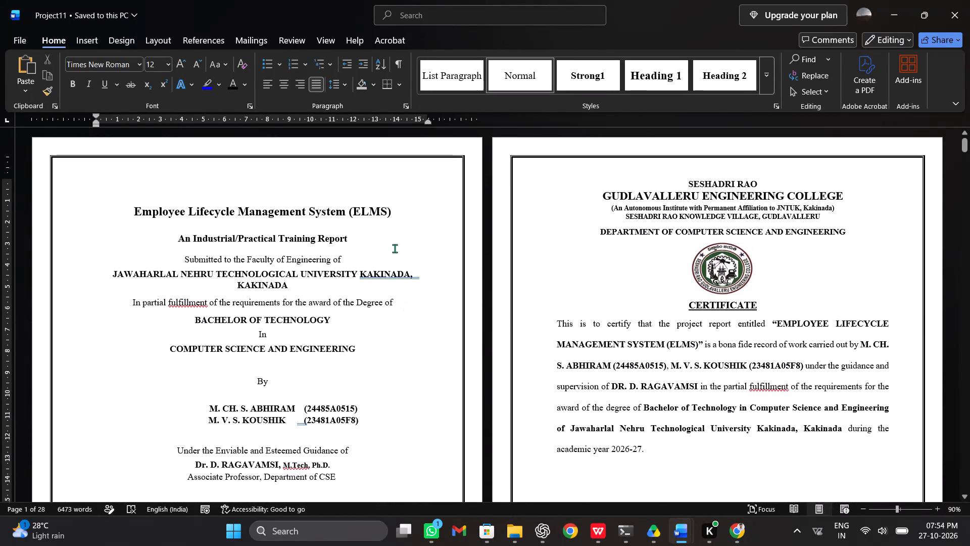
pyautogui.click(397, 293)
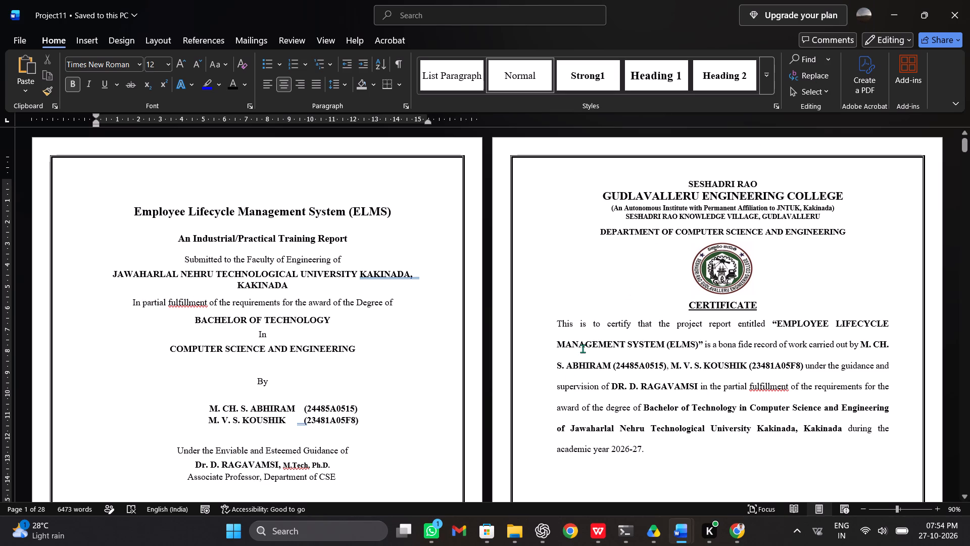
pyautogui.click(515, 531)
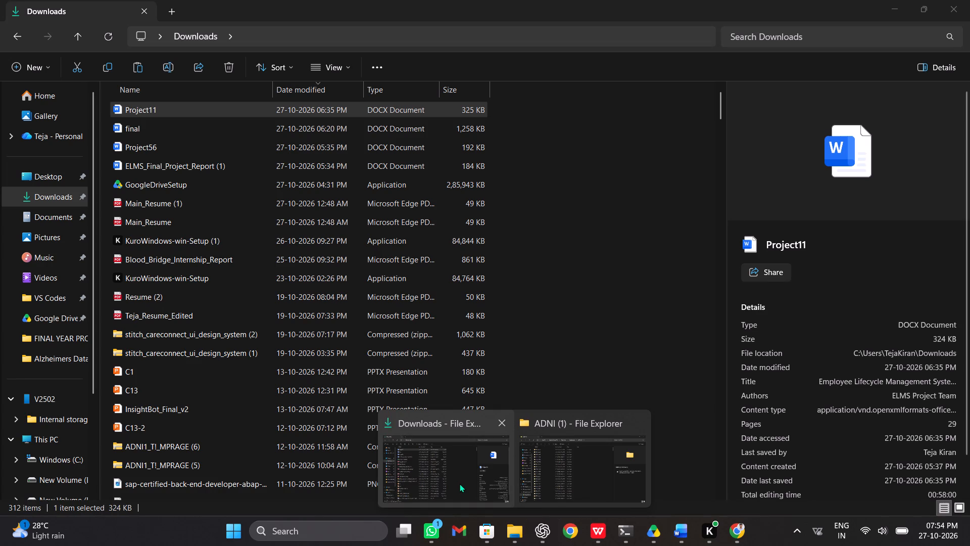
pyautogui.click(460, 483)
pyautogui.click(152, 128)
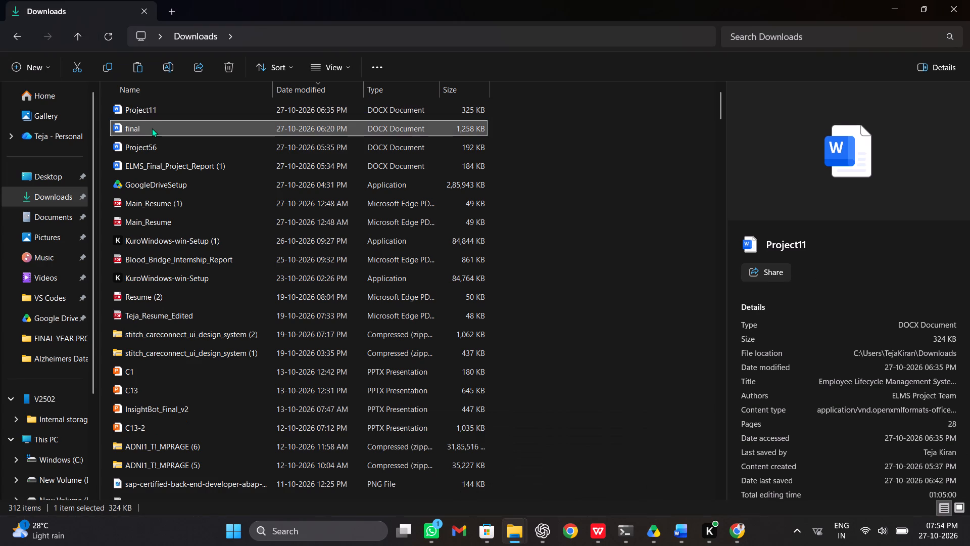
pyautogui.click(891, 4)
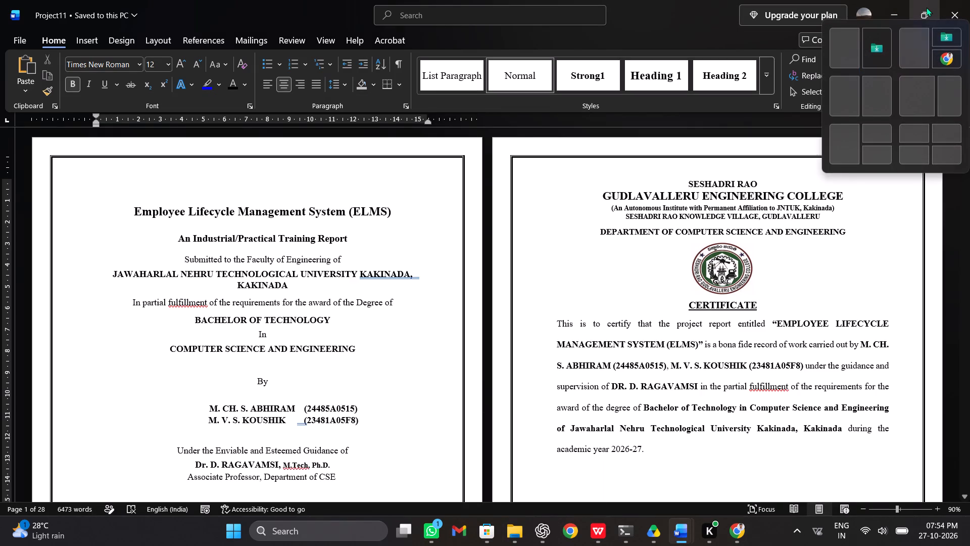
# Arrange the Project11 and final Word documents side by side for comparison.
pyautogui.click(915, 84)
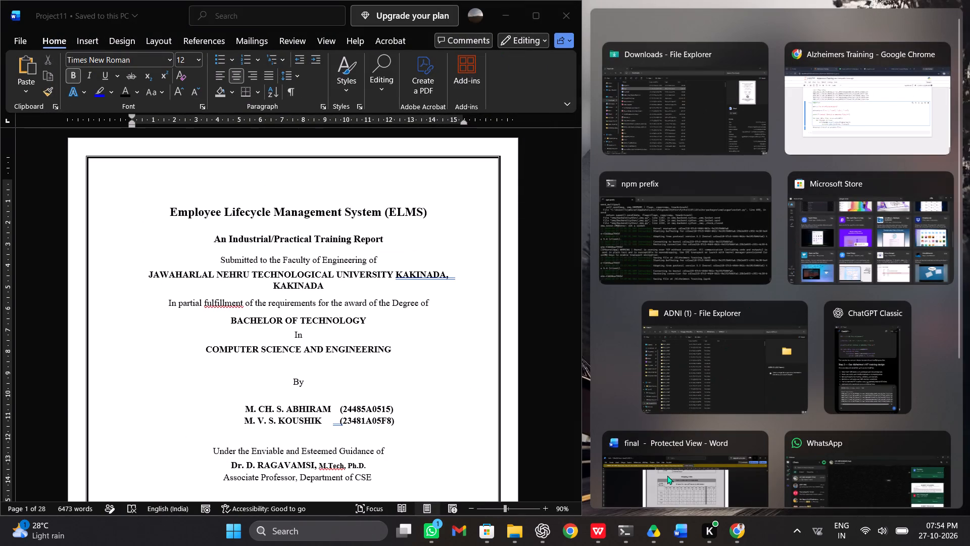
pyautogui.click(667, 475)
# Look back through the final document from its mapping table to its title page, bringing the whole title text into view.
pyautogui.click(725, 326)
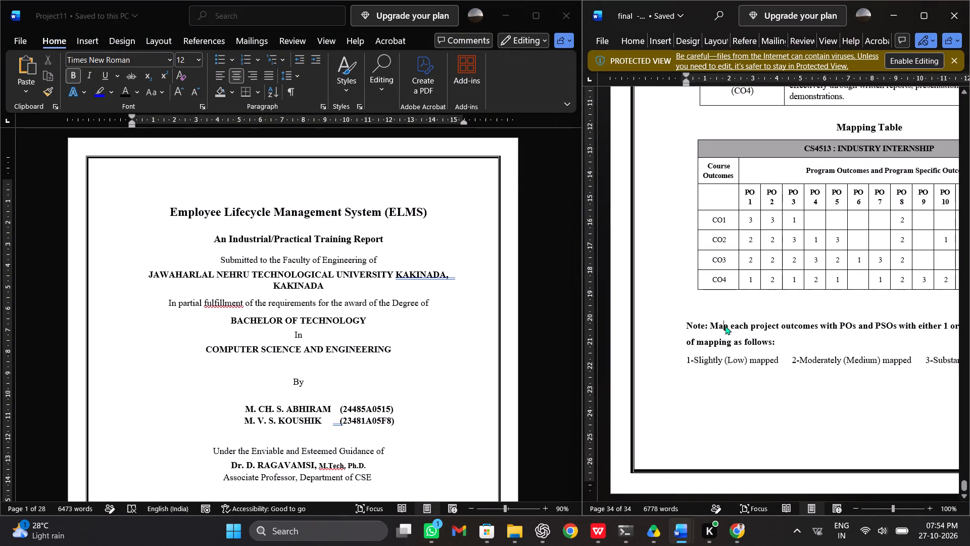
pyautogui.scroll(5, 725, 326)
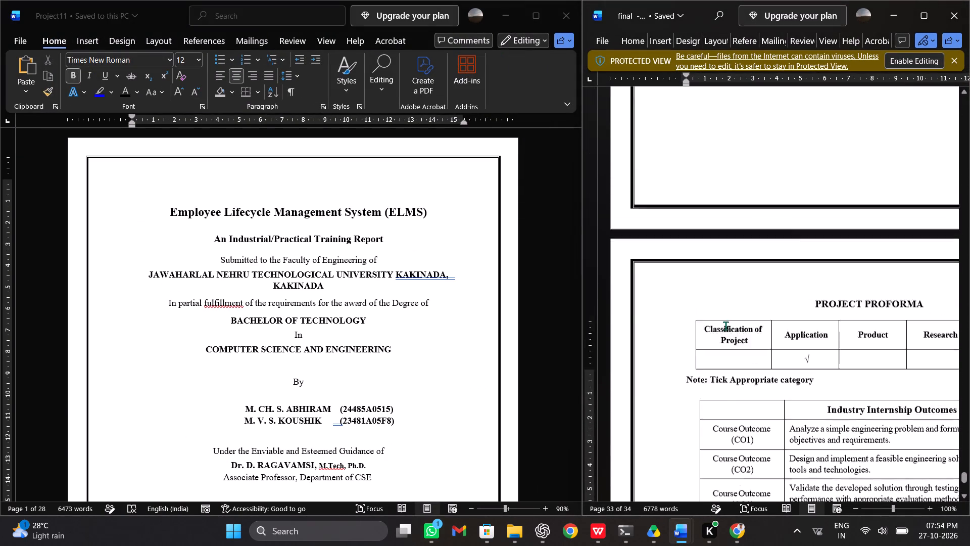
pyautogui.scroll(7, 725, 326)
pyautogui.keyDown('ctrl'); pyautogui.scroll(-1, 725, 326); pyautogui.keyUp('ctrl')
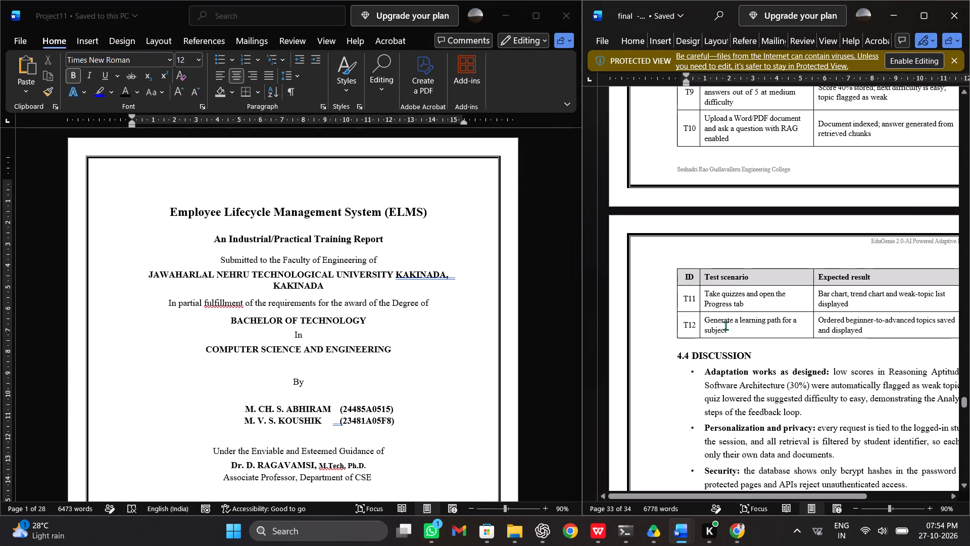
pyautogui.scroll(19, 725, 326)
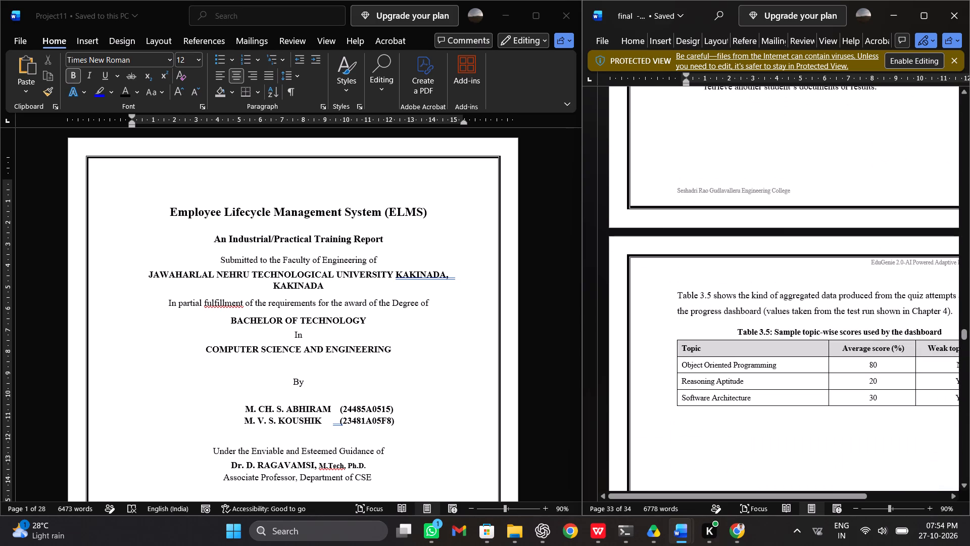
pyautogui.scroll(20, 725, 326)
pyautogui.scroll(20, 725, 326)
pyautogui.scroll(20, 725, 326)
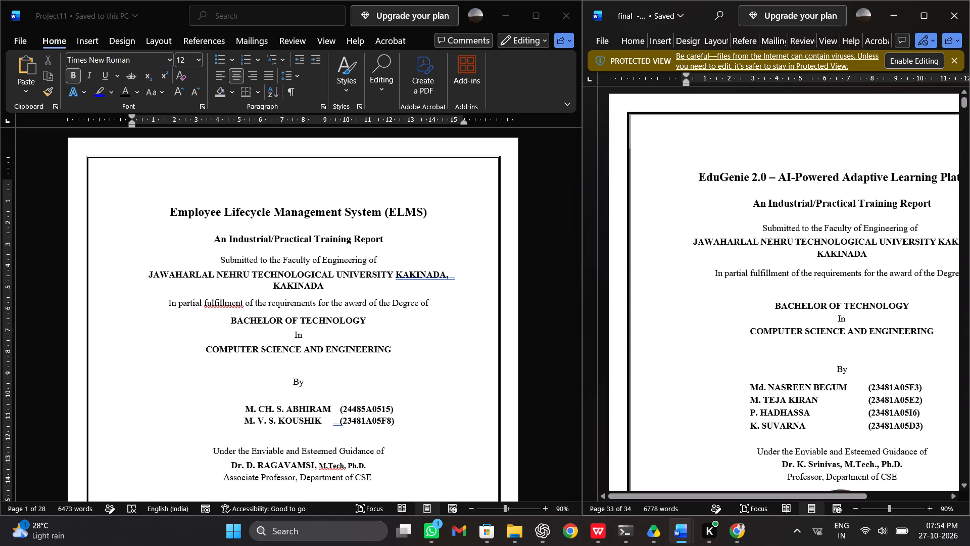
pyautogui.scroll(-1, 725, 326)
pyautogui.hscroll(-1, 725, 326)
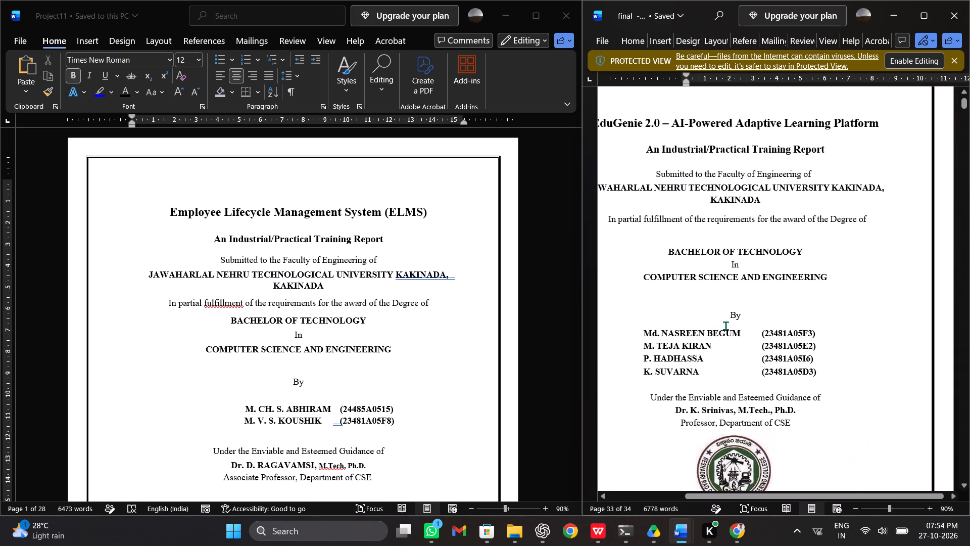
pyautogui.hscroll(-1, 725, 326)
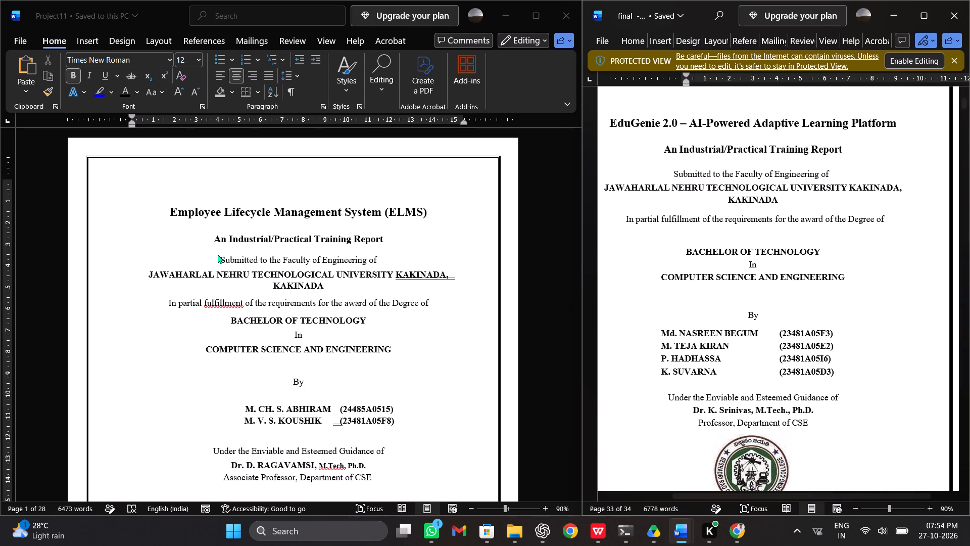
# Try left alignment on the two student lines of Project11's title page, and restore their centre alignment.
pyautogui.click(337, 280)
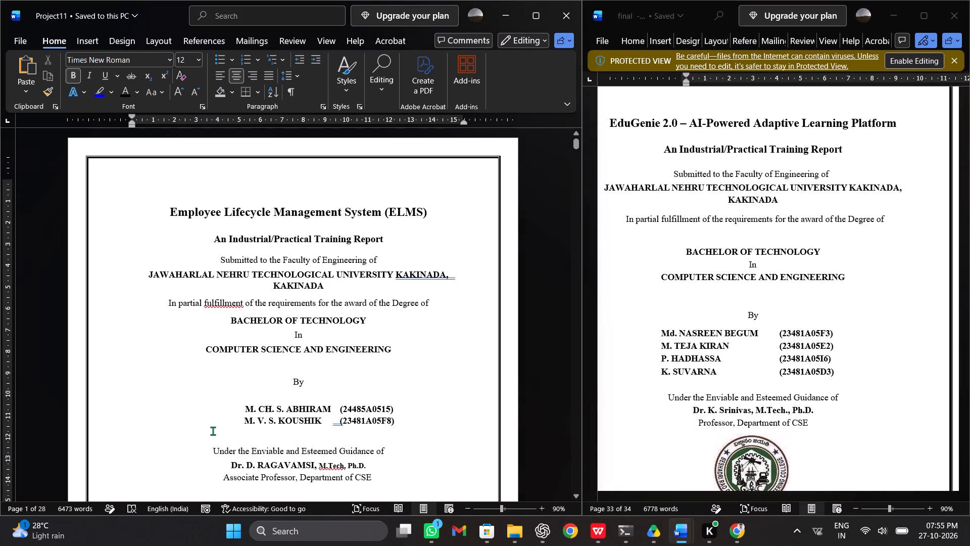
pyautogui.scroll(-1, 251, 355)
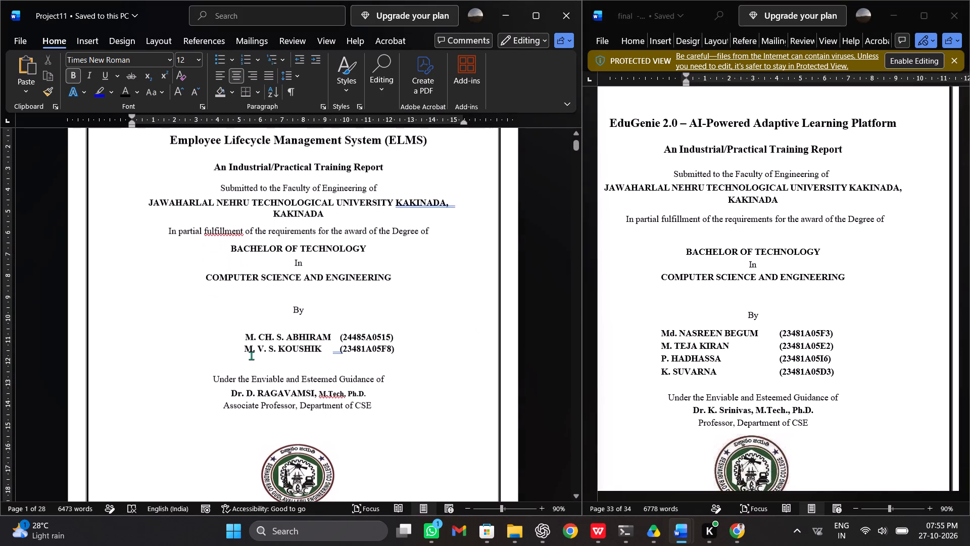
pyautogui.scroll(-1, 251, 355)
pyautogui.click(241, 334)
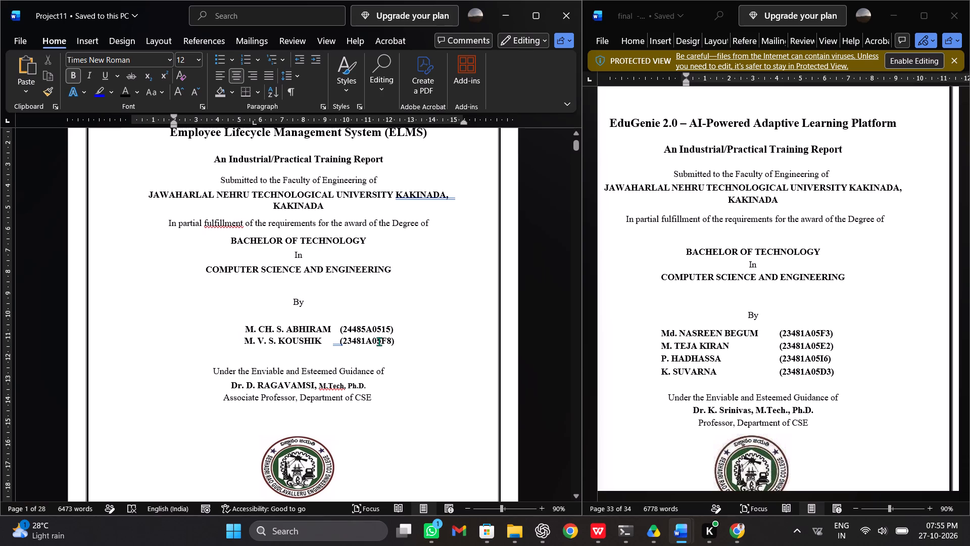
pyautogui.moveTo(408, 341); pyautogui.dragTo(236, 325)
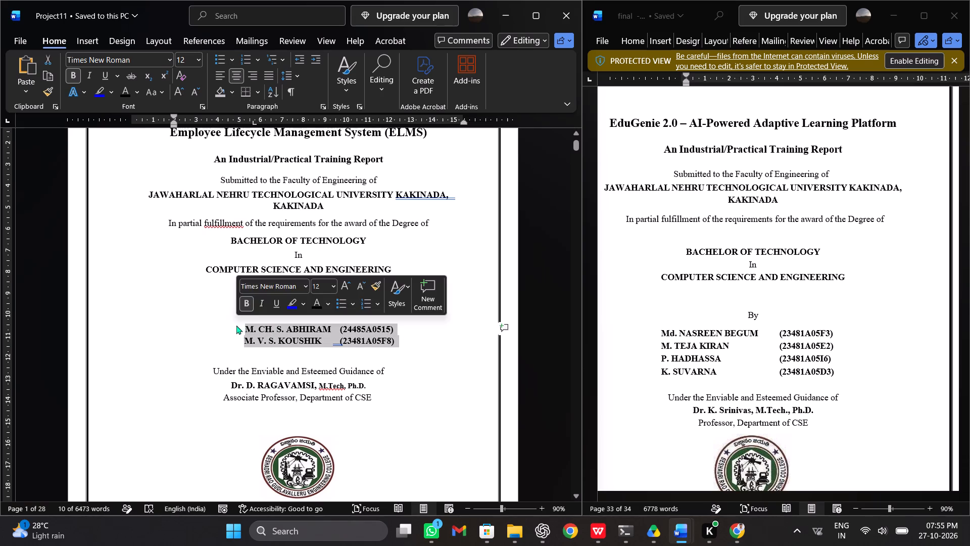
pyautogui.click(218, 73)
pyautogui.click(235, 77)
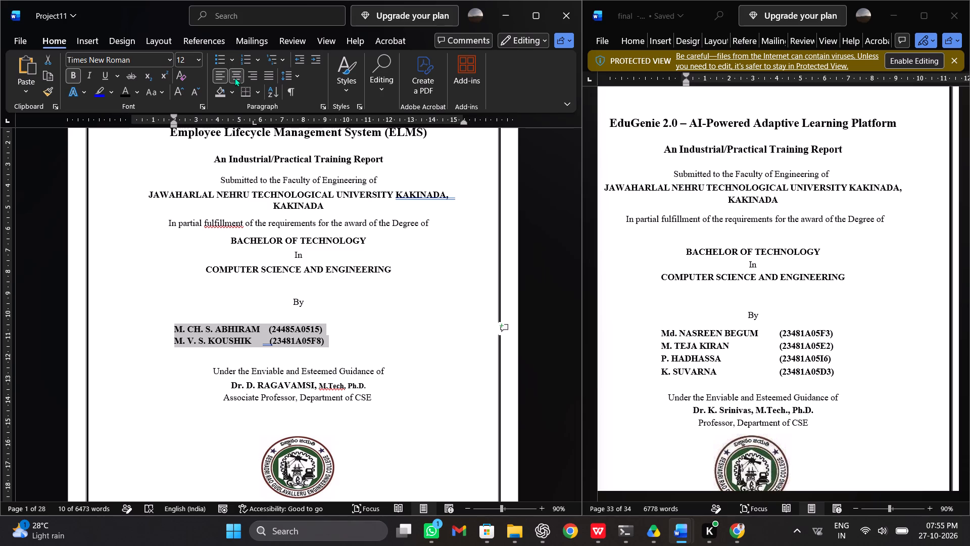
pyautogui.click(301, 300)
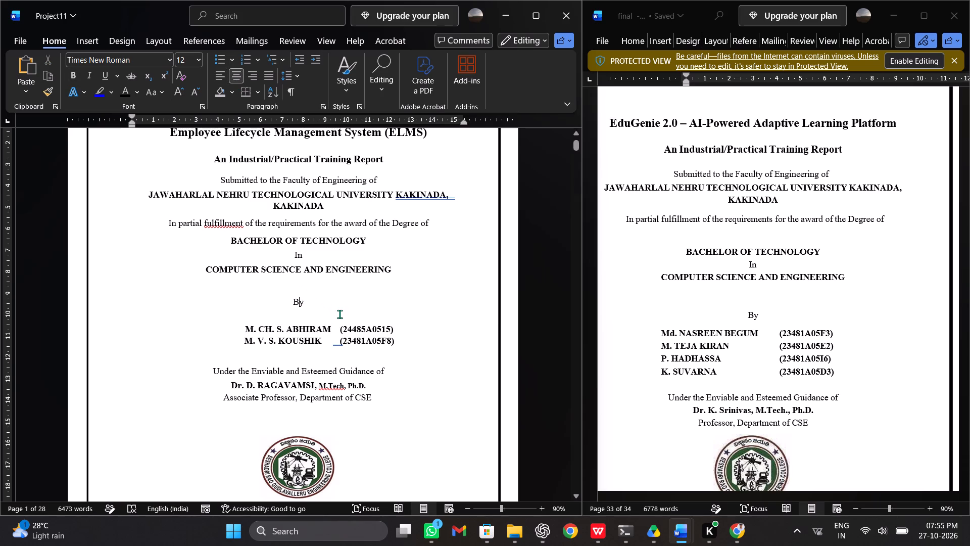
# Widen the gap between the first student's name and roll number on Project11's title page by adding ten spaces.
pyautogui.click(337, 326)
pyautogui.press('space')
pyautogui.press('space')
pyautogui.press('space')
pyautogui.press('space')
pyautogui.press('space')
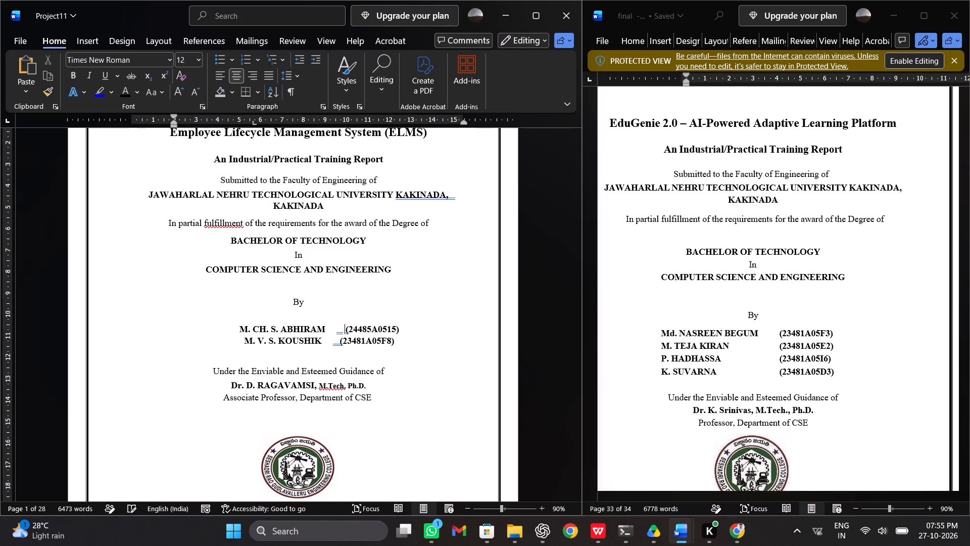
pyautogui.press('space')
pyautogui.press('space')
pyautogui.press('space')
pyautogui.press('space')
pyautogui.press('space')
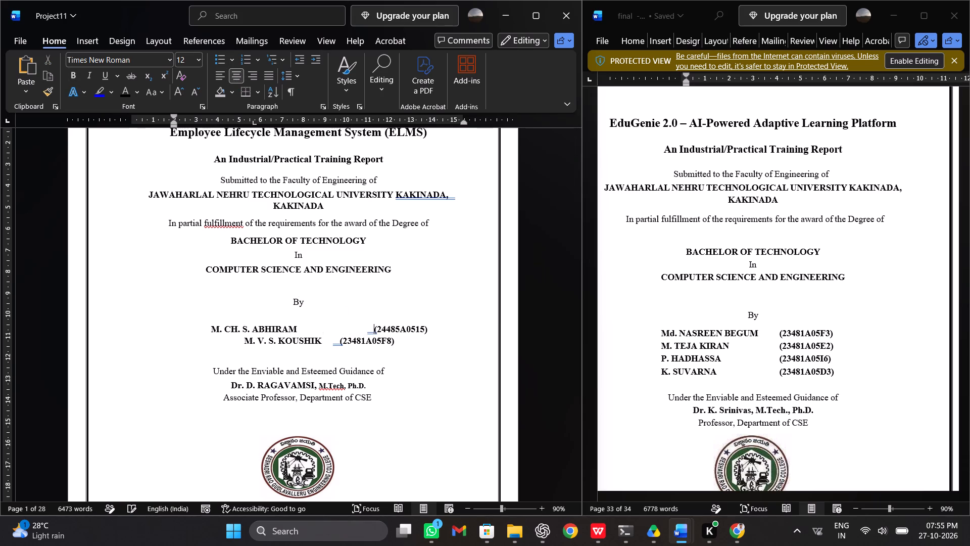
# Remove the centre alignment from the first student's line so it starts at its indent.
pyautogui.click(302, 324)
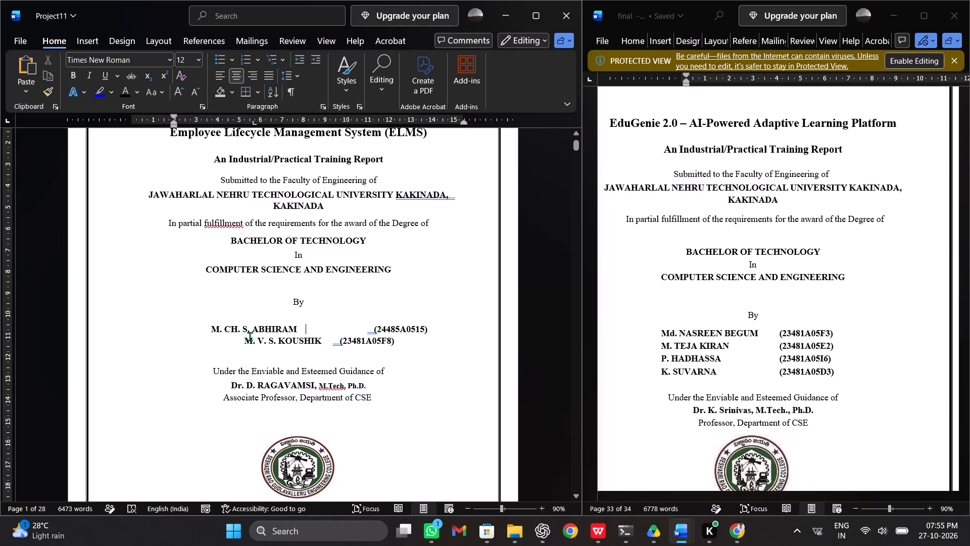
pyautogui.click(205, 332)
pyautogui.press('BackSpace')
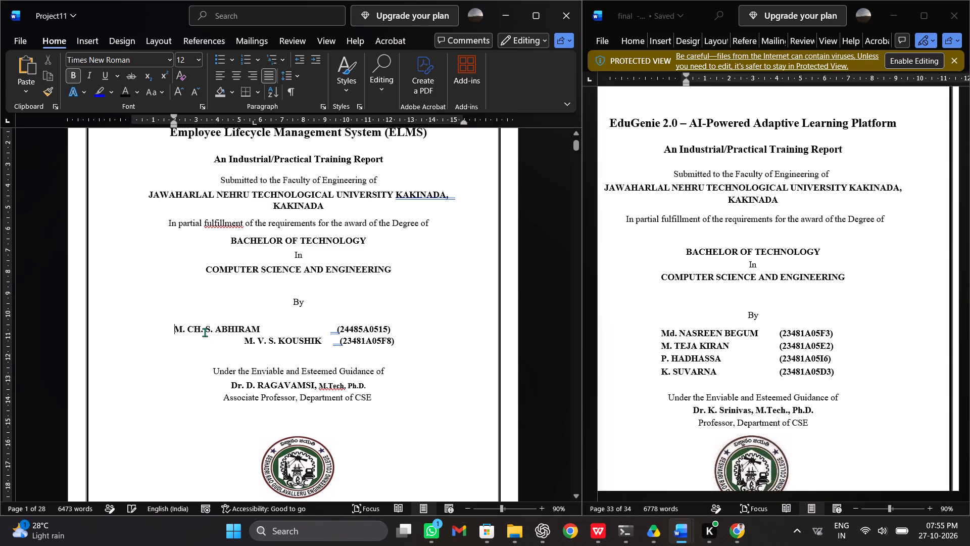
# Delete four spaces from the gap between the first student's name and roll number on Project11's title page.
pyautogui.click(287, 332)
pyautogui.press('BackSpace')
pyautogui.press('BackSpace')
pyautogui.press('BackSpace')
pyautogui.press('BackSpace')
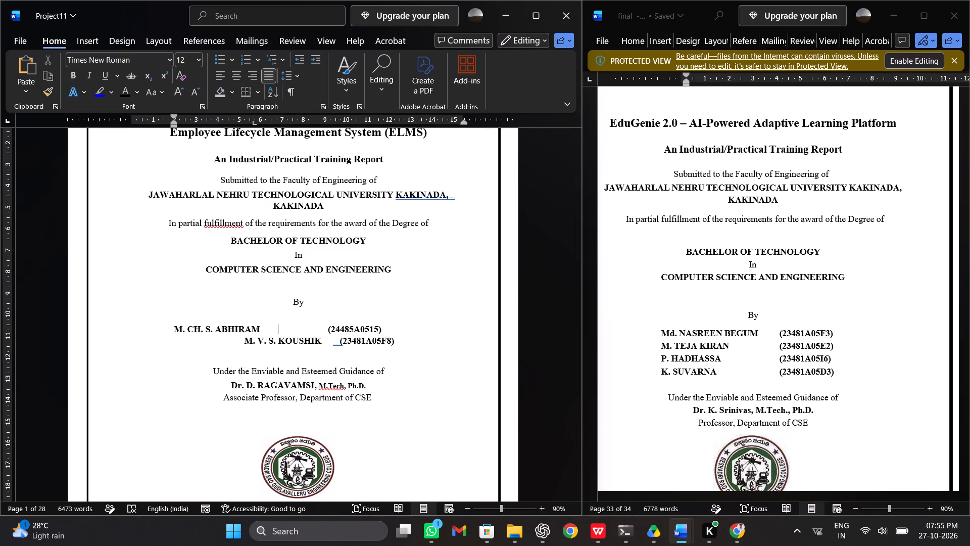
# Shift the first student's line inward by inserting seventeen spaces before the name.
pyautogui.click(166, 322)
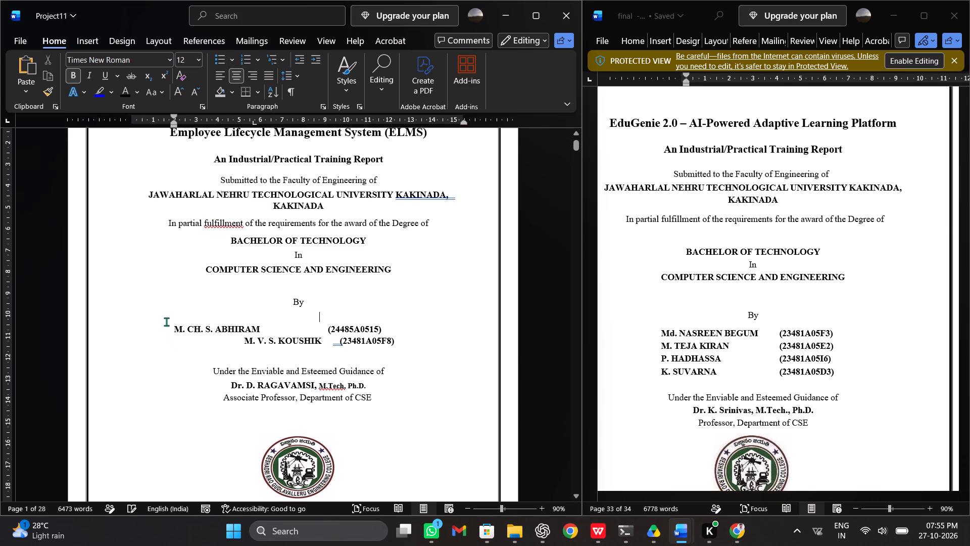
pyautogui.click(166, 327)
pyautogui.press('space')
pyautogui.press('space')
pyautogui.press('space')
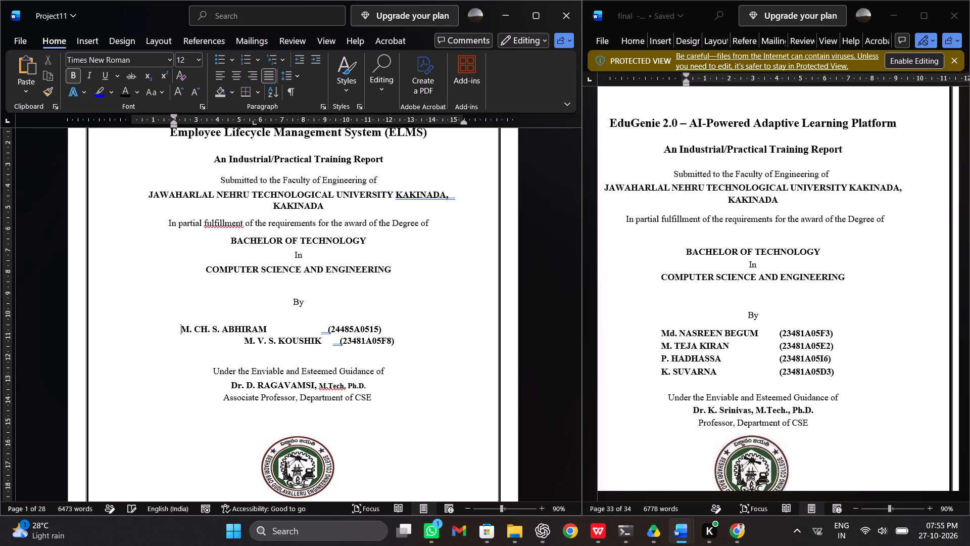
pyautogui.press('space')
pyautogui.press('space')
pyautogui.press('space')
pyautogui.press('space')
pyautogui.press('space')
pyautogui.press('space')
pyautogui.press('space')
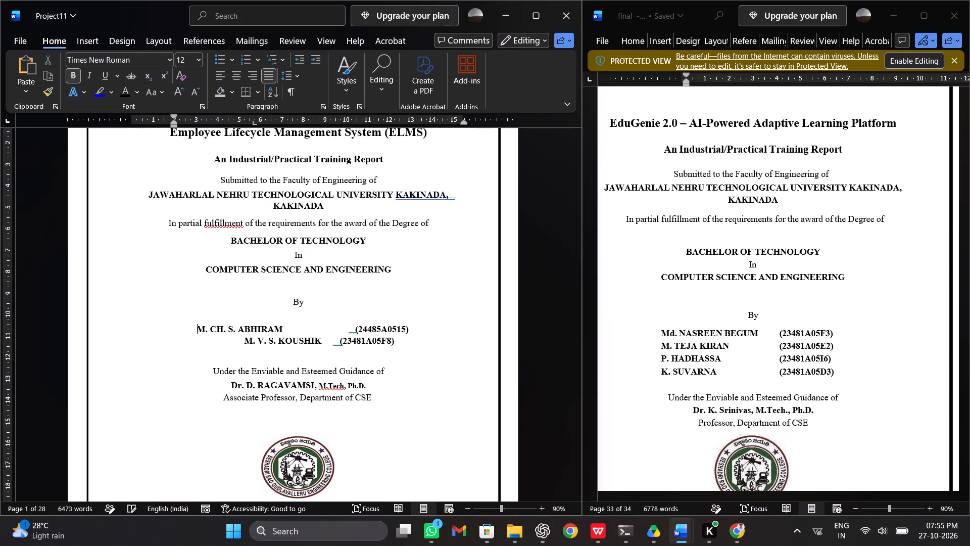
pyautogui.press('space')
pyautogui.press('space')
pyautogui.press('space')
pyautogui.press('space')
pyautogui.press('space')
pyautogui.press('space')
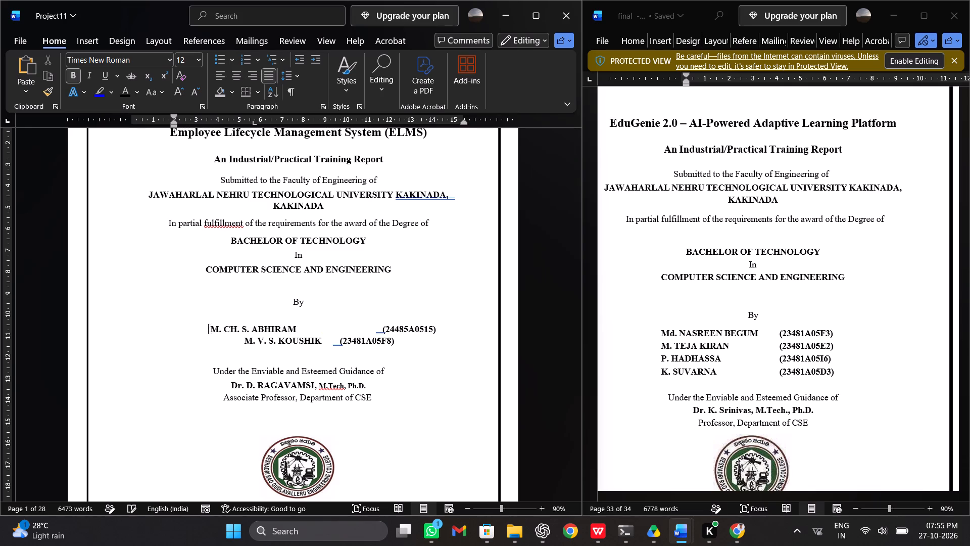
pyautogui.press('space')
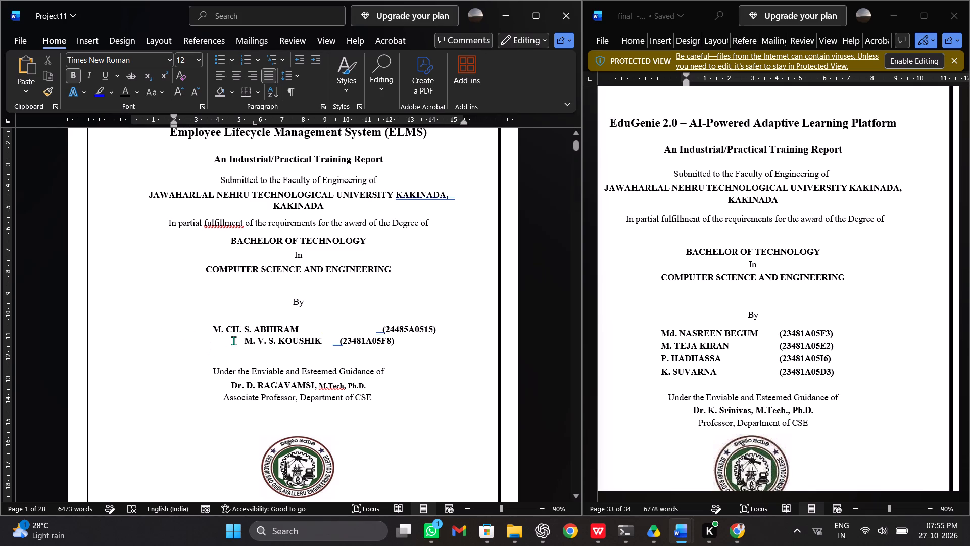
# Remove the centre alignment from the second student's line and add nine spaces before the name so both names start evenly.
pyautogui.click(247, 343)
pyautogui.press('BackSpace')
pyautogui.press('space')
pyautogui.press('space')
pyautogui.press('space')
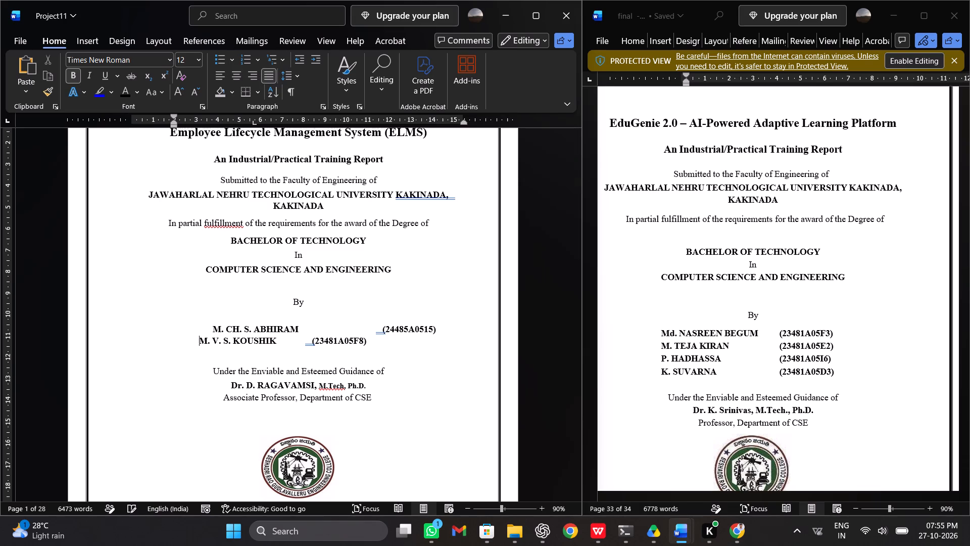
pyautogui.press('space')
pyautogui.press('space')
pyautogui.press('space')
pyautogui.press('space')
pyautogui.press('space')
pyautogui.press('space')
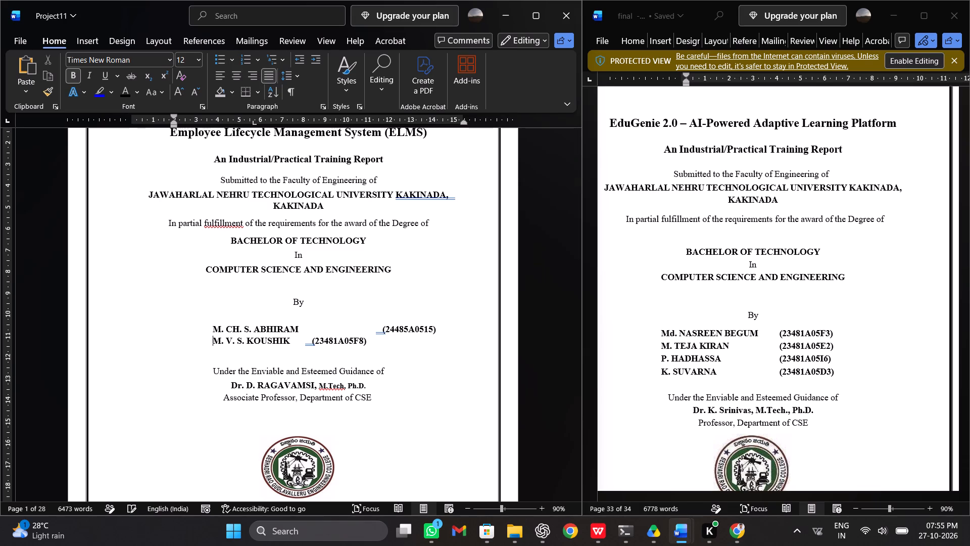
# Widen the gap between the second student's name and roll number by six spaces.
pyautogui.click(304, 345)
pyautogui.press('space')
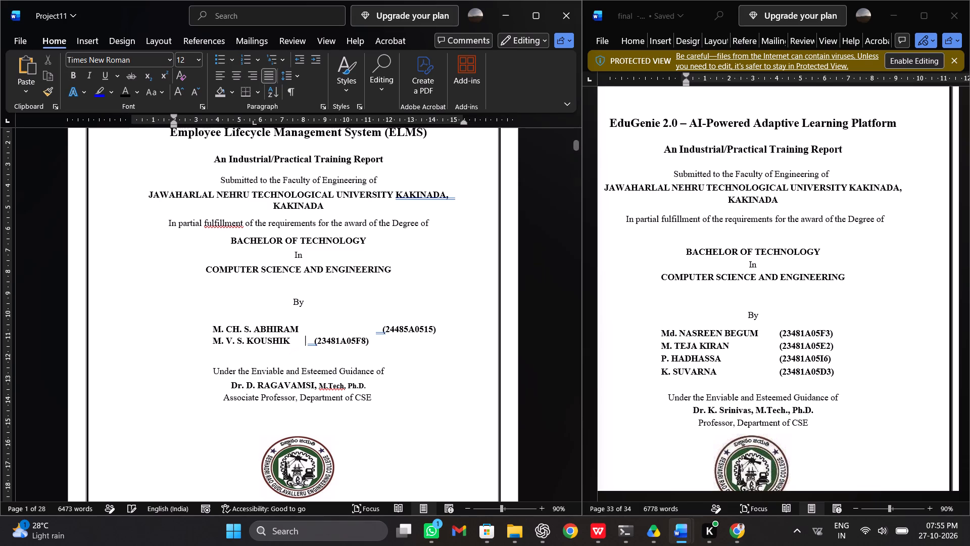
pyautogui.press('space')
pyautogui.press('space')
pyautogui.press('space')
pyautogui.press('space')
pyautogui.press('space')
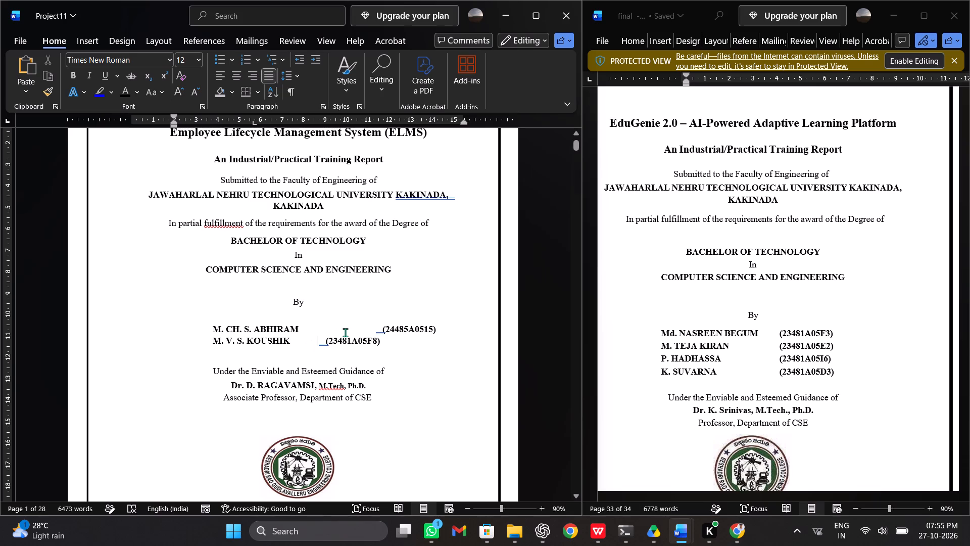
# Narrow the first student's name-to-roll-number gap until both roll numbers line up, keeping the final M of the name.
pyautogui.click(346, 330)
pyautogui.press('BackSpace')
pyautogui.press('BackSpace')
pyautogui.press('BackSpace')
pyautogui.press('BackSpace')
pyautogui.press('BackSpace')
pyautogui.press('BackSpace')
pyautogui.press('BackSpace')
pyautogui.press('BackSpace')
pyautogui.press('BackSpace')
pyautogui.press('BackSpace')
pyautogui.press('BackSpace')
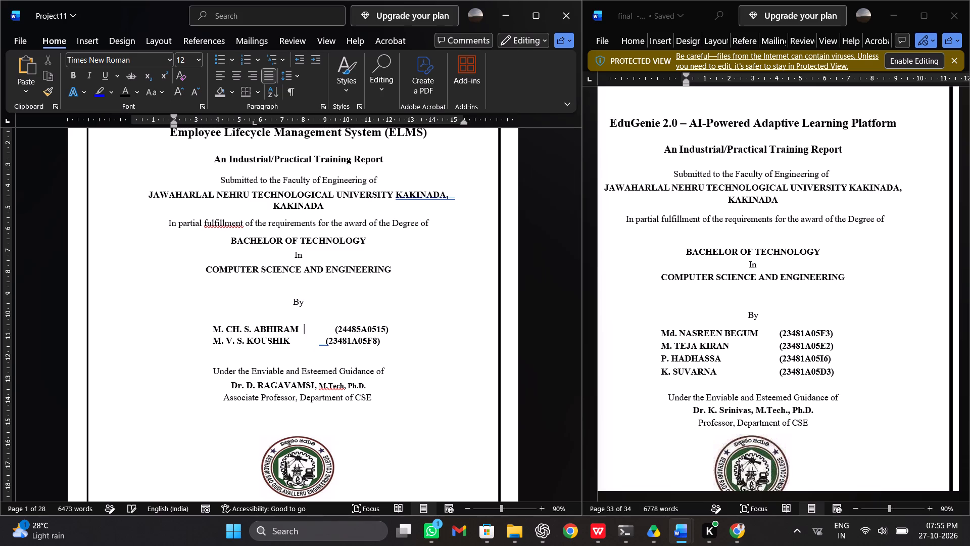
pyautogui.press('BackSpace')
pyautogui.hotkey('shift', 'm')
pyautogui.press('Right')
pyautogui.press('BackSpace')
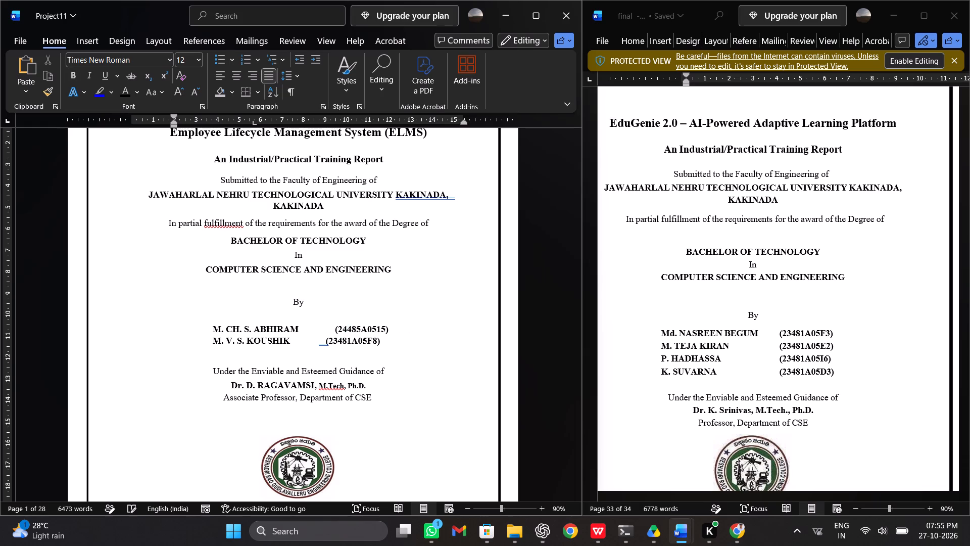
pyautogui.press('BackSpace')
pyautogui.hotkey('shift', 'm')
pyautogui.press('Right')
pyautogui.press('Right')
pyautogui.press('Right')
pyautogui.press('BackSpace')
pyautogui.press('BackSpace')
pyautogui.press('BackSpace')
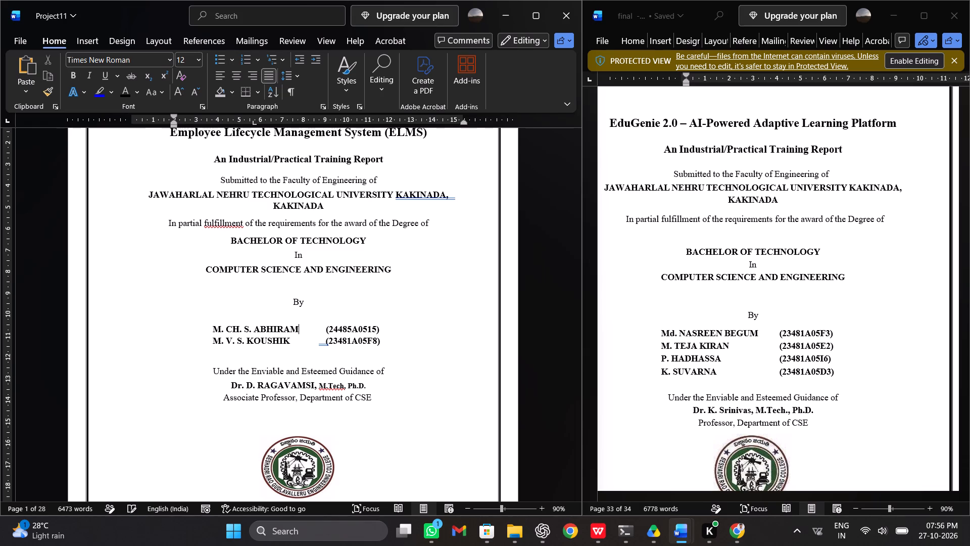
# Add one space between the name and roll number on each of the two student lines.
pyautogui.click(403, 295)
pyautogui.scroll(-1, 403, 295)
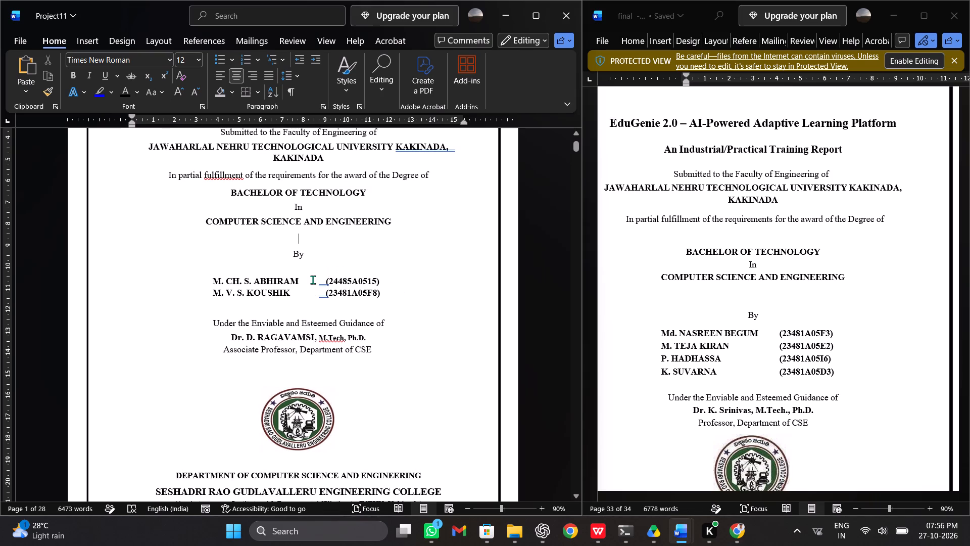
pyautogui.click(313, 280)
pyautogui.press('space')
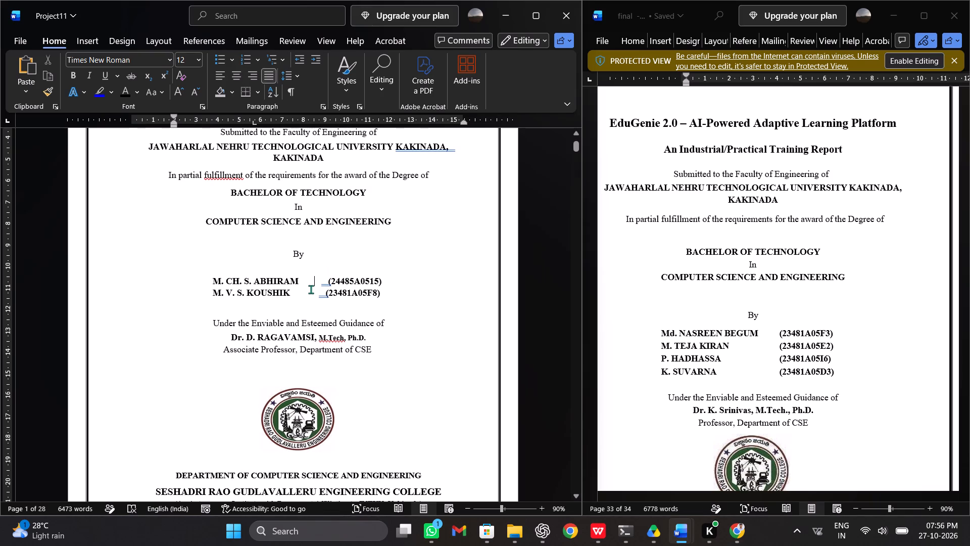
pyautogui.click(311, 289)
pyautogui.press('space')
pyautogui.click(346, 223)
pyautogui.click(301, 238)
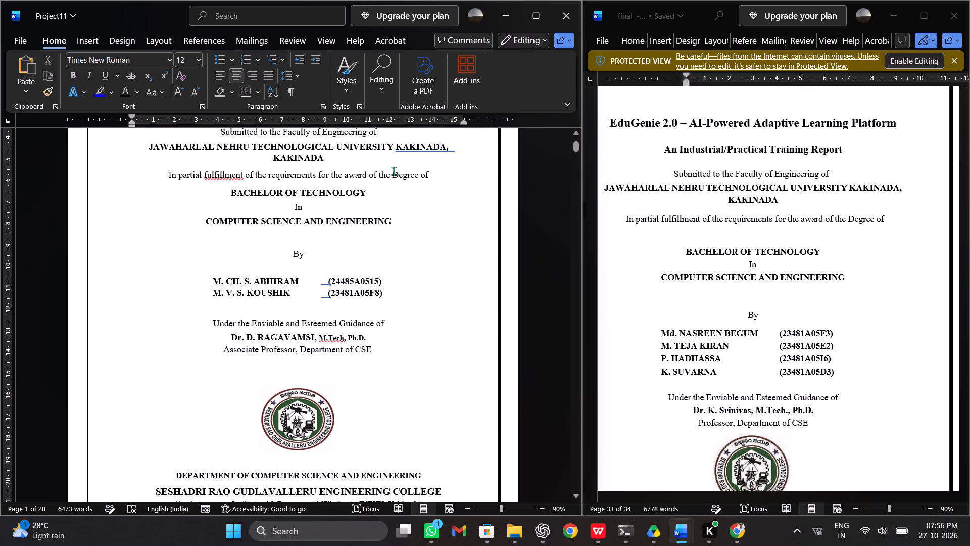
# Maximise the Project11 window and delete six spaces between the first student's name and roll number.
pyautogui.click(535, 6)
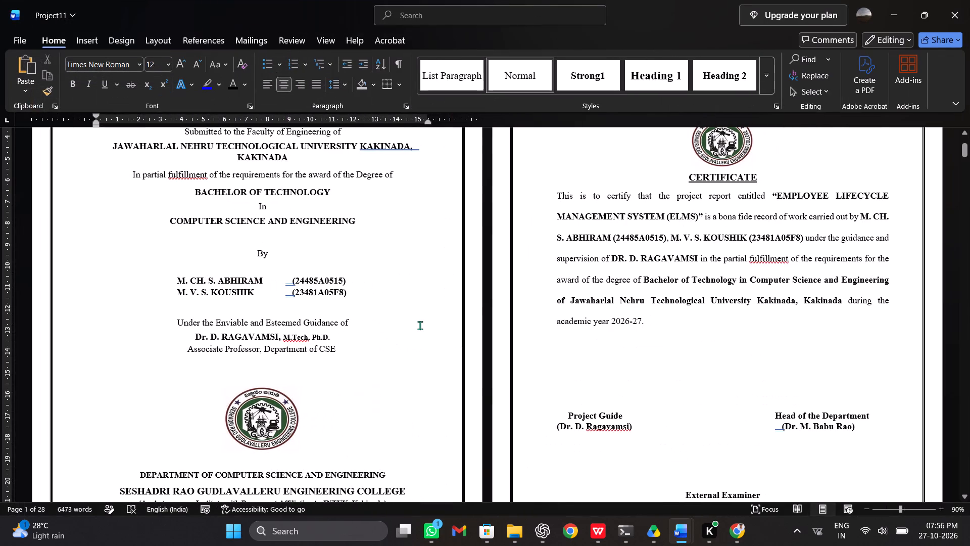
pyautogui.click(420, 325)
pyautogui.click(937, 507)
pyautogui.click(937, 507)
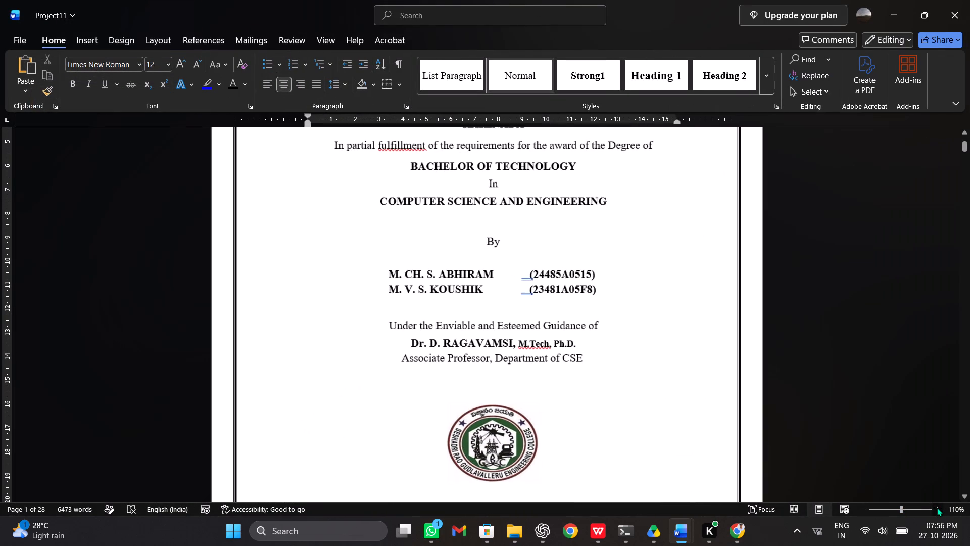
pyautogui.scroll(1, 678, 426)
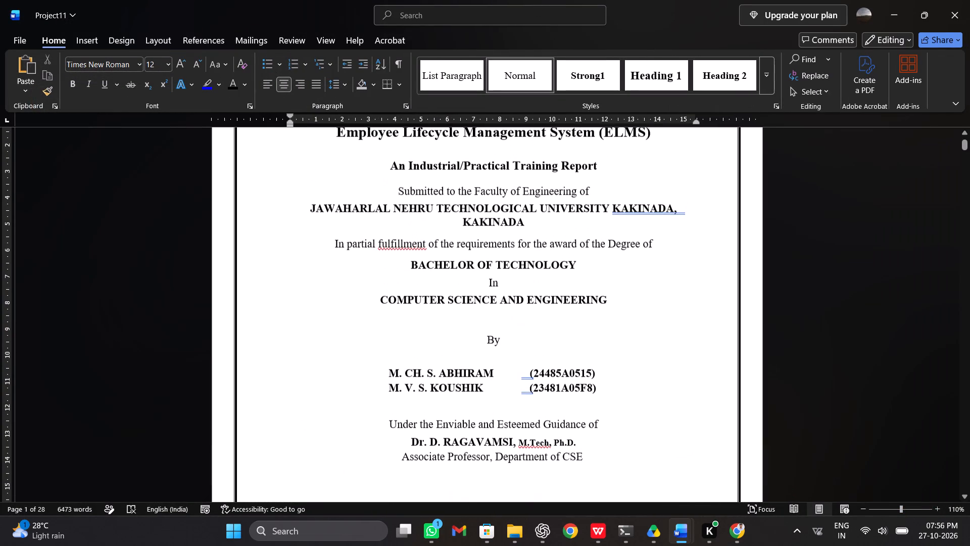
pyautogui.click(528, 378)
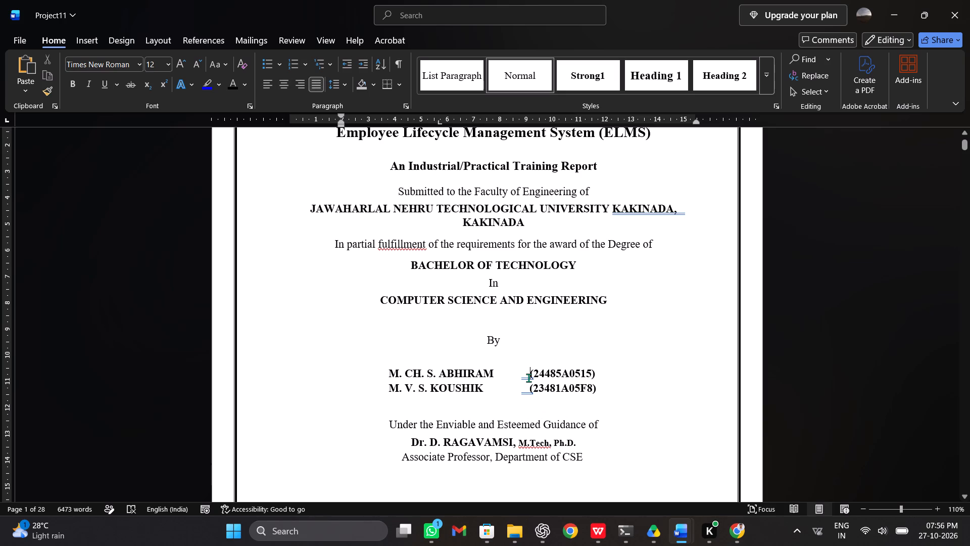
pyautogui.press('BackSpace')
pyautogui.press('BackSpace')
pyautogui.press('BackSpace')
pyautogui.press('BackSpace')
pyautogui.press('BackSpace')
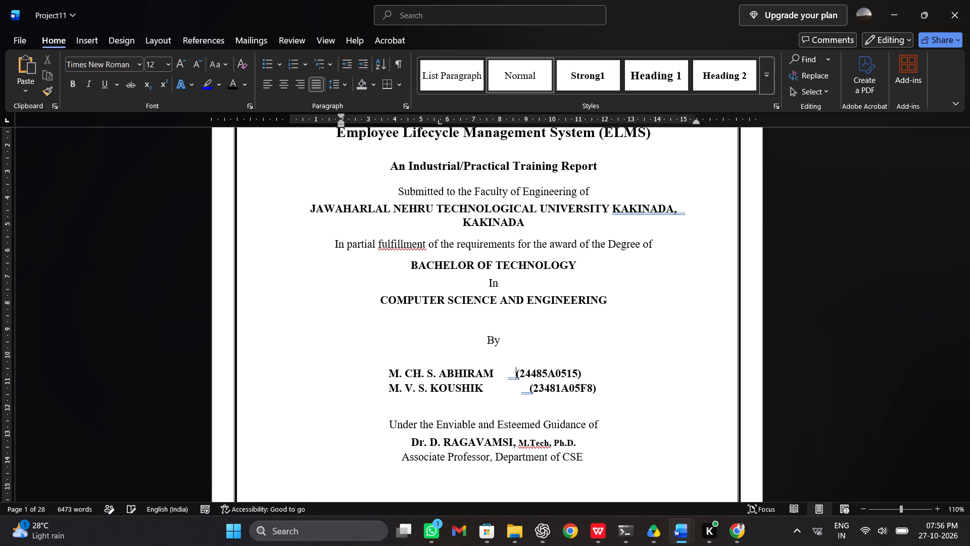
pyautogui.press('BackSpace')
# Reduce the gap on the second student's line by six spaces so its roll number lines up with the first.
pyautogui.press('Up')
pyautogui.press('Down')
pyautogui.press('Down')
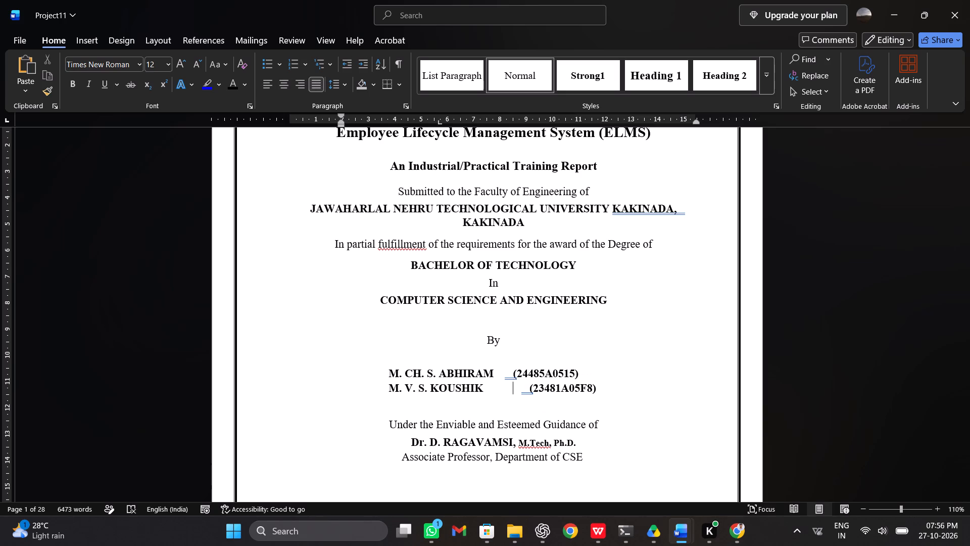
pyautogui.press('BackSpace')
pyautogui.press('BackSpace')
pyautogui.press('BackSpace')
pyautogui.press('BackSpace')
pyautogui.press('BackSpace')
pyautogui.press('BackSpace')
pyautogui.press('BackSpace')
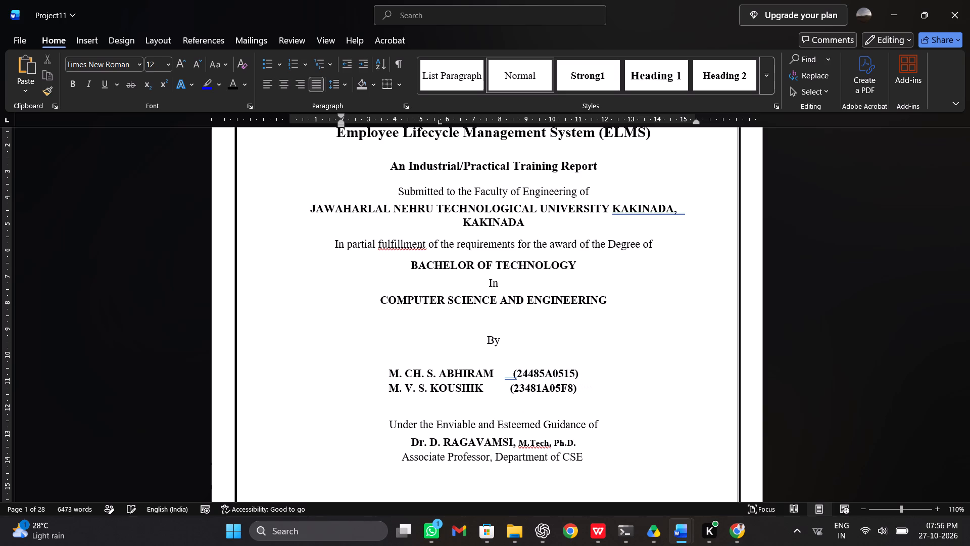
pyautogui.press('space')
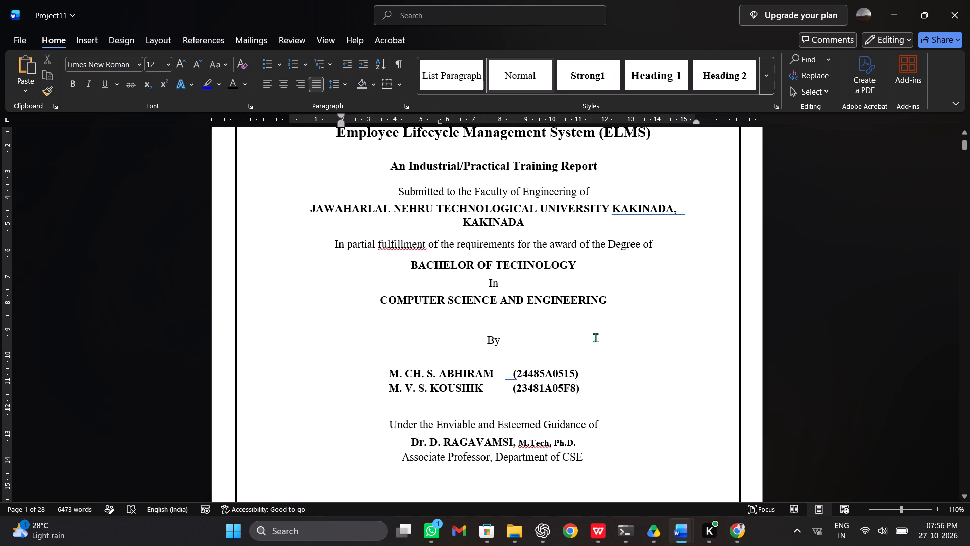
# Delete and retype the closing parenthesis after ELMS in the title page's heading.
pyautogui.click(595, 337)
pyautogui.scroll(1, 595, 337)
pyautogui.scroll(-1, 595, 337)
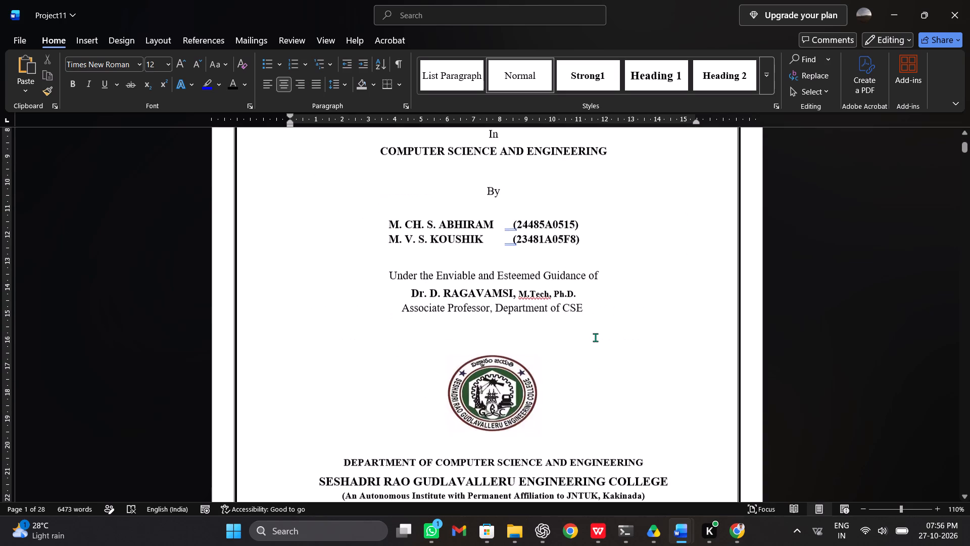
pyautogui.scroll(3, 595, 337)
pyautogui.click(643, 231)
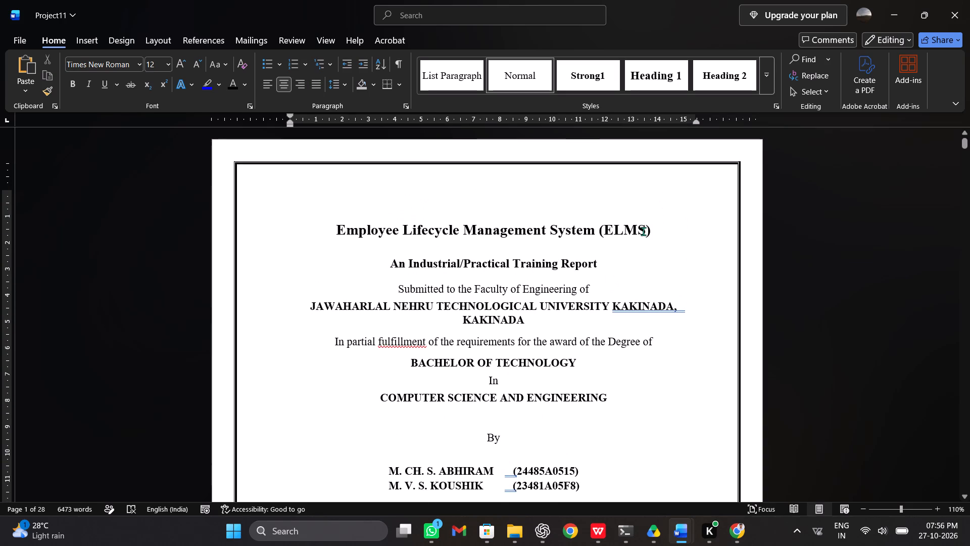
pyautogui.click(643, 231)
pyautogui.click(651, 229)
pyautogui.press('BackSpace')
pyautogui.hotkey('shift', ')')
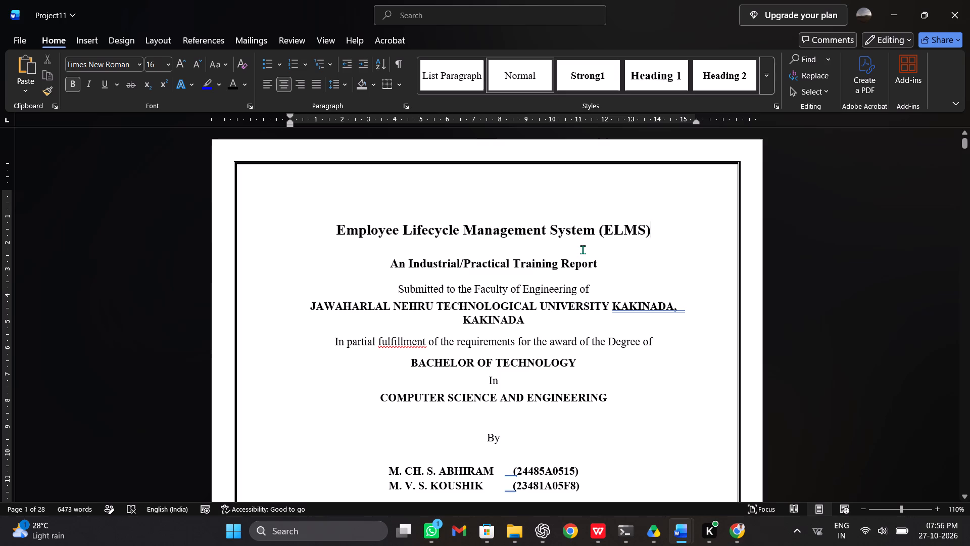
# Remove one blank line between the guide's Associate Professor line and the college logo on the title page.
pyautogui.click(546, 307)
pyautogui.scroll(-1, 546, 307)
pyautogui.keyDown('ctrl'); pyautogui.scroll(-2, 546, 307); pyautogui.keyUp('ctrl')
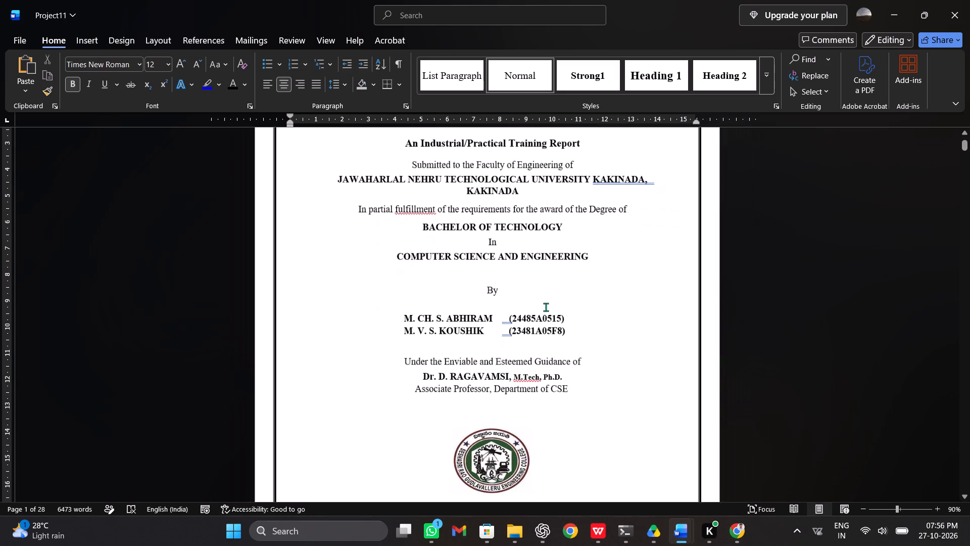
pyautogui.click(350, 305)
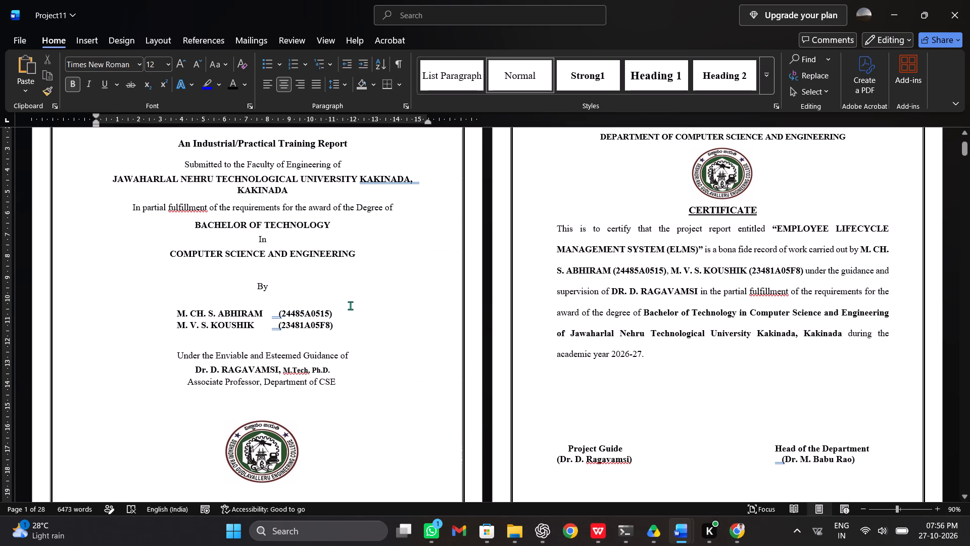
pyautogui.scroll(-1, 350, 305)
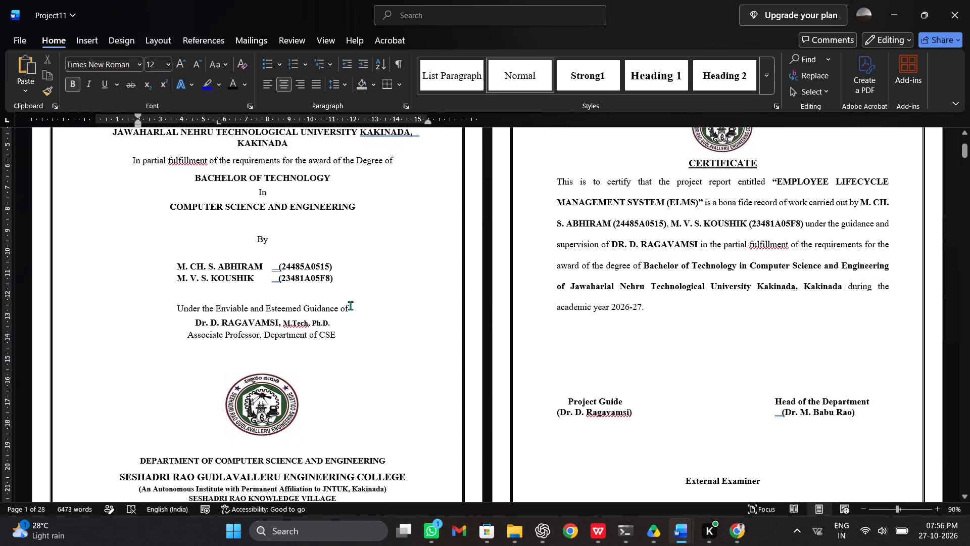
pyautogui.scroll(-1, 350, 305)
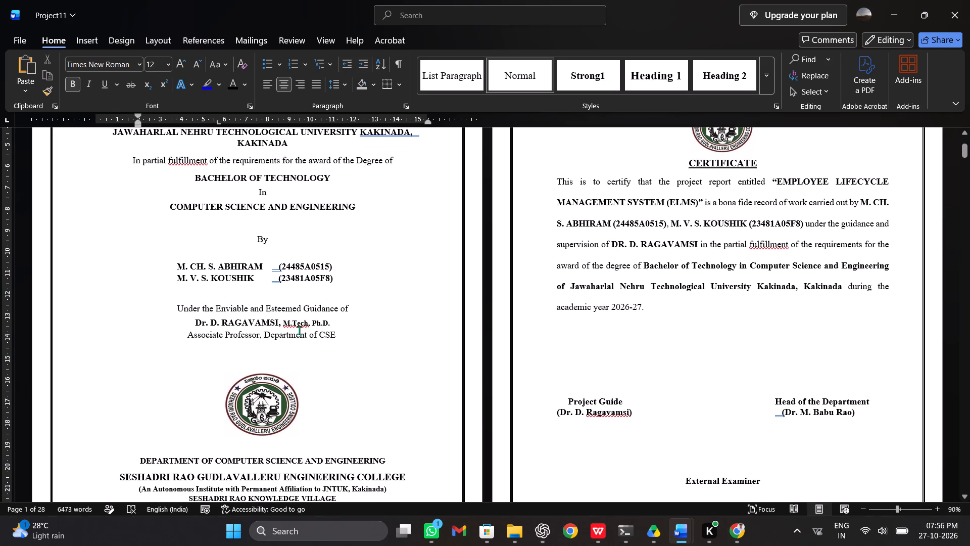
pyautogui.keyDown('ctrl'); pyautogui.scroll(-5, 328, 324); pyautogui.keyUp('ctrl')
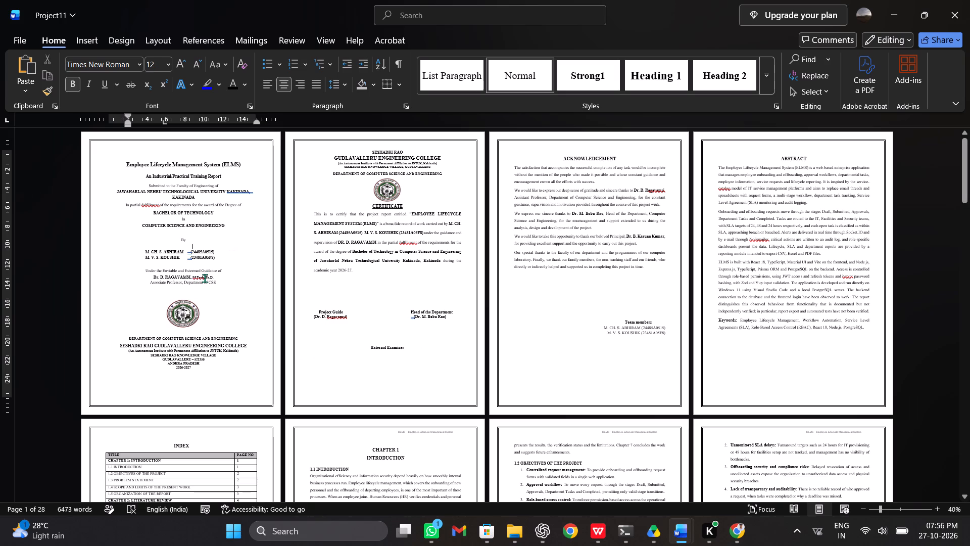
pyautogui.click(201, 294)
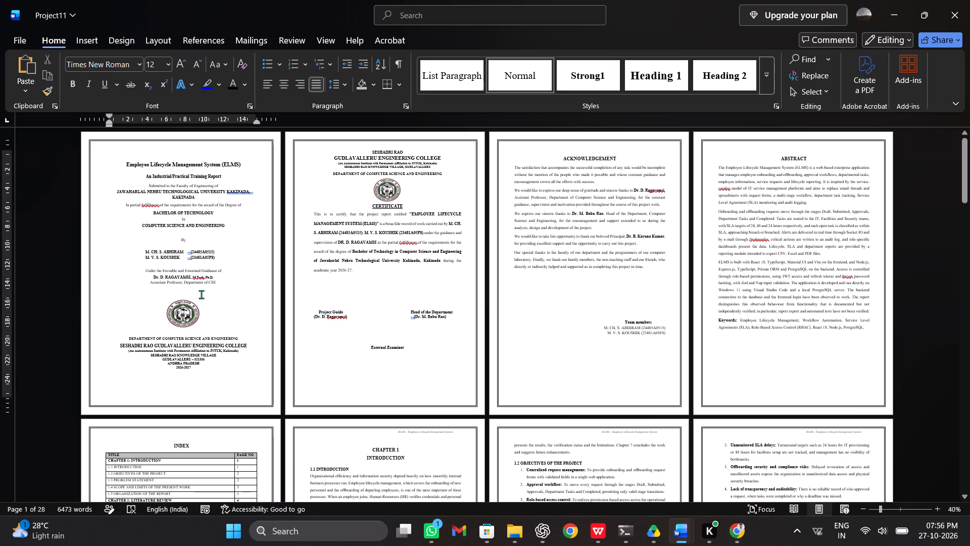
pyautogui.press('BackSpace')
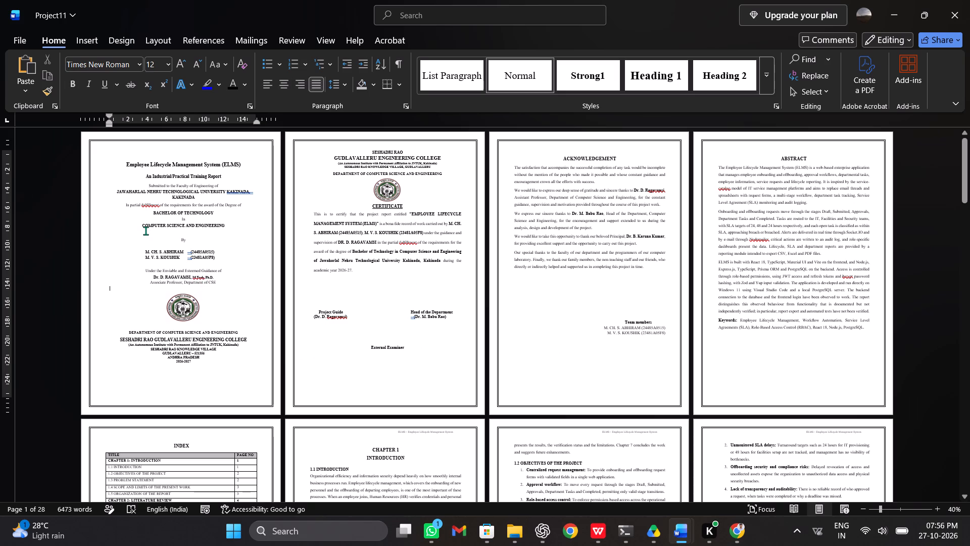
# Examine the layout and spacing of the title page alongside the certificate page.
pyautogui.click(145, 231)
pyautogui.keyDown('ctrl'); pyautogui.scroll(3, 162, 292); pyautogui.keyUp('ctrl')
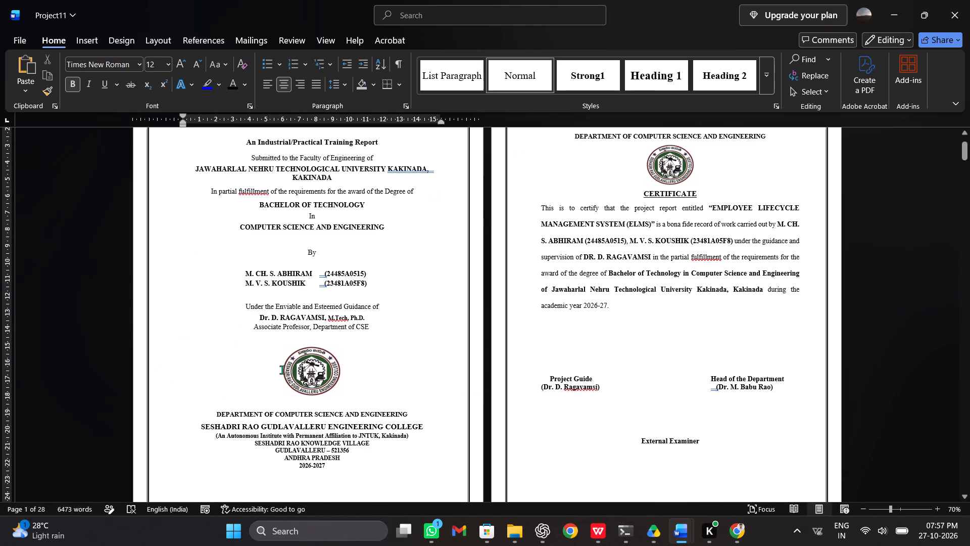
pyautogui.scroll(1, 240, 254)
pyautogui.keyDown('ctrl'); pyautogui.scroll(-3, 240, 254); pyautogui.keyUp('ctrl')
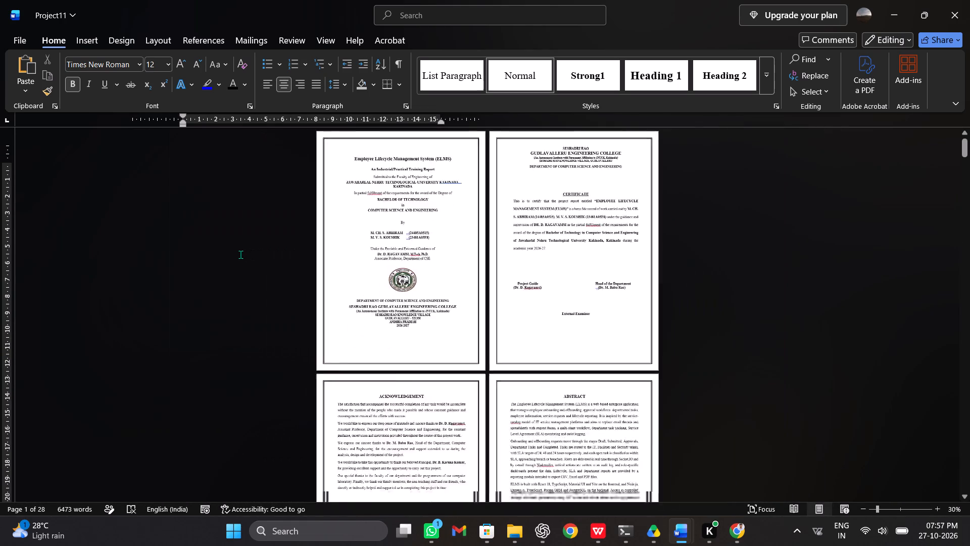
pyautogui.keyDown('ctrl'); pyautogui.scroll(-2, 240, 254); pyautogui.keyUp('ctrl')
pyautogui.keyDown('ctrl'); pyautogui.scroll(1, 240, 254); pyautogui.keyUp('ctrl')
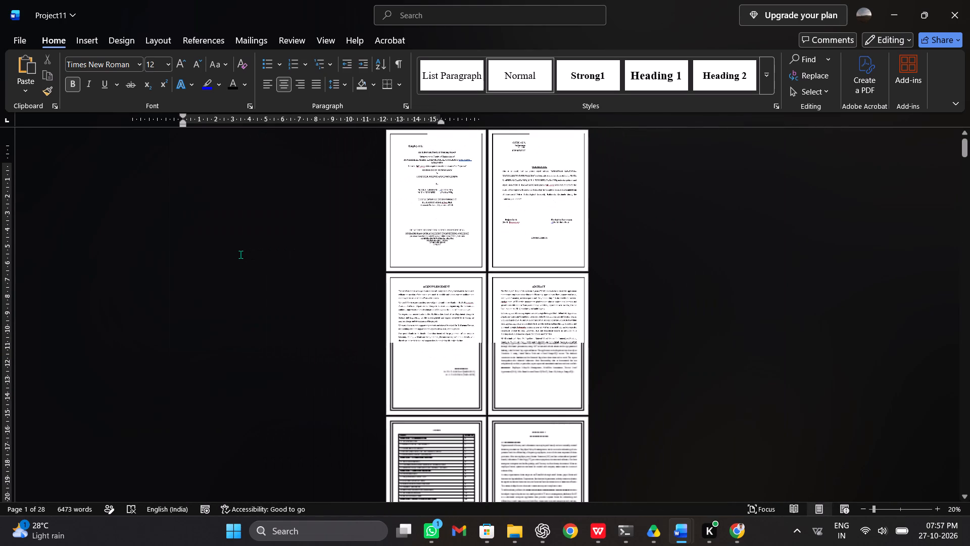
pyautogui.keyDown('ctrl'); pyautogui.scroll(7, 310, 204); pyautogui.keyUp('ctrl')
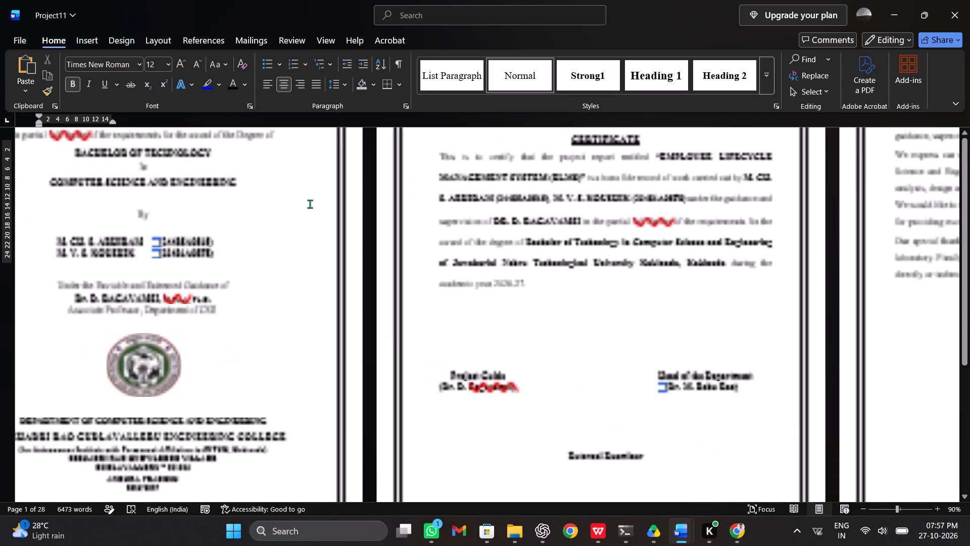
pyautogui.scroll(1, 309, 235)
pyautogui.keyDown('ctrl'); pyautogui.scroll(-2, 309, 235); pyautogui.keyUp('ctrl')
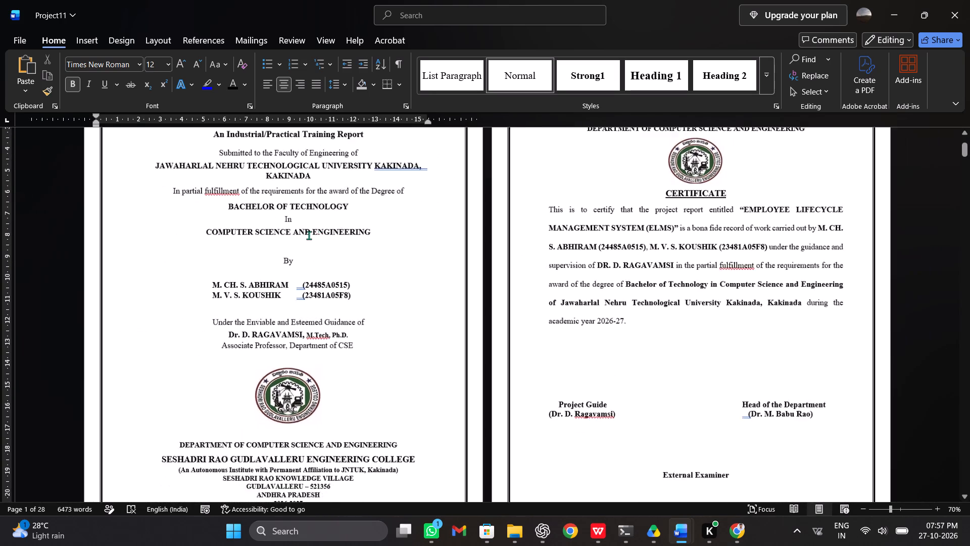
pyautogui.scroll(1, 309, 235)
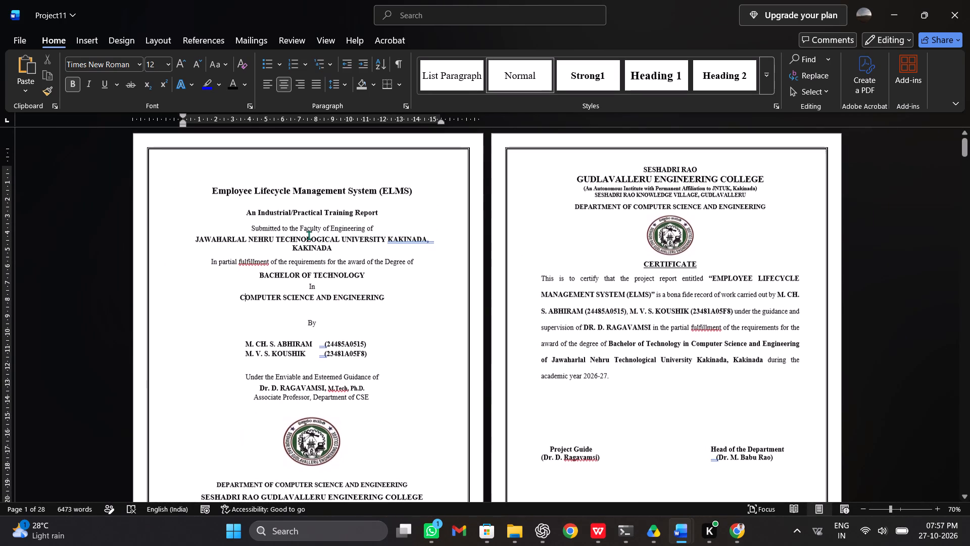
pyautogui.scroll(1, 309, 235)
pyautogui.scroll(-2, 309, 235)
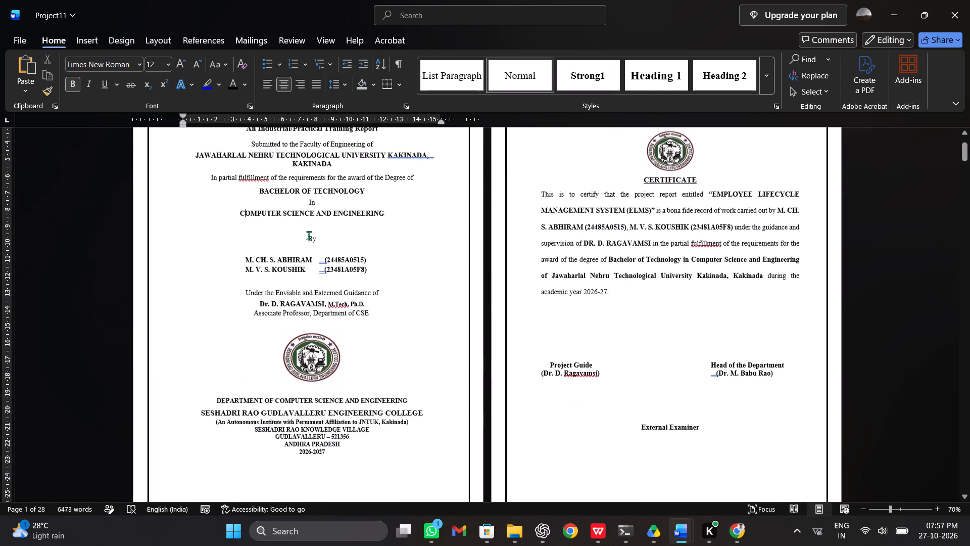
# Skim the report's chapters through to the references, and go back over Chapter 4 to the database design section.
pyautogui.scroll(-5, 309, 235)
pyautogui.scroll(-20, 309, 235)
pyautogui.scroll(-20, 309, 235)
pyautogui.scroll(-20, 309, 235)
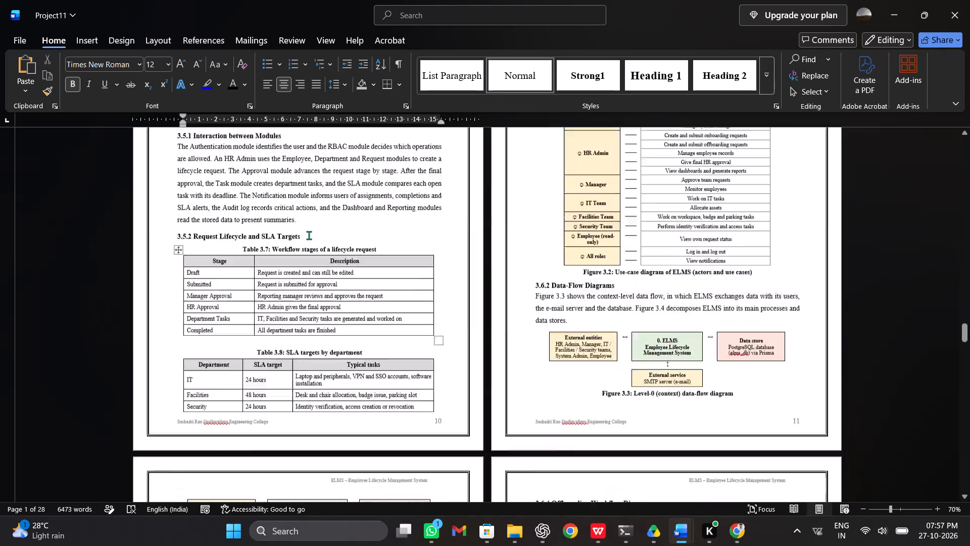
pyautogui.scroll(-20, 309, 235)
pyautogui.scroll(-20, 309, 235)
pyautogui.scroll(-8, 309, 235)
pyautogui.scroll(4, 385, 291)
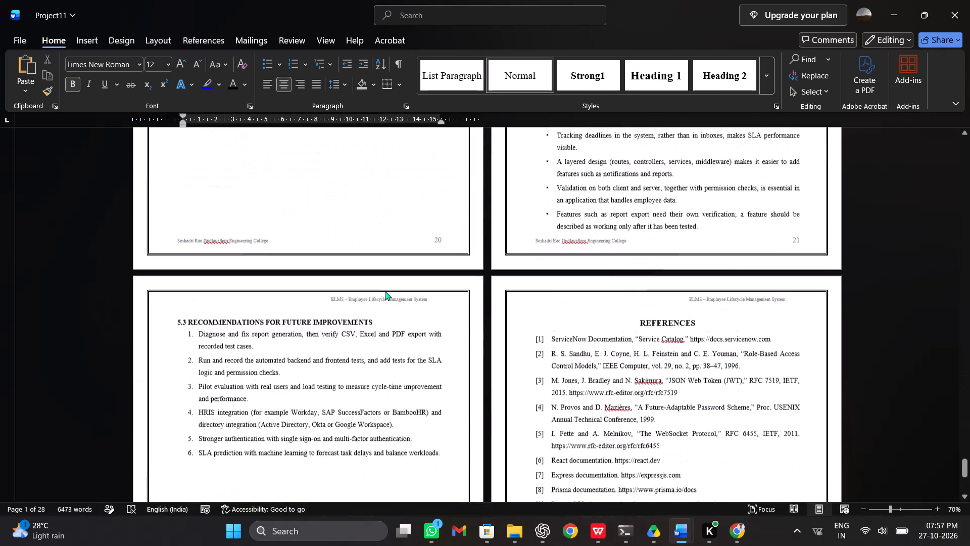
pyautogui.scroll(6, 385, 291)
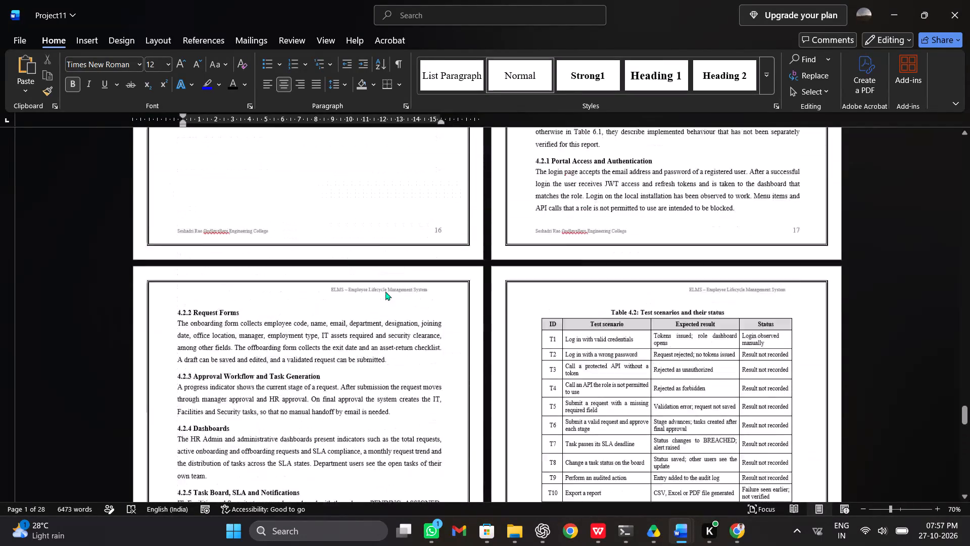
pyautogui.scroll(1, 385, 291)
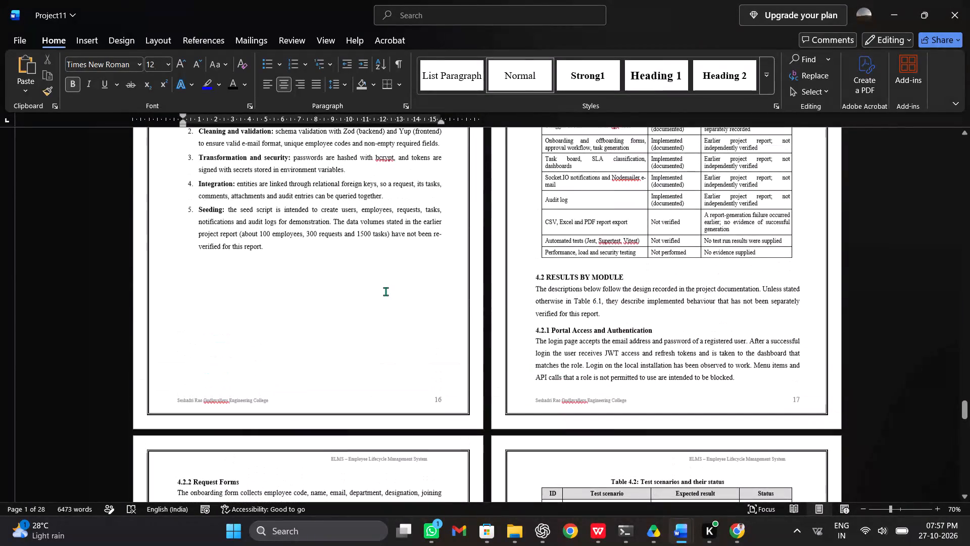
pyautogui.scroll(5, 385, 291)
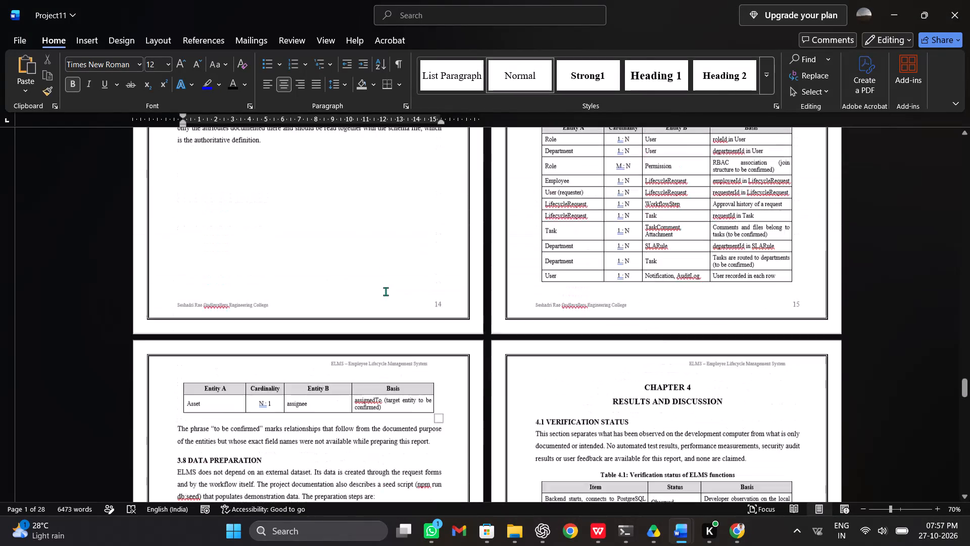
pyautogui.scroll(2, 385, 291)
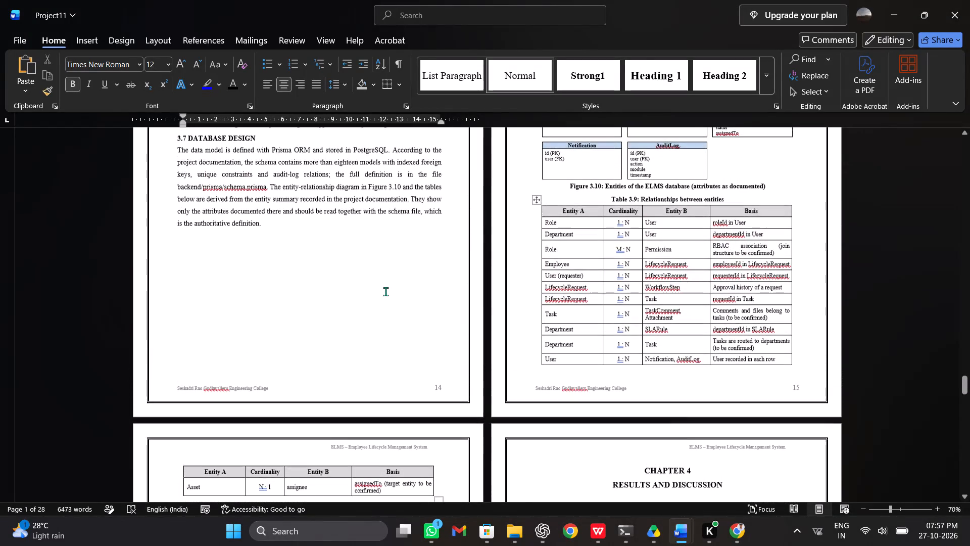
pyautogui.scroll(3, 385, 291)
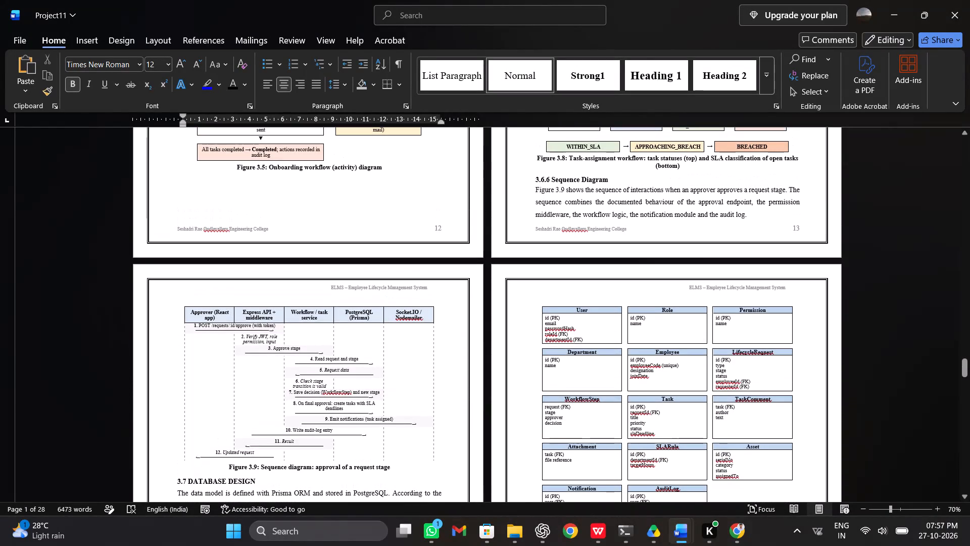
# Review the Chapter 3 diagrams and tables, from the sequence diagram back to the ELMS modules table.
pyautogui.click(384, 353)
pyautogui.scroll(1, 384, 353)
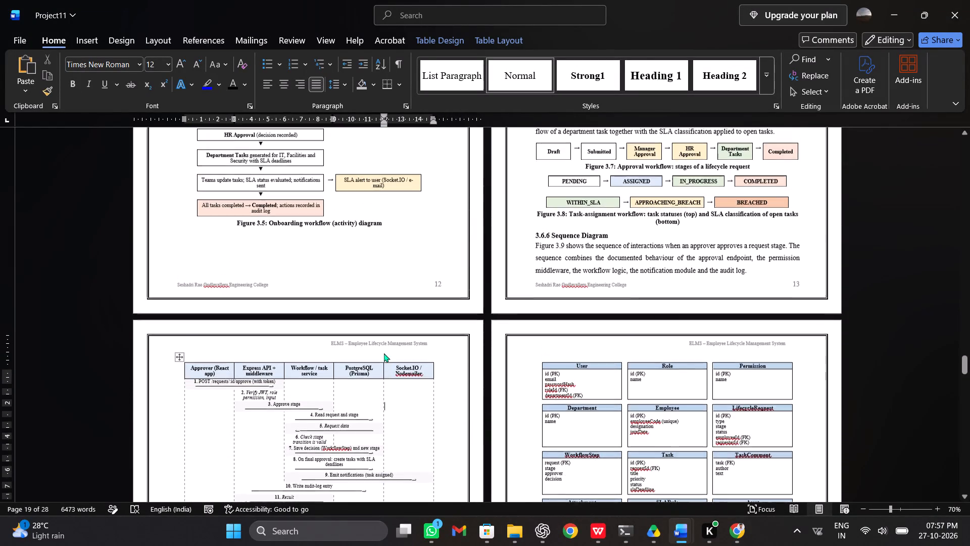
pyautogui.scroll(1, 384, 353)
pyautogui.click(384, 353)
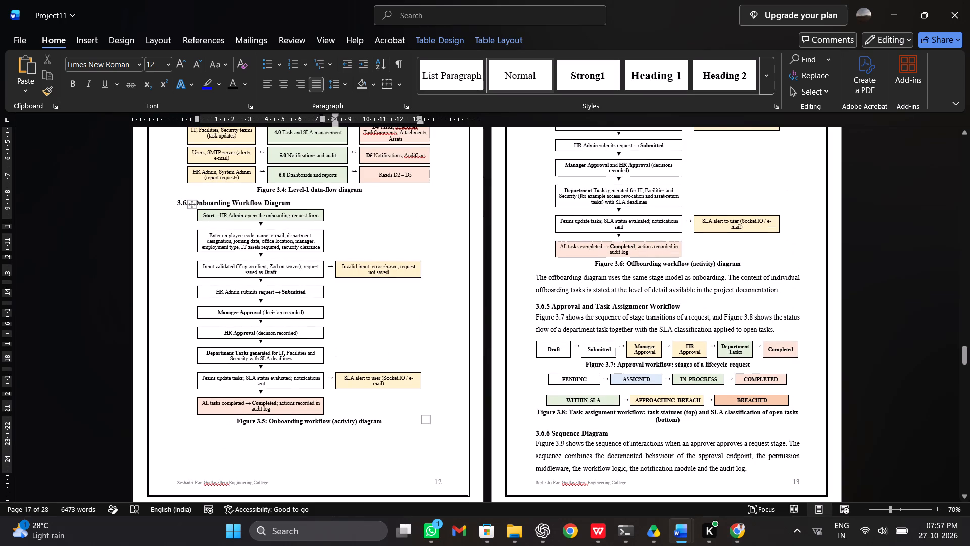
pyautogui.scroll(4, 384, 353)
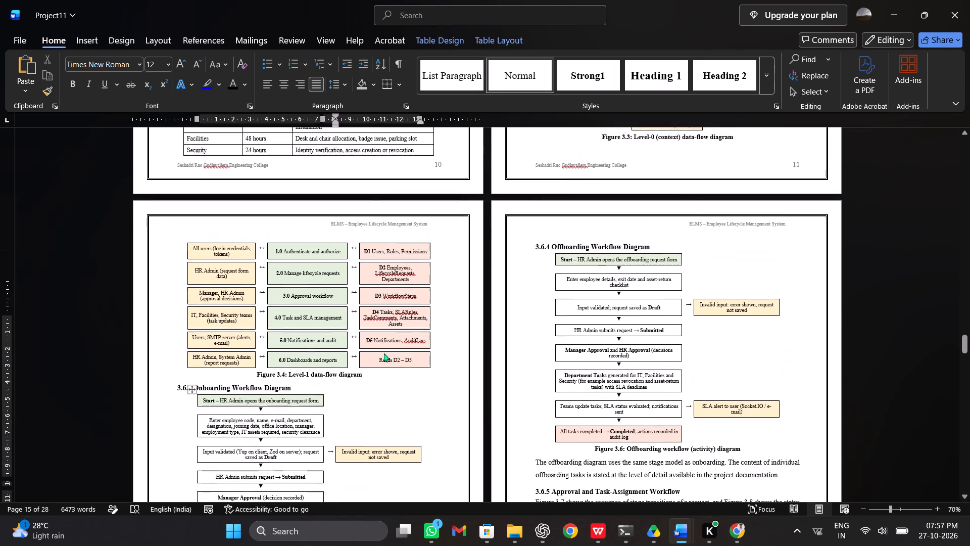
pyautogui.scroll(1, 384, 353)
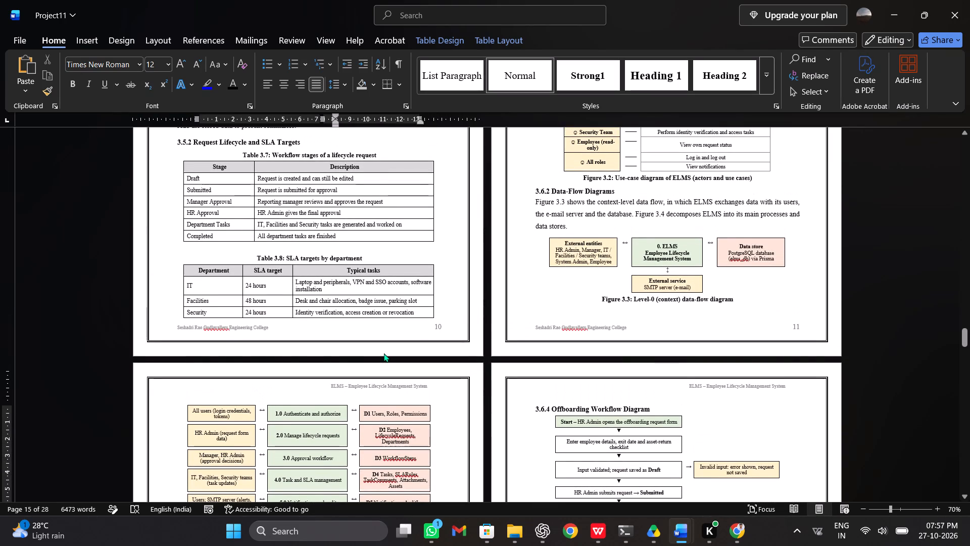
pyautogui.scroll(3, 384, 353)
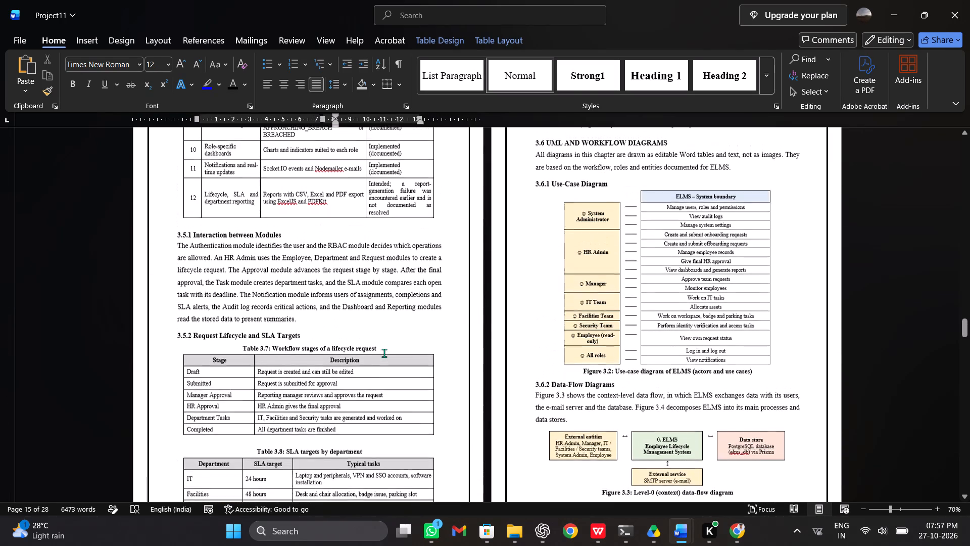
pyautogui.scroll(2, 384, 353)
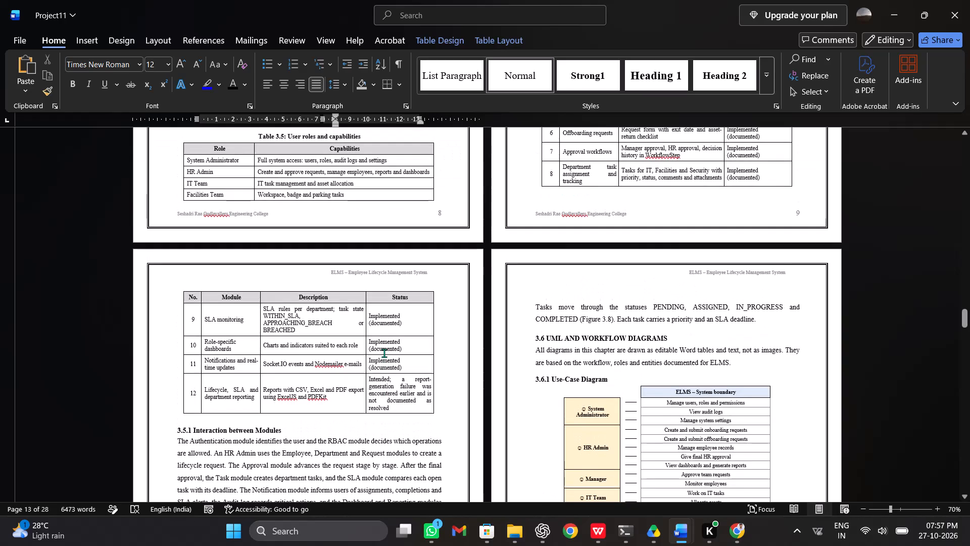
pyautogui.scroll(2, 384, 353)
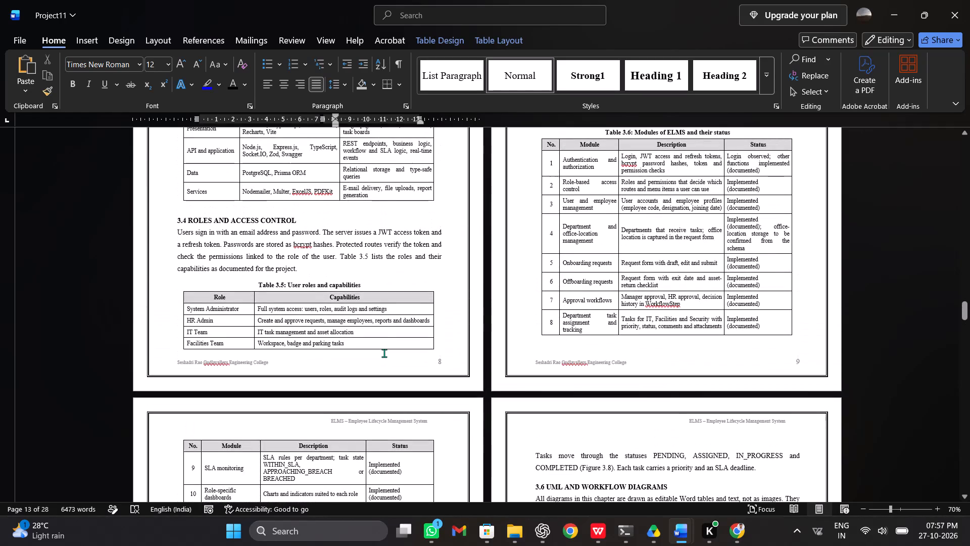
pyautogui.scroll(3, 384, 353)
pyautogui.scroll(-2, 384, 353)
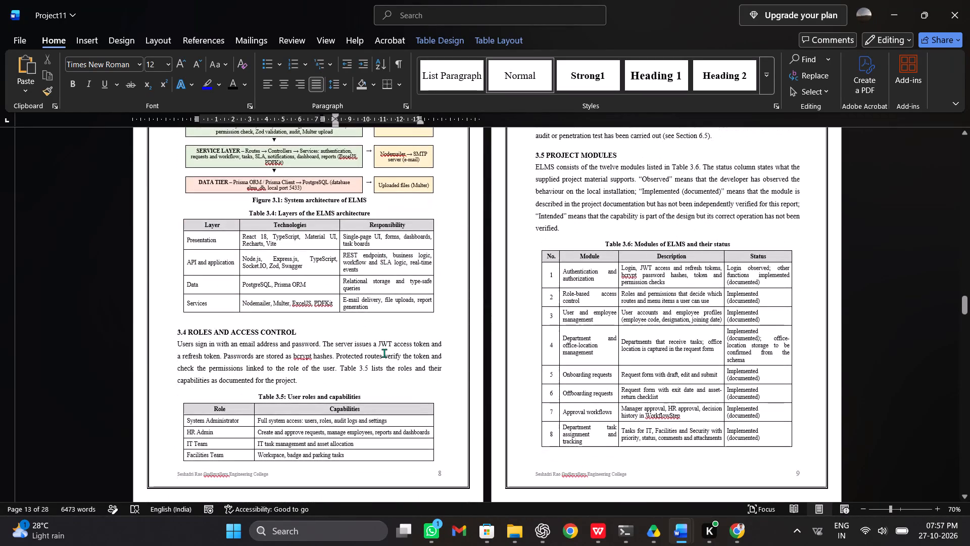
pyautogui.scroll(-1, 384, 353)
pyautogui.click(563, 356)
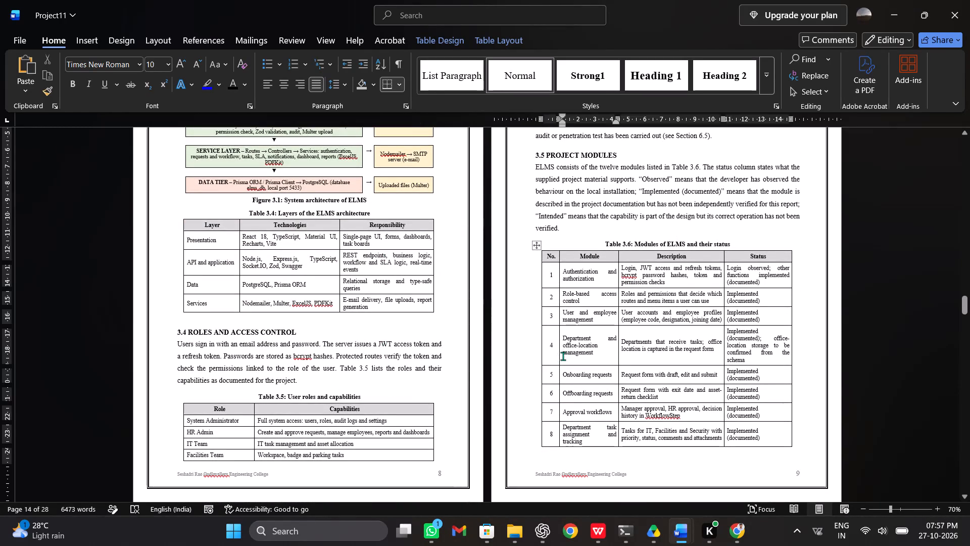
# Look back through the report from the Chapter 3 modules table over the literature review and introduction to the index page.
pyautogui.click(519, 266)
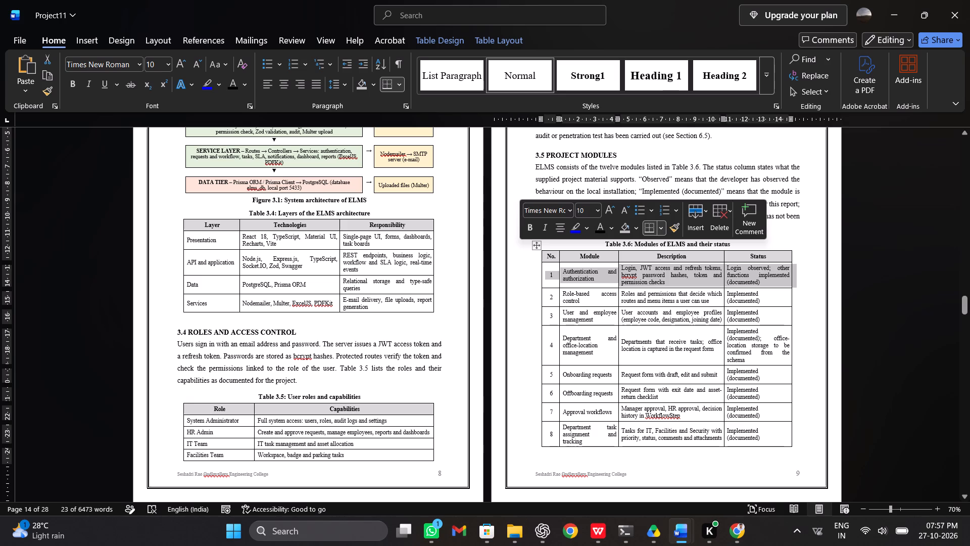
pyautogui.click(536, 176)
pyautogui.scroll(4, 536, 176)
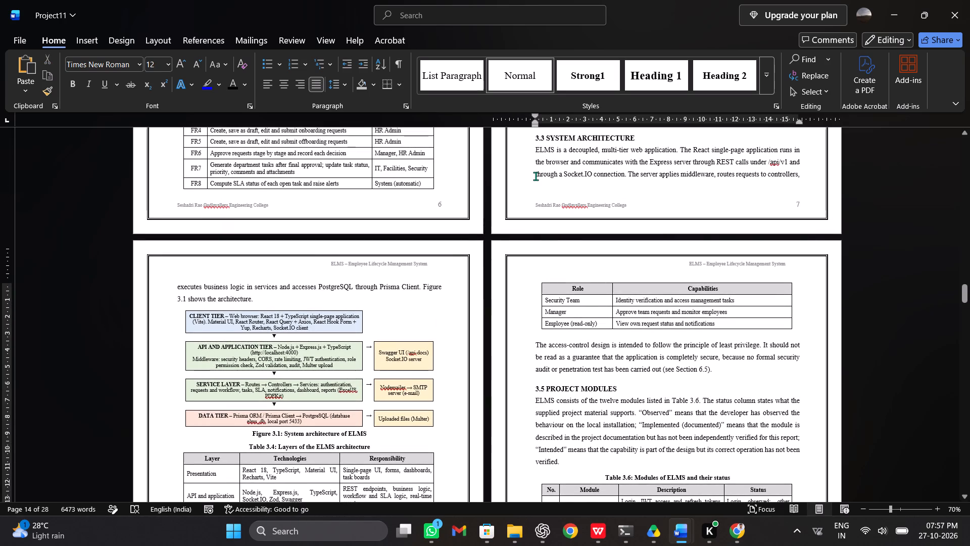
pyautogui.scroll(-9, 536, 176)
pyautogui.scroll(1, 536, 176)
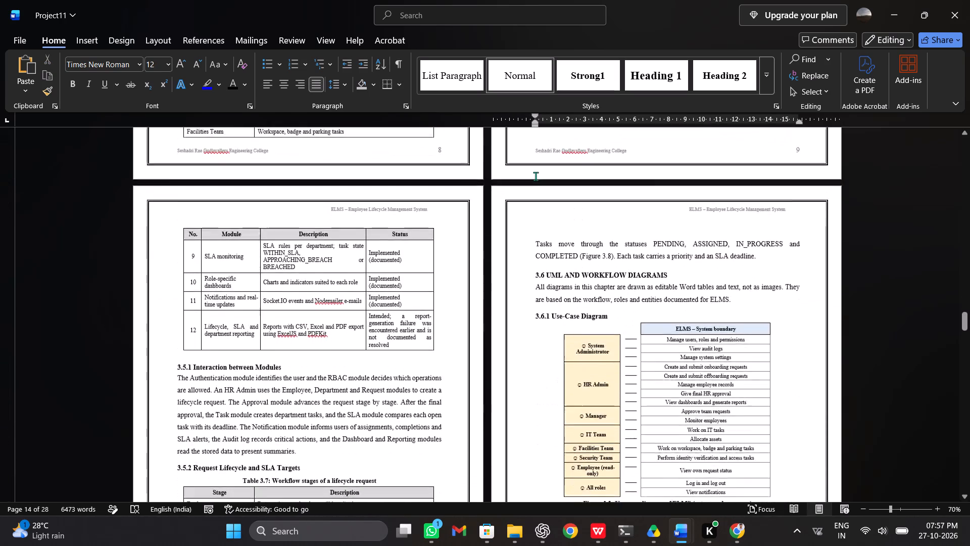
pyautogui.scroll(10, 536, 176)
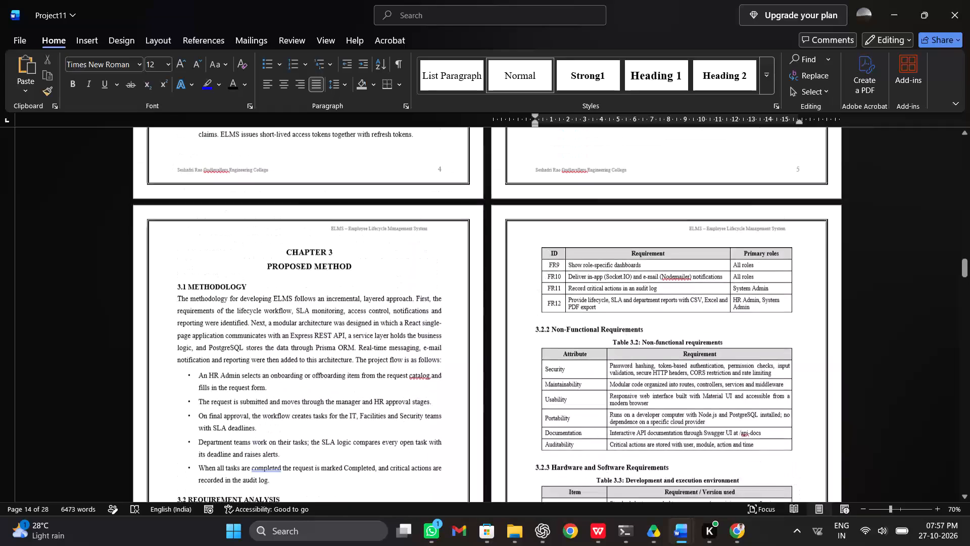
pyautogui.scroll(6, 536, 179)
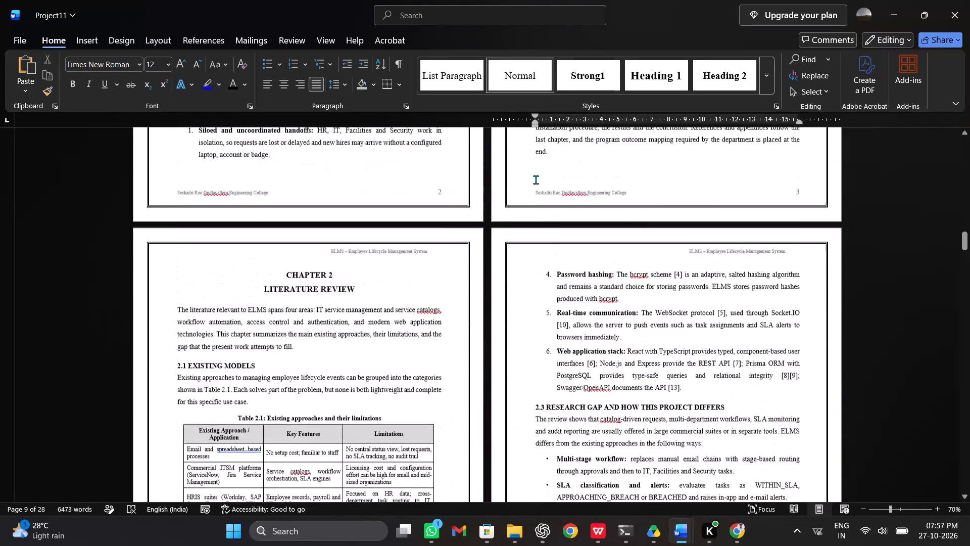
pyautogui.scroll(4, 536, 179)
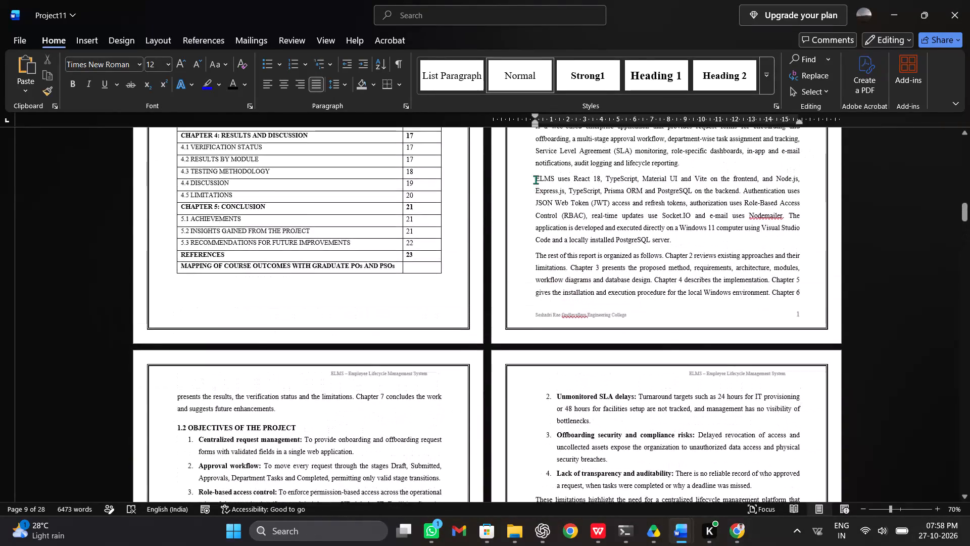
pyautogui.scroll(5, 536, 179)
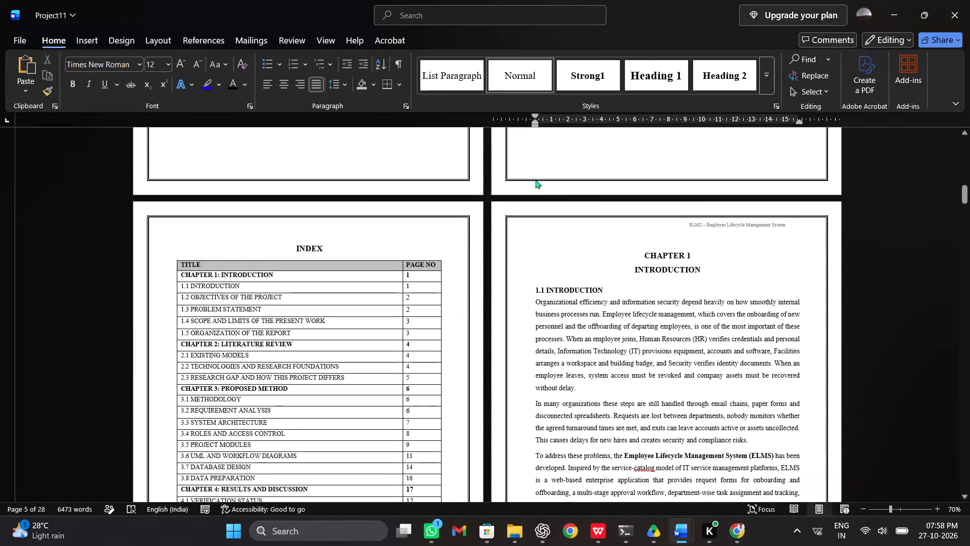
# Check the Chapter 1 introduction and objectives pages, and go back to the acknowledgement and abstract pages.
pyautogui.scroll(-5, 536, 179)
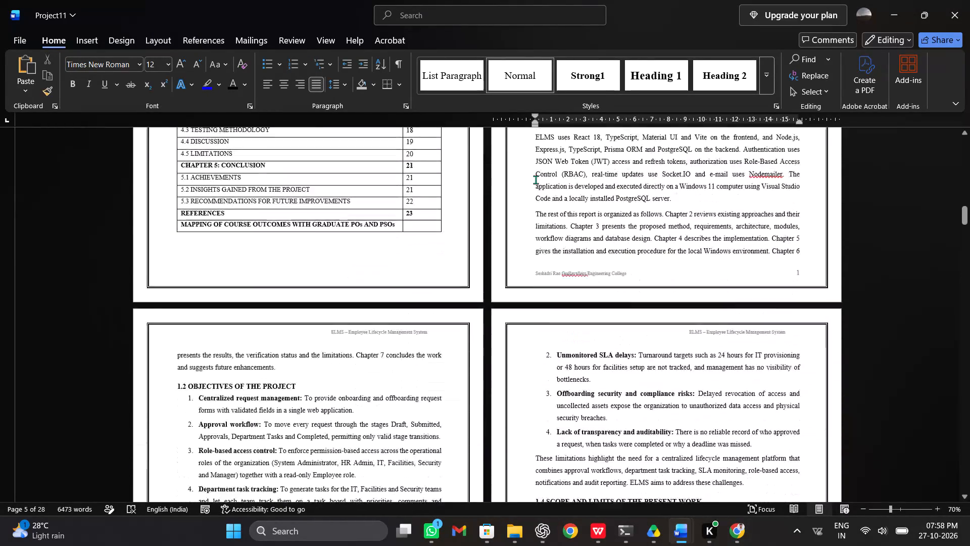
pyautogui.scroll(-1, 536, 179)
pyautogui.rightClick(536, 179)
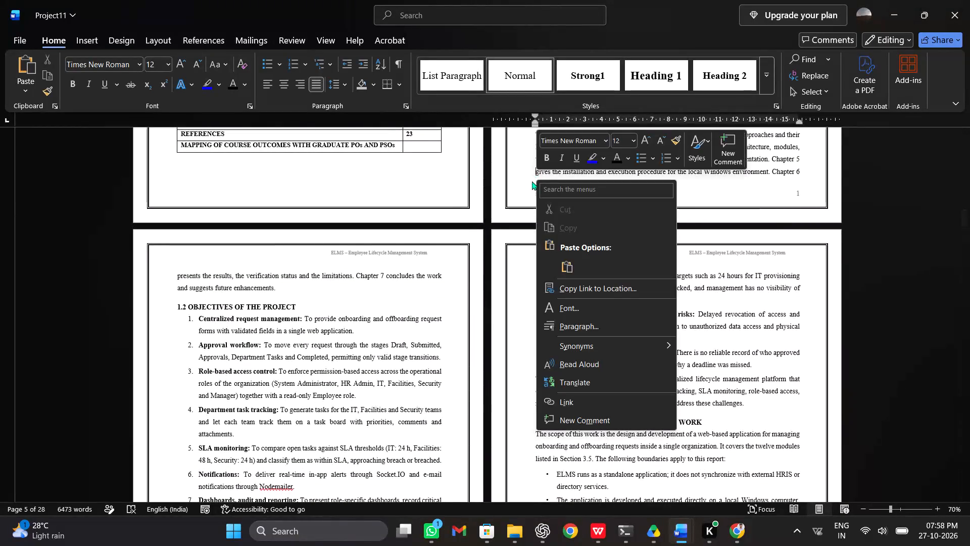
pyautogui.click(532, 181)
pyautogui.scroll(5, 532, 181)
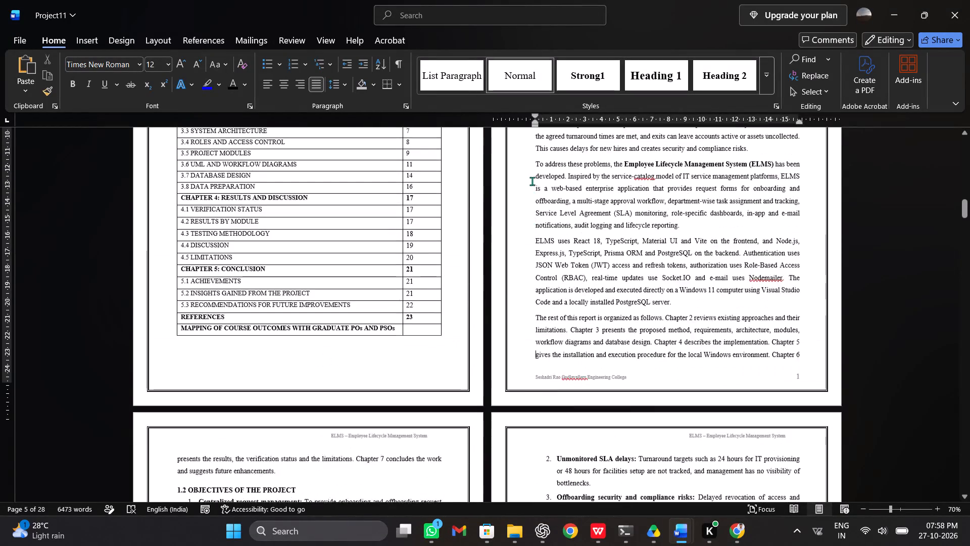
pyautogui.scroll(5, 532, 181)
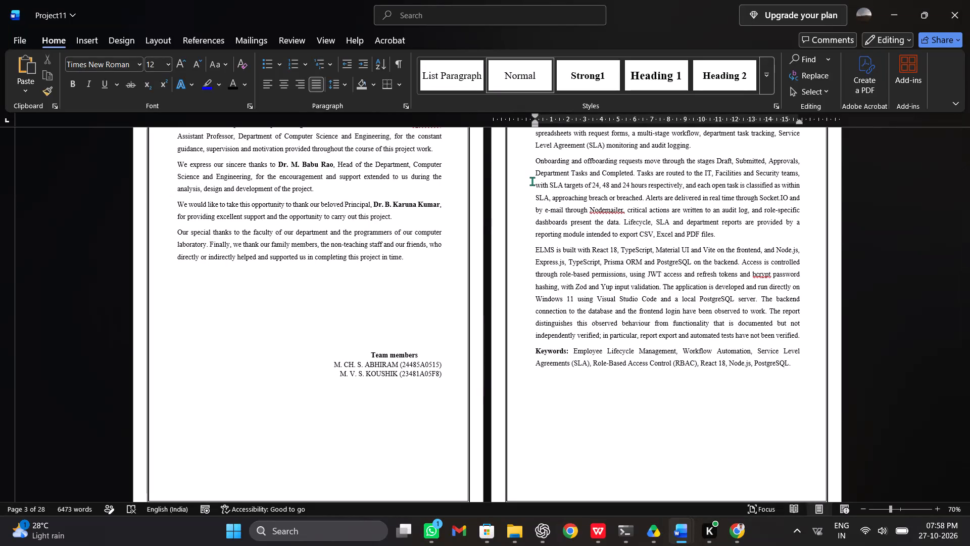
pyautogui.click(738, 377)
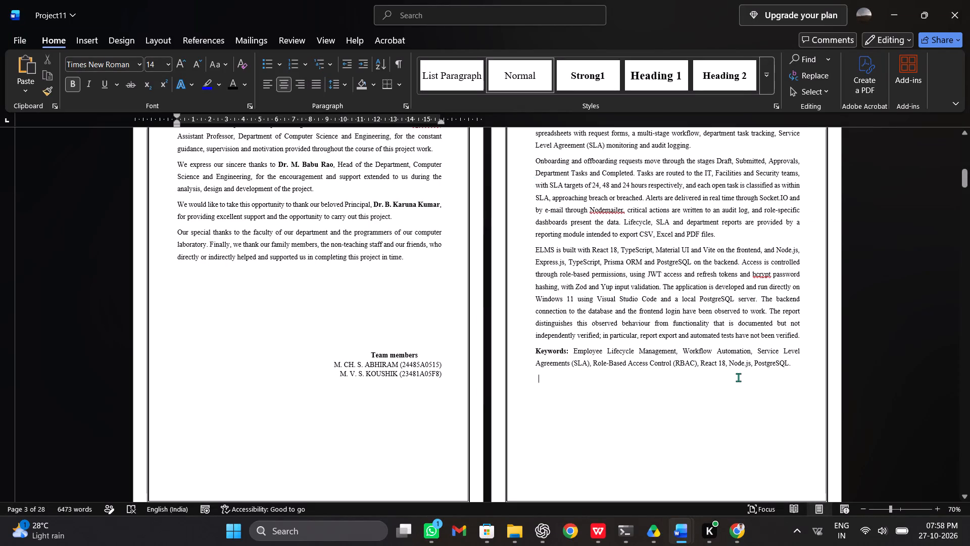
pyautogui.rightClick(738, 377)
pyautogui.click(662, 403)
# Reword the Section 3 page header on the Chapter 1 page to "Employee Onboarding and Offboarding Management System".
pyautogui.scroll(-3, 662, 403)
pyautogui.scroll(1, 692, 314)
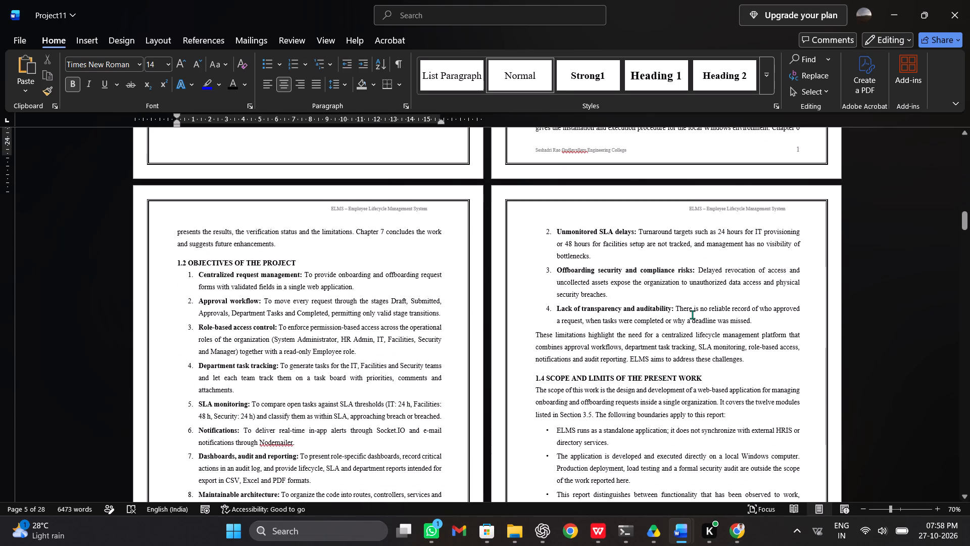
pyautogui.scroll(2, 692, 314)
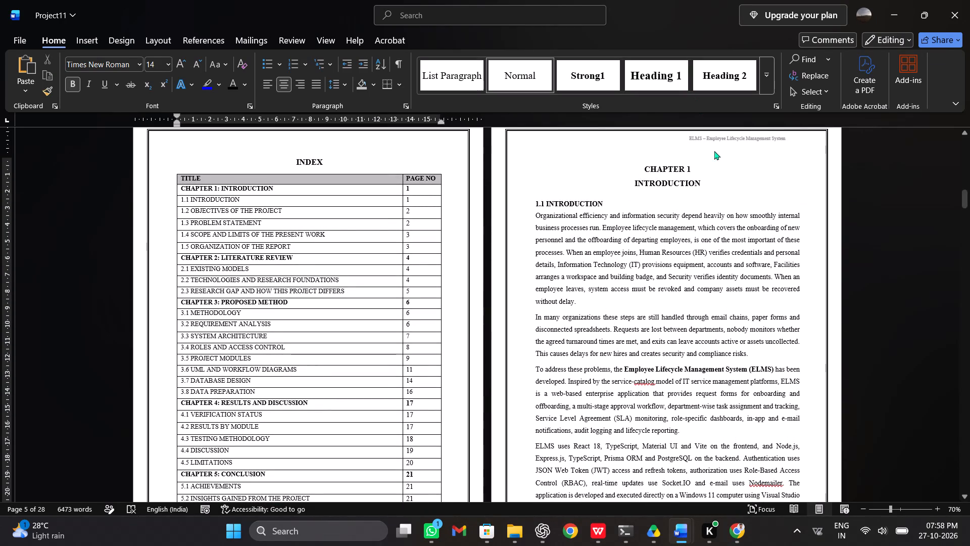
pyautogui.doubleClick(725, 139)
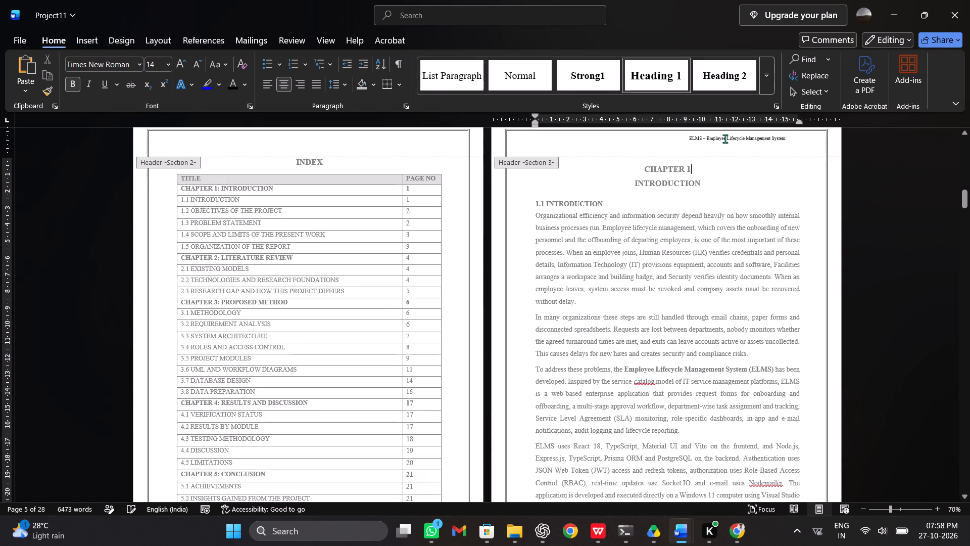
pyautogui.scroll(1, 725, 139)
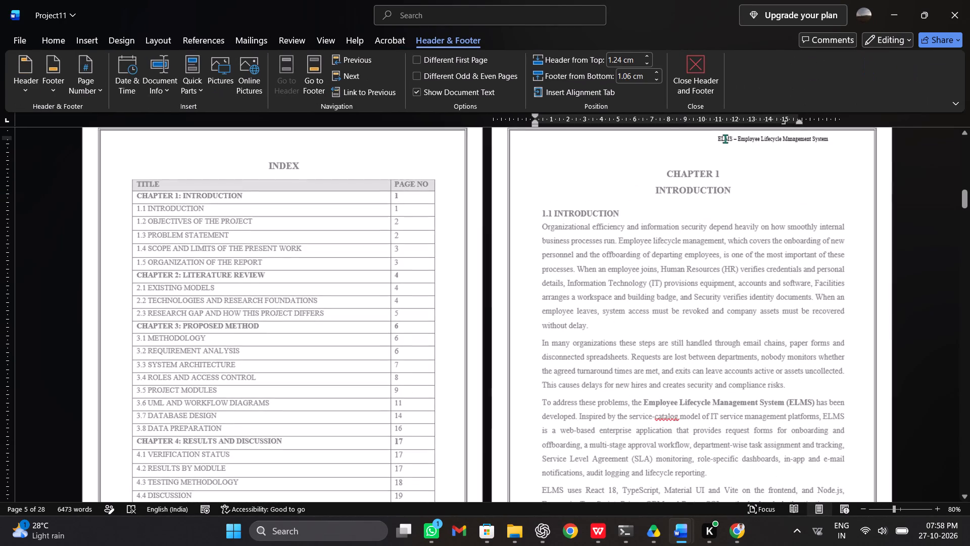
pyautogui.scroll(1, 725, 139)
pyautogui.keyDown('ctrl'); pyautogui.scroll(2, 725, 139); pyautogui.keyUp('ctrl')
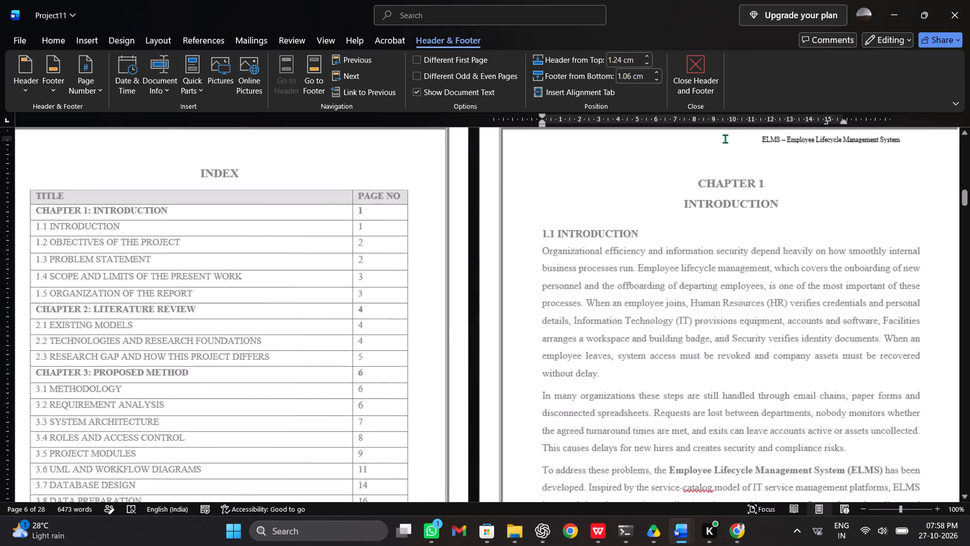
pyautogui.click(623, 140)
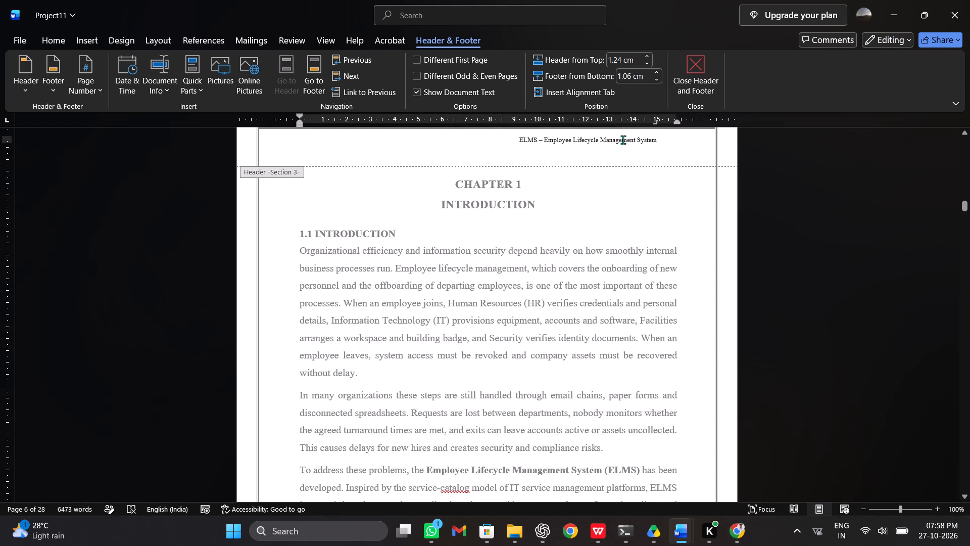
pyautogui.click(657, 141)
pyautogui.press('Left')
pyautogui.press('Left')
pyautogui.press('Left')
pyautogui.press('Left')
pyautogui.press('Left')
pyautogui.press('Left')
pyautogui.press('Left')
pyautogui.press('Left')
pyautogui.press('Left')
pyautogui.press('Left')
pyautogui.press('Left')
pyautogui.press('Left')
pyautogui.press('Left')
pyautogui.press('Left')
pyautogui.press('Left')
pyautogui.press('Left')
pyautogui.press('Left')
pyautogui.press('Left')
pyautogui.press('Left')
pyautogui.press('Left')
pyautogui.press('Right')
pyautogui.press('Right')
pyautogui.press('BackSpace')
pyautogui.press('BackSpace')
pyautogui.press('BackSpace')
pyautogui.press('BackSpace')
pyautogui.press('BackSpace')
pyautogui.press('BackSpace')
pyautogui.press('BackSpace')
pyautogui.press('BackSpace')
pyautogui.press('BackSpace')
pyautogui.press('BackSpace')
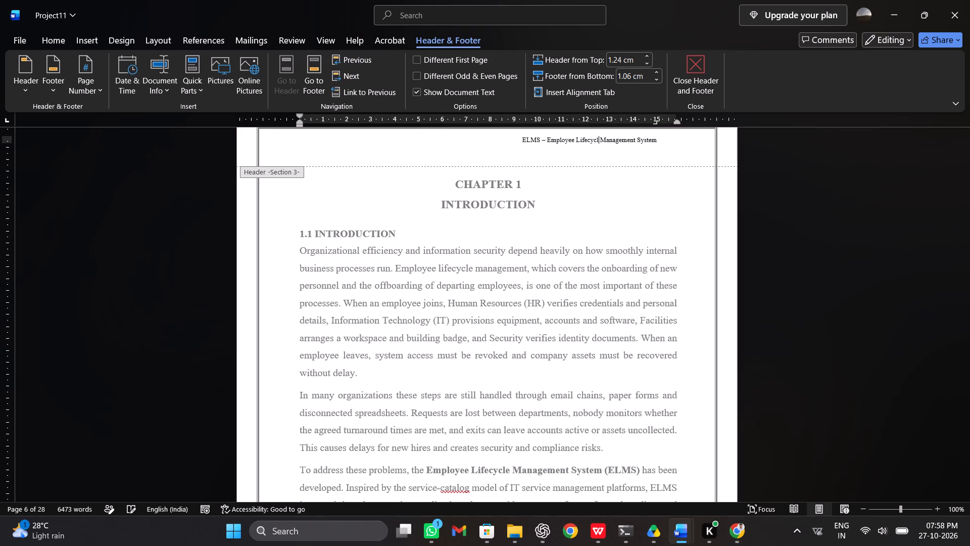
pyautogui.press('BackSpace')
pyautogui.press('BackSpace')
pyautogui.press('BackSpace')
pyautogui.press('BackSpace')
pyautogui.press('BackSpace')
pyautogui.press('BackSpace')
pyautogui.press('BackSpace')
pyautogui.press('BackSpace')
pyautogui.press('BackSpace')
pyautogui.press('BackSpace')
pyautogui.press('BackSpace')
pyautogui.press('BackSpace')
pyautogui.press('BackSpace')
pyautogui.press('BackSpace')
pyautogui.press('BackSpace')
pyautogui.press('BackSpace')
pyautogui.press('BackSpace')
pyautogui.press('BackSpace')
pyautogui.press('BackSpace')
pyautogui.press('BackSpace')
pyautogui.press('BackSpace')
pyautogui.press('BackSpace')
pyautogui.press('BackSpace')
pyautogui.press('BackSpace')
pyautogui.press('BackSpace')
pyautogui.press('BackSpace')
pyautogui.press('BackSpace')
pyautogui.press('BackSpace')
pyautogui.press('BackSpace')
pyautogui.press('BackSpace')
pyautogui.press('BackSpace')
pyautogui.press('BackSpace')
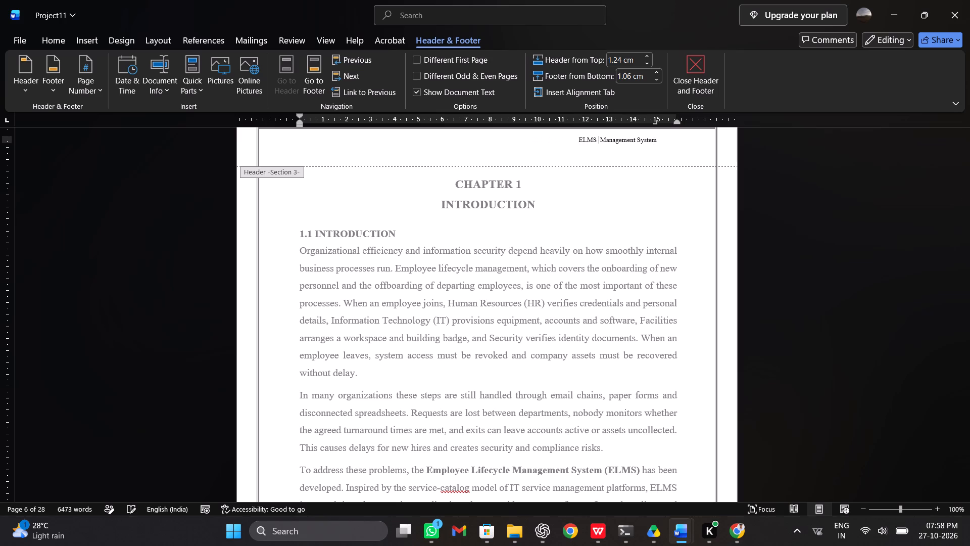
pyautogui.press('BackSpace')
pyautogui.hotkey('shift', 'e')
pyautogui.write('mployee')
pyautogui.press('space')
pyautogui.hotkey('shift', 'o')
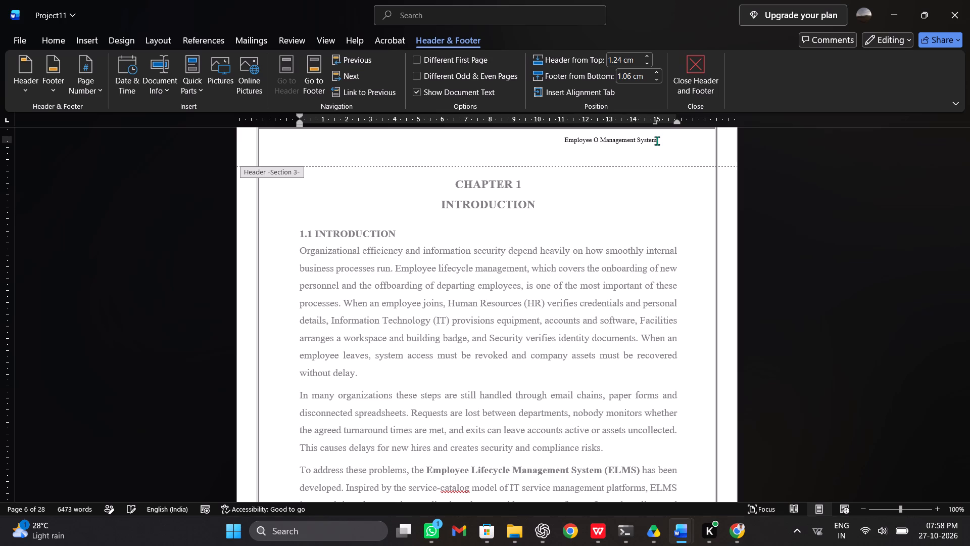
pyautogui.press('n')
pyautogui.write('bo')
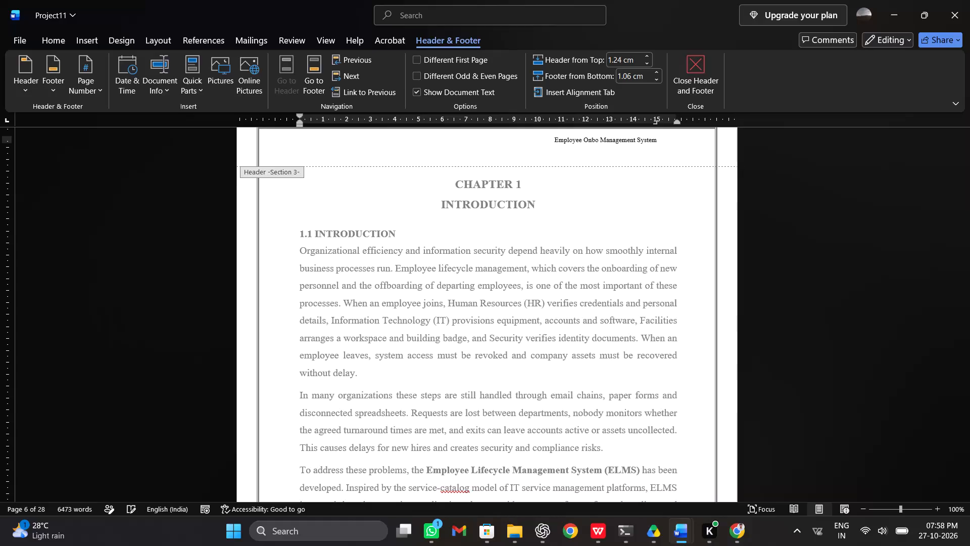
pyautogui.press('BackSpace')
pyautogui.press('BackSpace')
pyautogui.write('boarding and o')
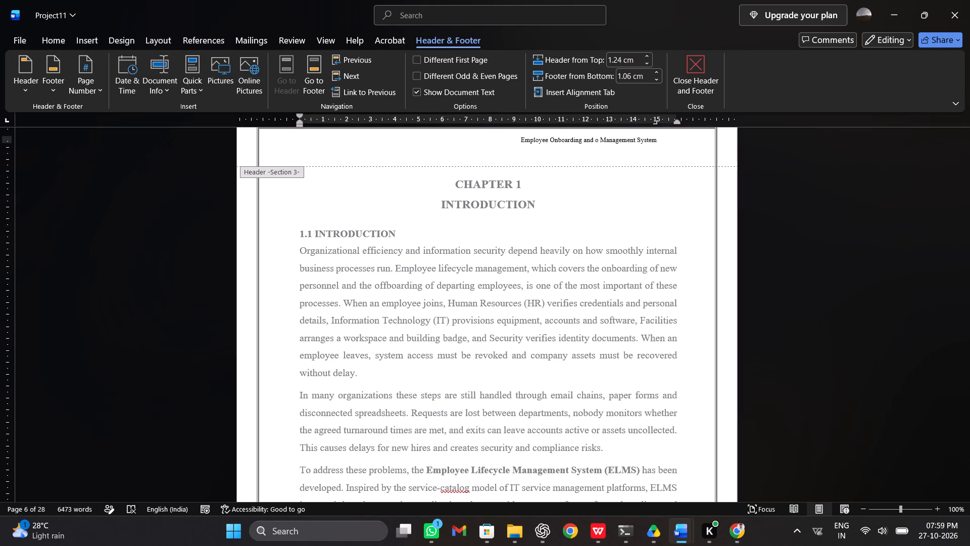
pyautogui.press('BackSpace')
pyautogui.write('Off')
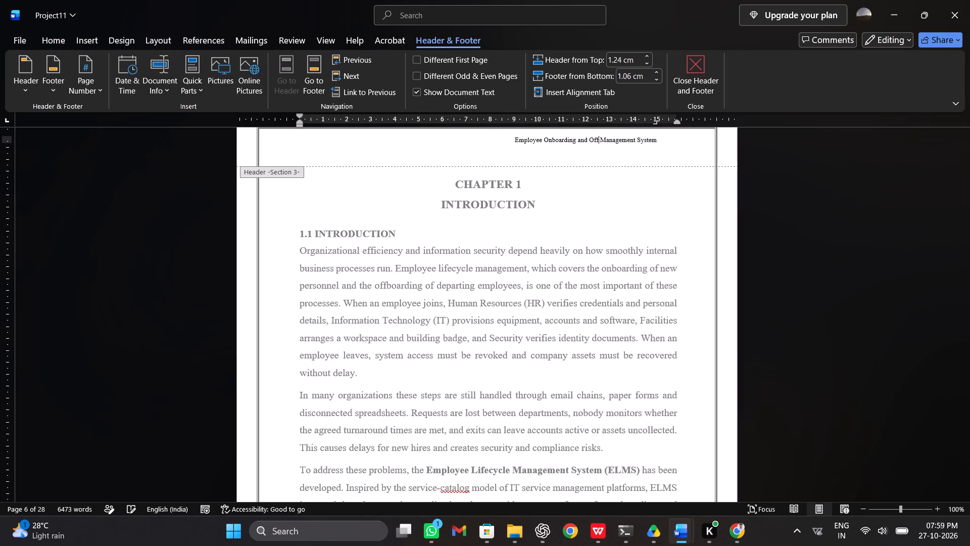
pyautogui.write('boarding')
pyautogui.press('space')
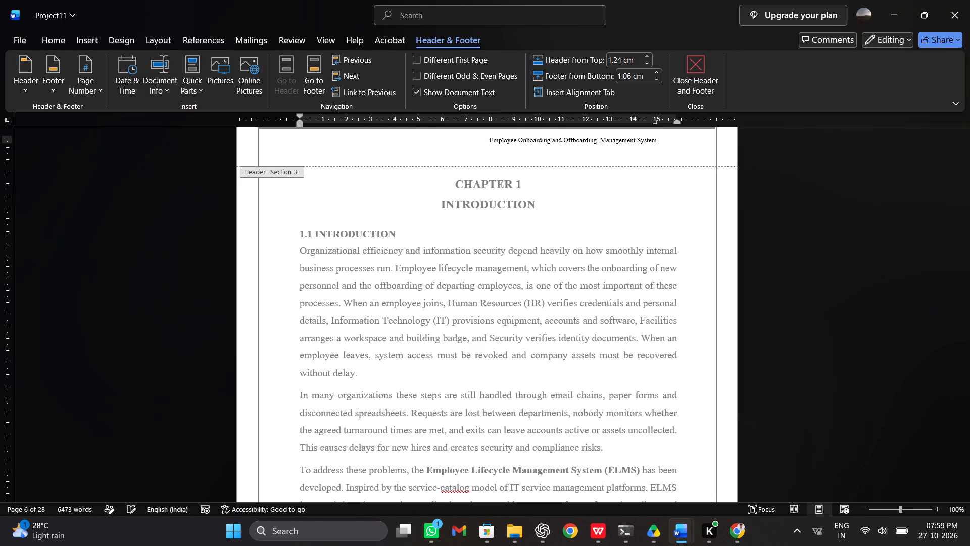
pyautogui.press('BackSpace')
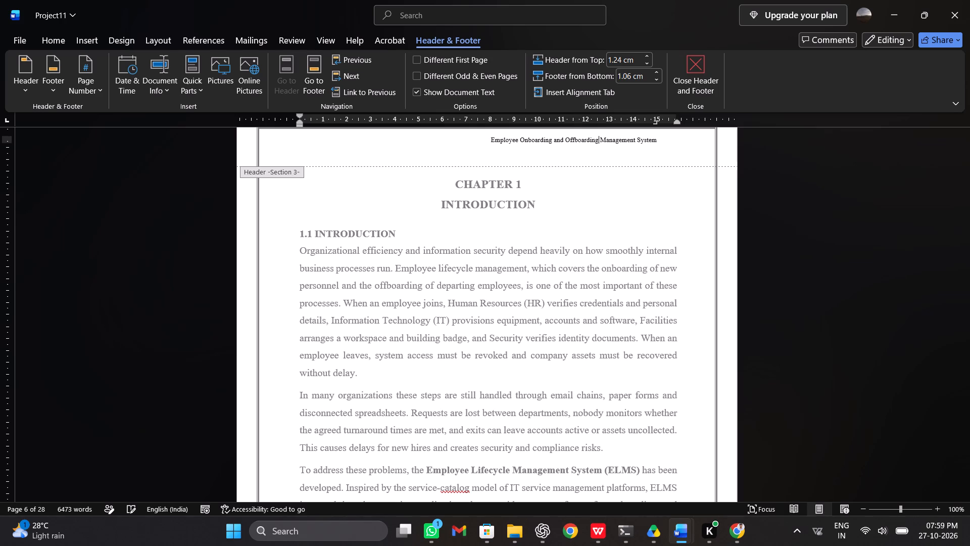
pyautogui.press('Right')
# Leave the Section 3 header and return to the body text of the Chapter 1 page.
pyautogui.click(575, 176)
pyautogui.doubleClick(575, 176)
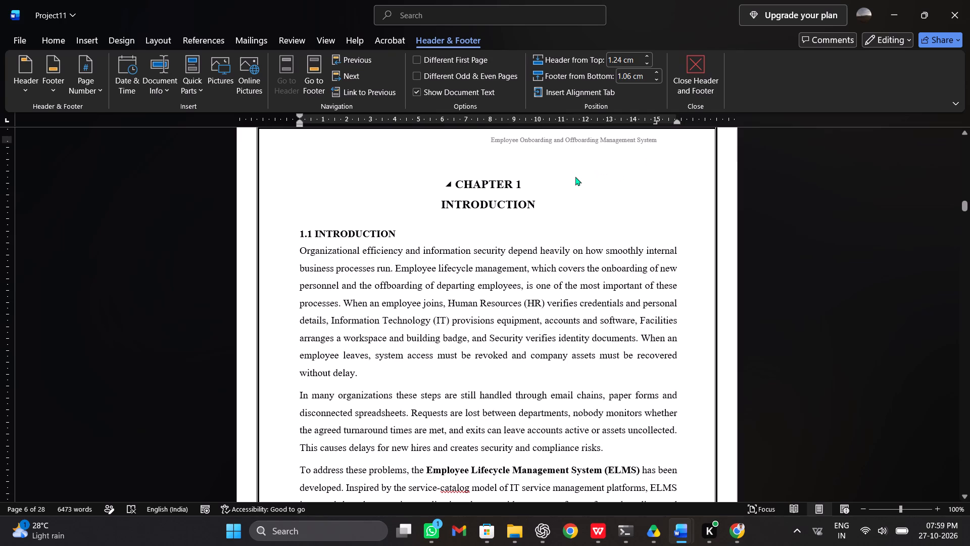
# Remove the empty line after the "Employee Onboarding and Offboarding Management System" text in the Section 3 header and return to the body.
pyautogui.scroll(1, 689, 230)
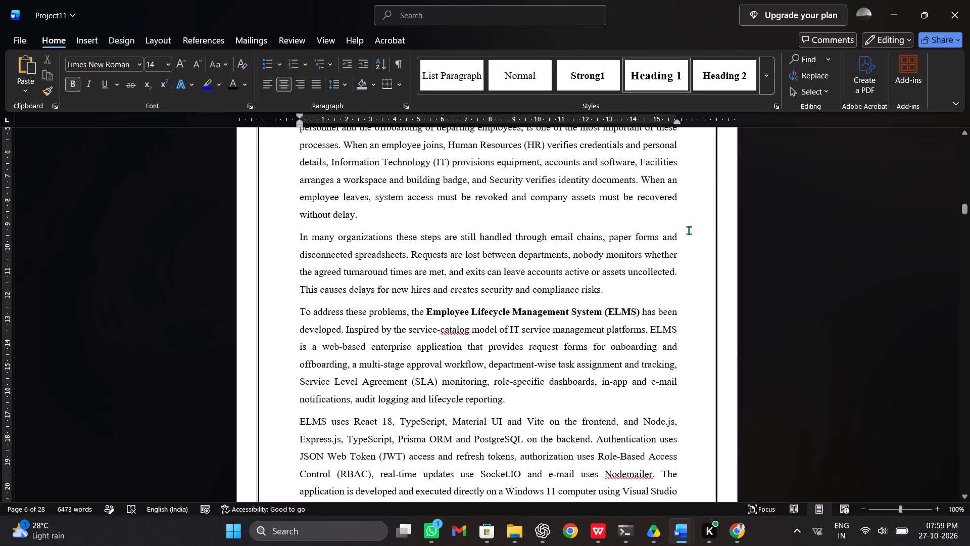
pyautogui.scroll(1, 689, 230)
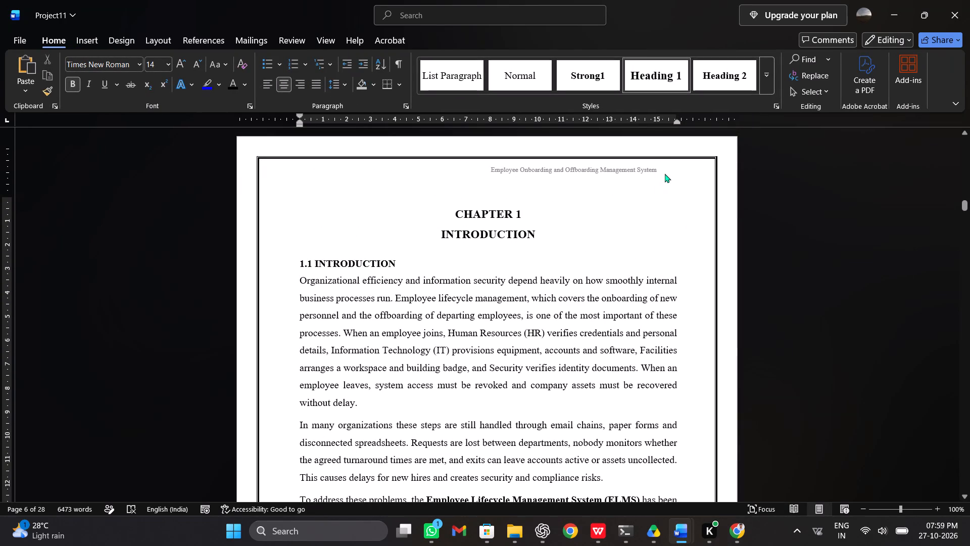
pyautogui.click(665, 173)
pyautogui.doubleClick(656, 172)
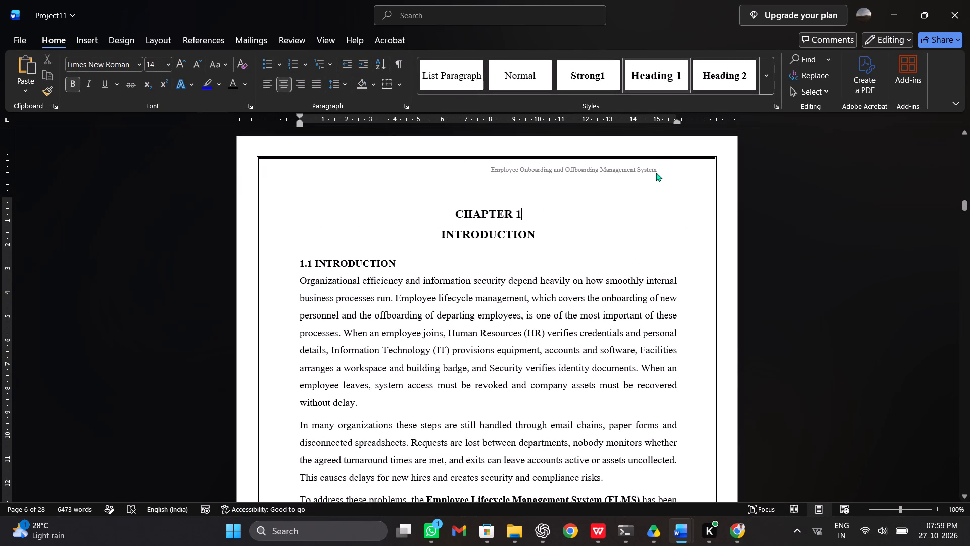
pyautogui.click(657, 167)
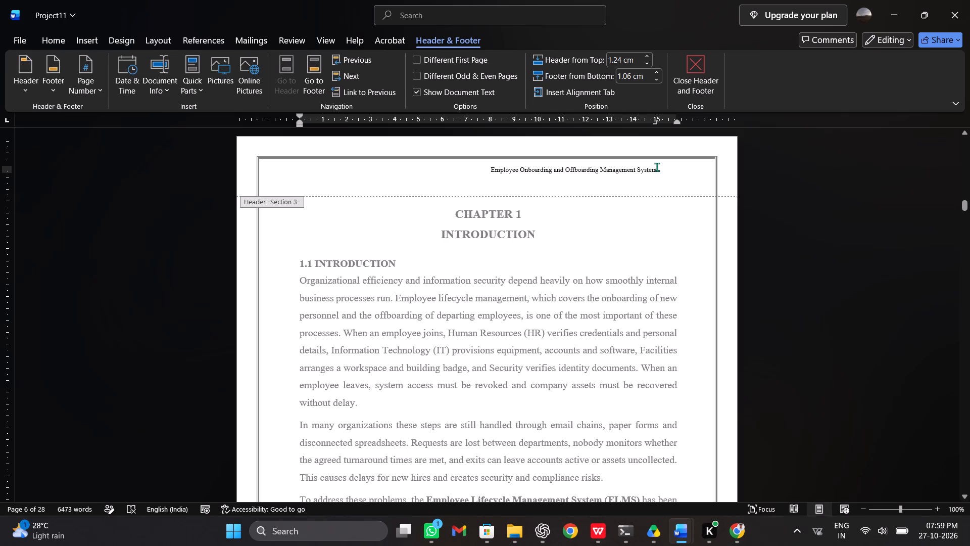
pyautogui.press('space')
pyautogui.press('BackSpace')
pyautogui.press('Right')
pyautogui.press('Right')
pyautogui.press('Right')
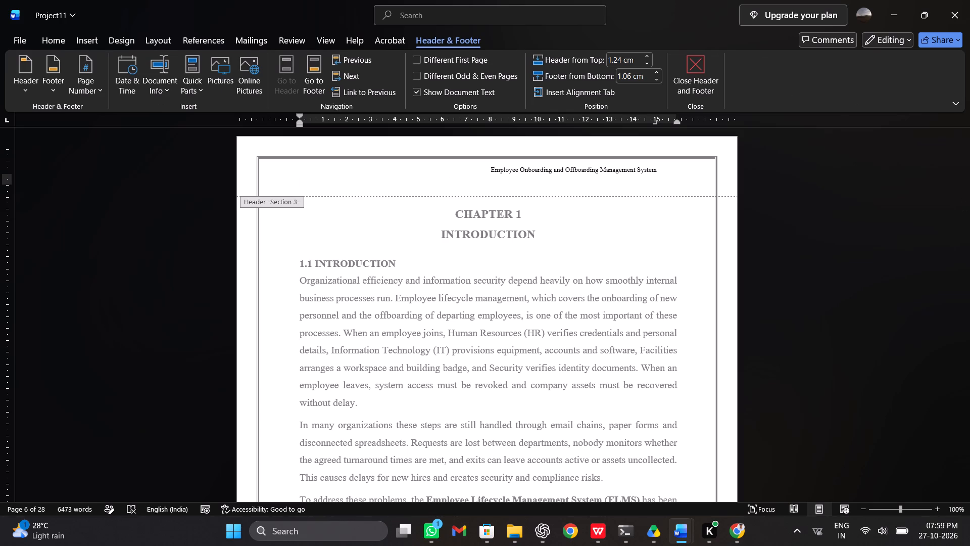
pyautogui.press('BackSpace')
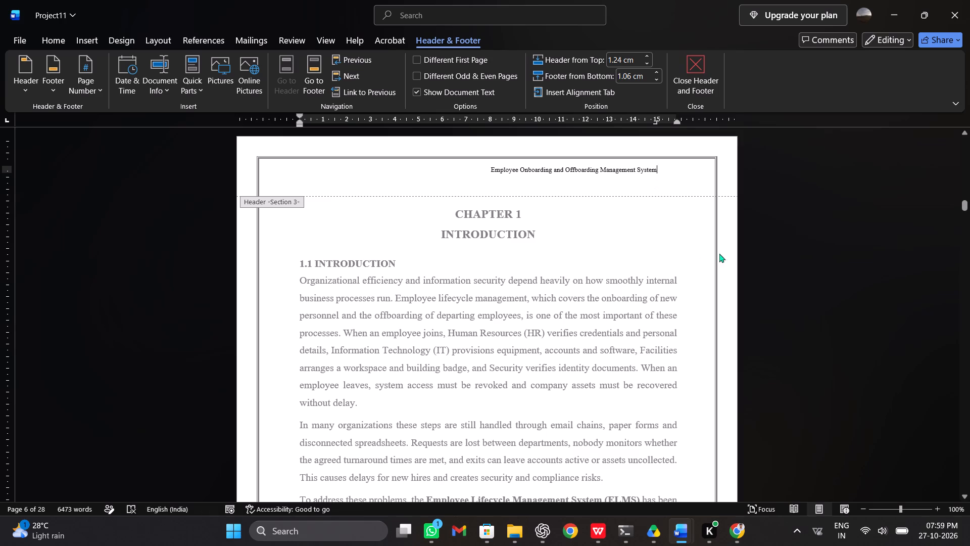
pyautogui.doubleClick(697, 250)
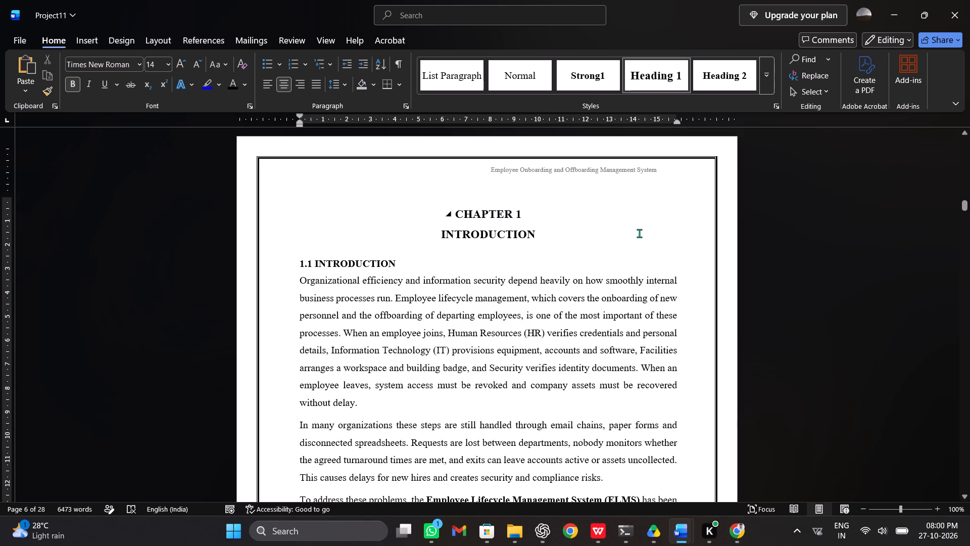
# Look over the Chapter 1 and index pages two at a time, and go back to the title and certificate pages.
pyautogui.hscroll(1, 684, 252)
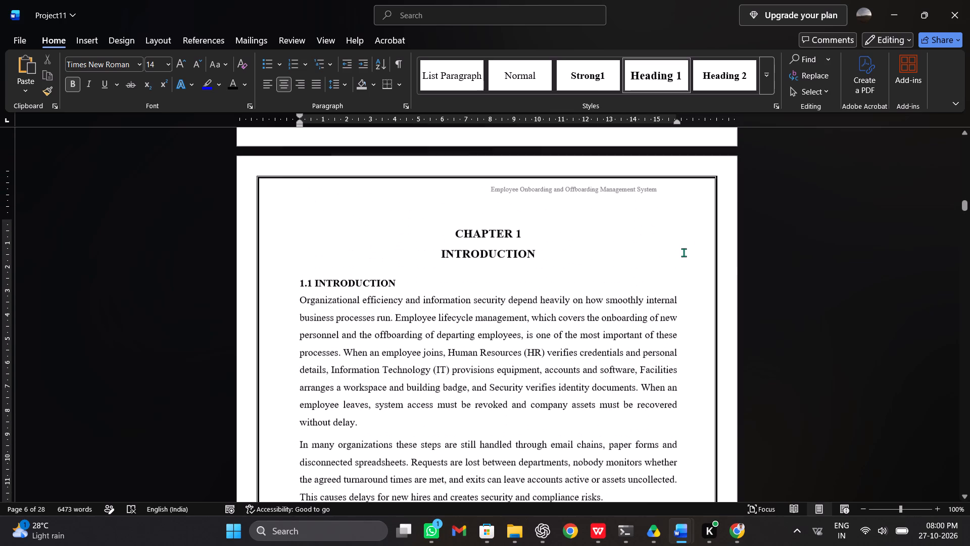
pyautogui.keyDown('ctrl'); pyautogui.scroll(-3, 769, 231); pyautogui.keyUp('ctrl')
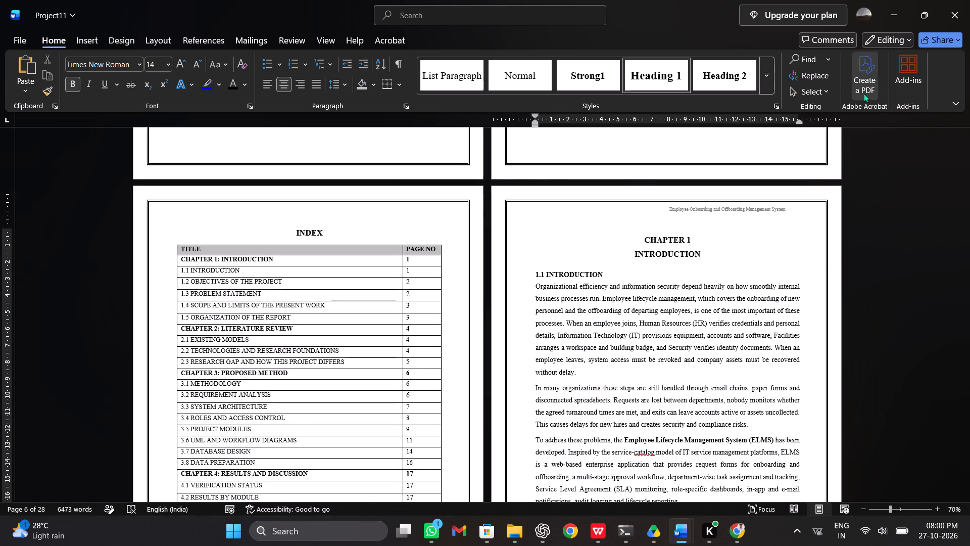
pyautogui.scroll(-7, 764, 391)
pyautogui.scroll(1, 764, 391)
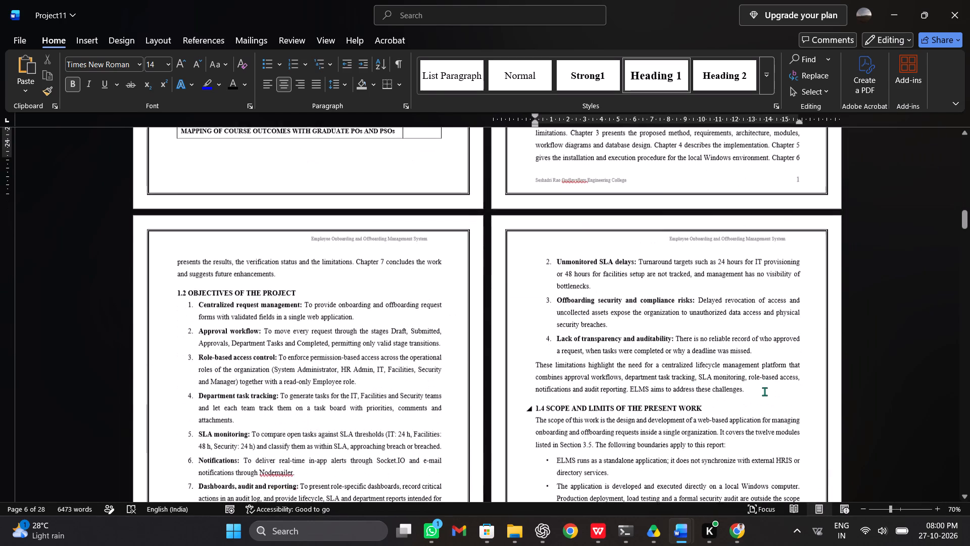
pyautogui.scroll(3, 764, 391)
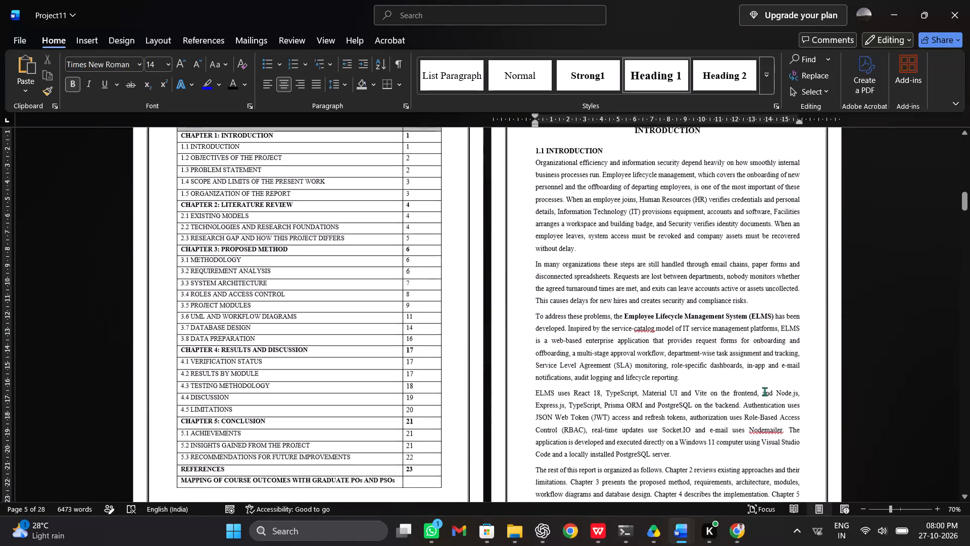
pyautogui.scroll(2, 764, 391)
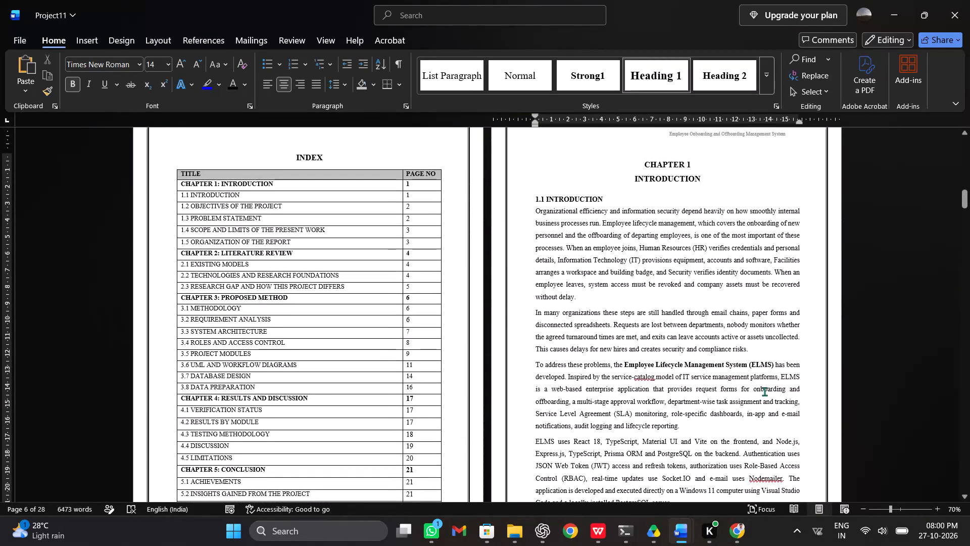
# Review the index and Chapter 1 pages, and go back past the abstract and acknowledgement to check the title and certificate pages.
pyautogui.scroll(-3, 764, 391)
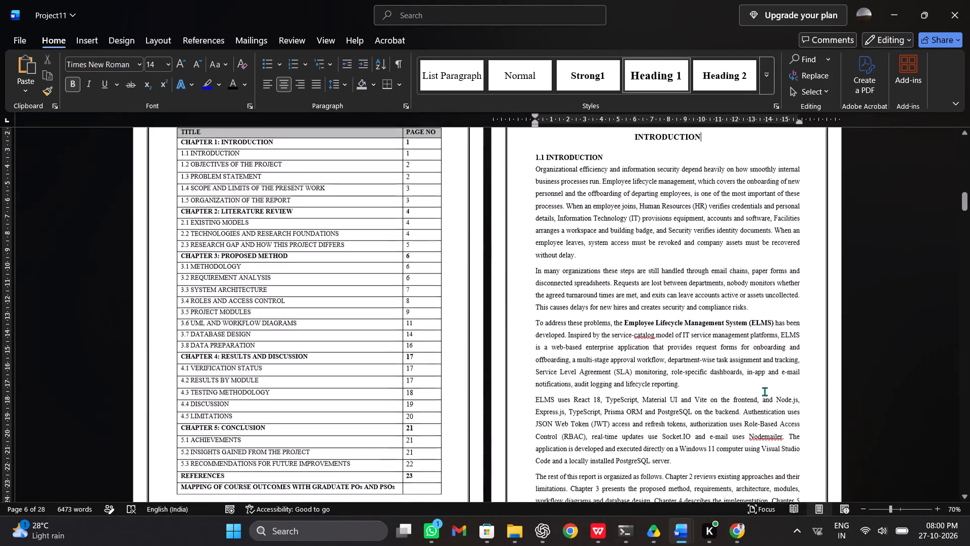
pyautogui.scroll(-1, 764, 391)
pyautogui.scroll(4, 764, 391)
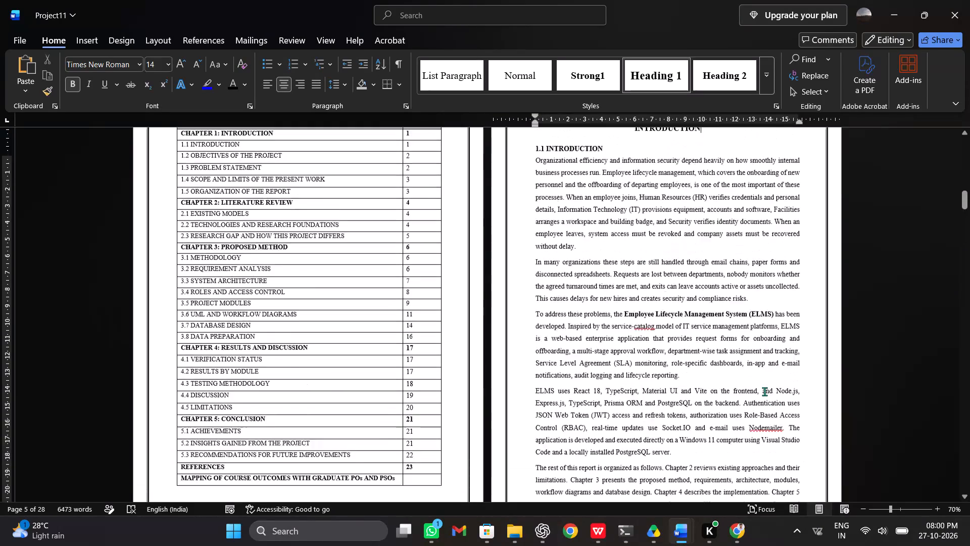
pyautogui.scroll(8, 764, 391)
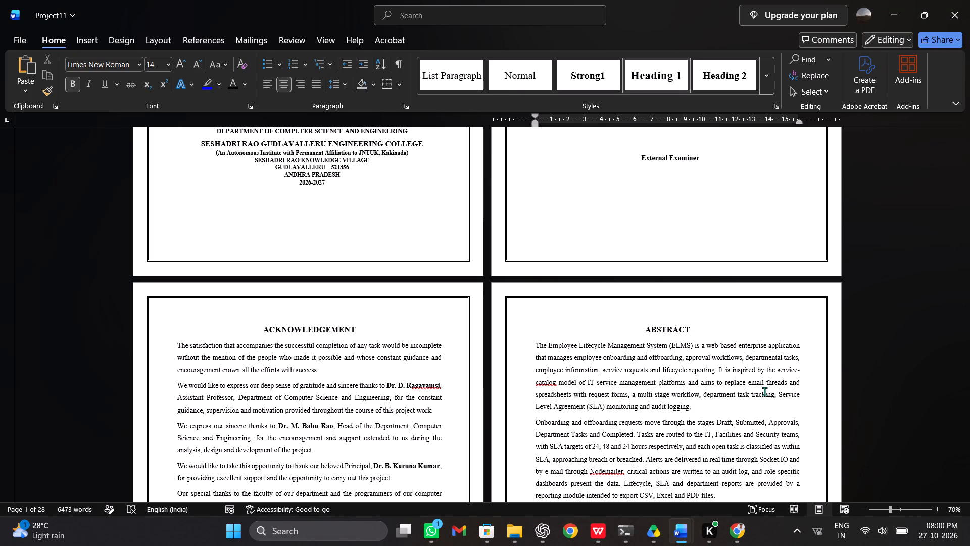
pyautogui.scroll(12, 641, 241)
pyautogui.scroll(-1, 641, 241)
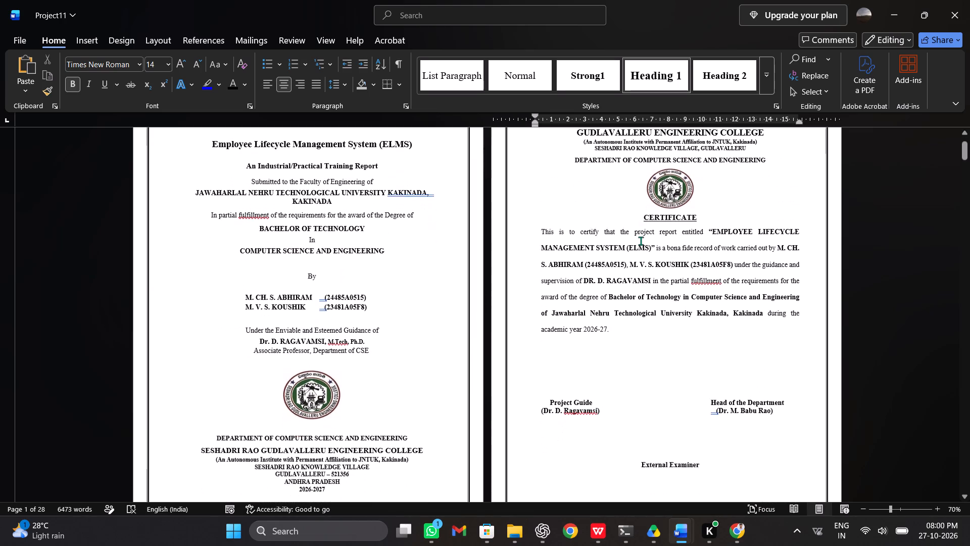
pyautogui.scroll(-1, 641, 241)
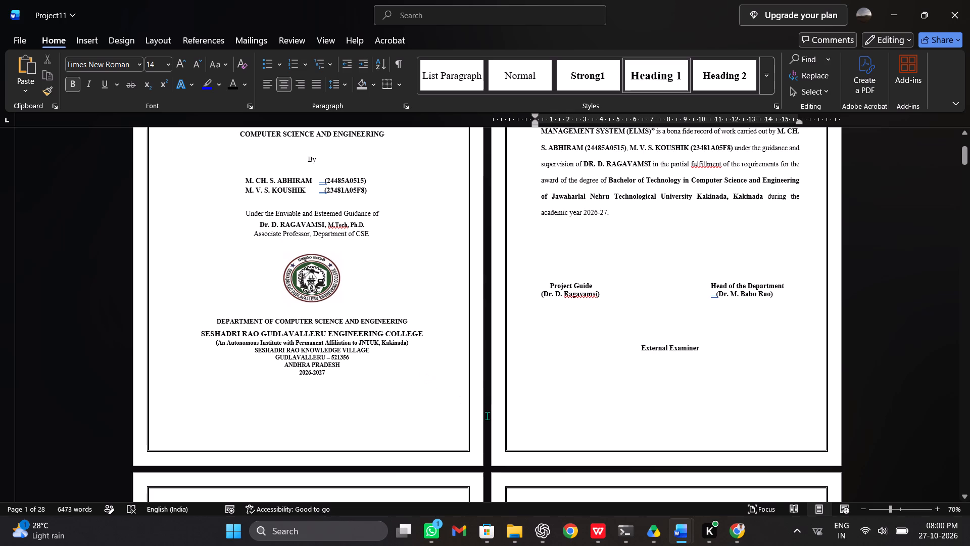
# Check the front matter from the title and certificate pages through the acknowledgement, abstract and index to the Chapter 1 objectives.
pyautogui.scroll(-2, 487, 416)
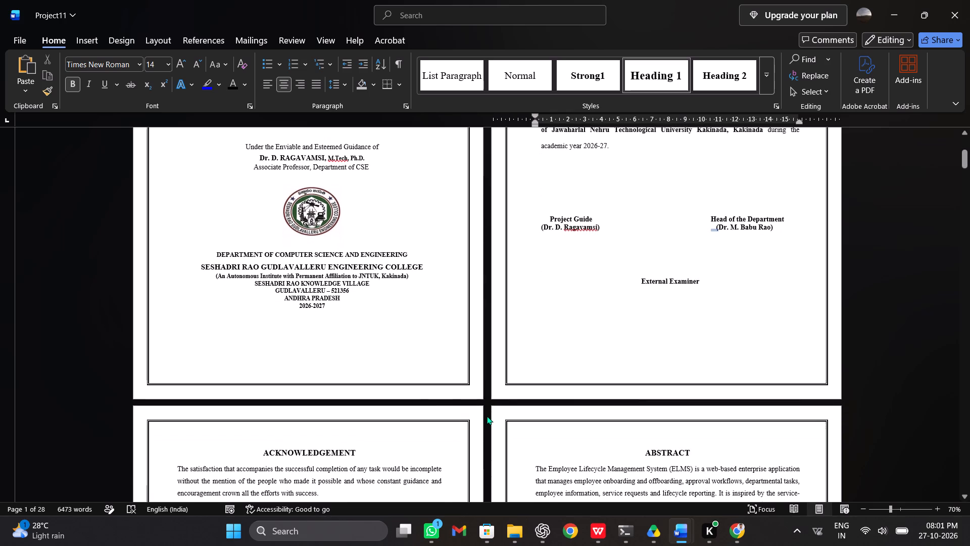
pyautogui.scroll(-1, 487, 416)
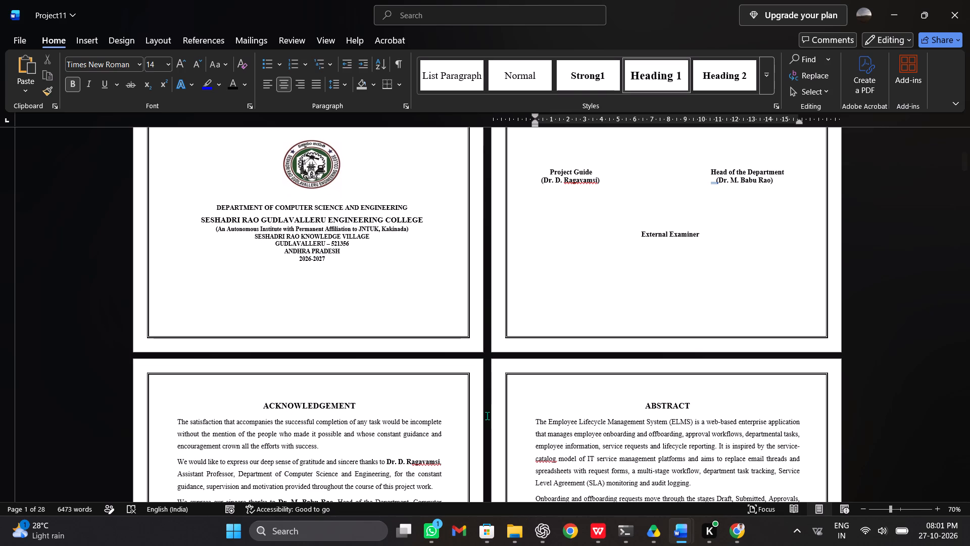
pyautogui.scroll(1, 487, 416)
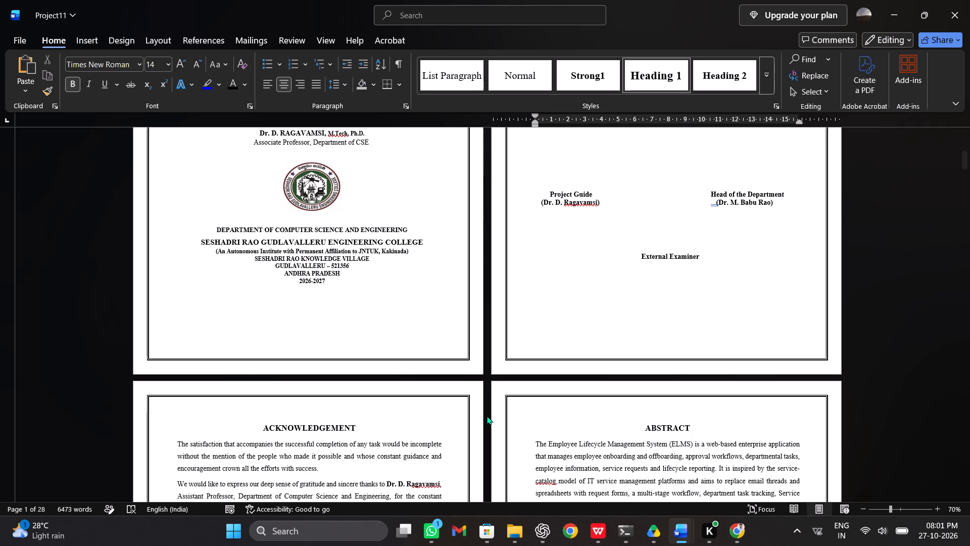
pyautogui.scroll(-10, 487, 416)
pyautogui.scroll(1, 487, 416)
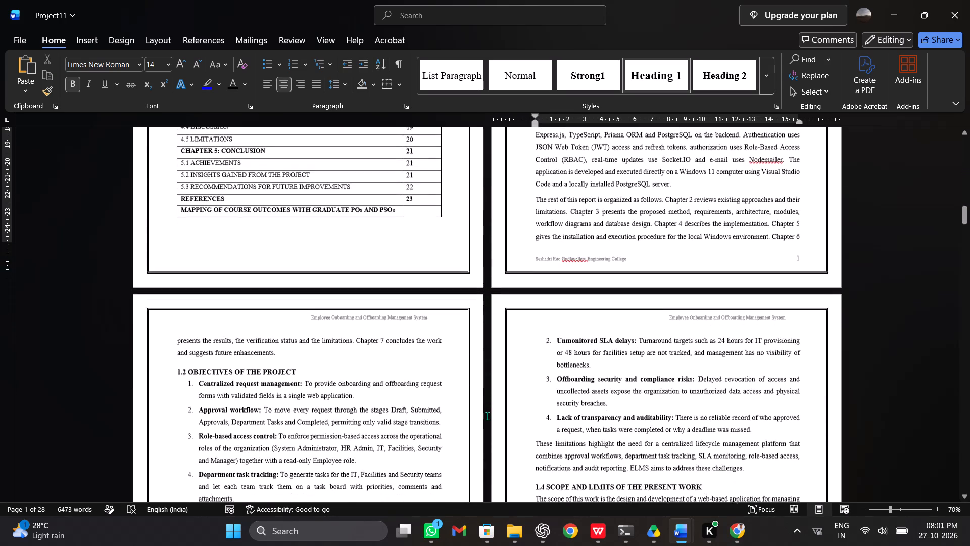
pyautogui.scroll(1, 487, 416)
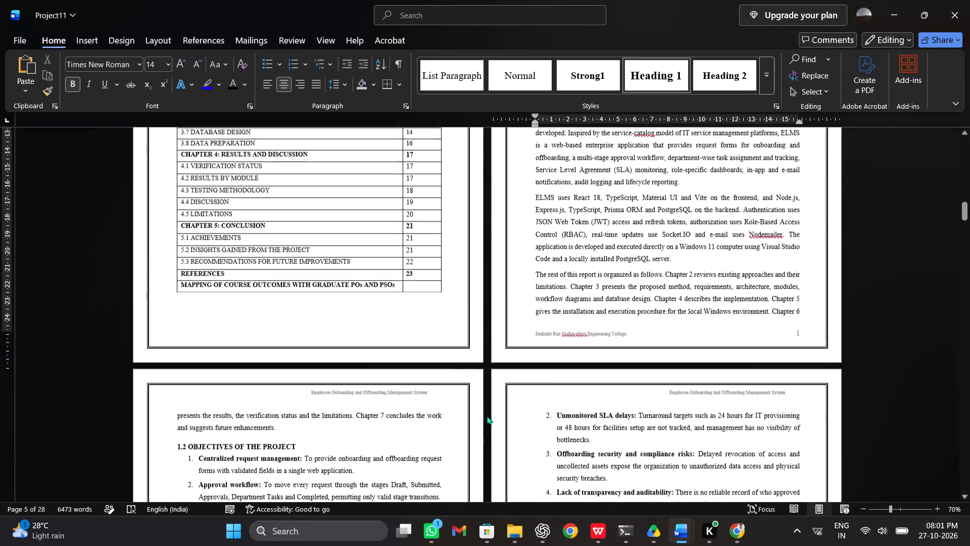
pyautogui.scroll(1, 487, 416)
pyautogui.scroll(-6, 487, 416)
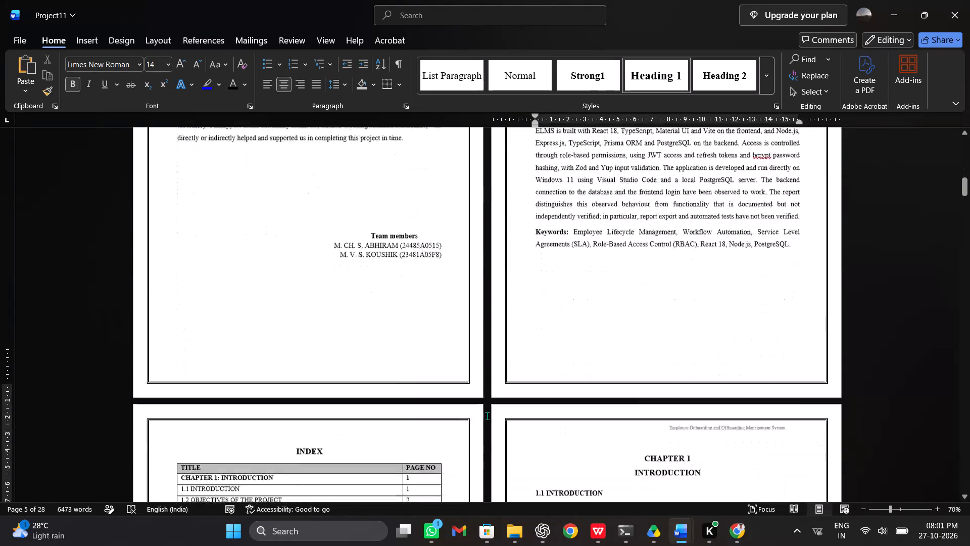
# Review the pages from the index through Chapters 1 and 2 to the Chapter 3 methodology and requirement tables.
pyautogui.scroll(-3, 487, 416)
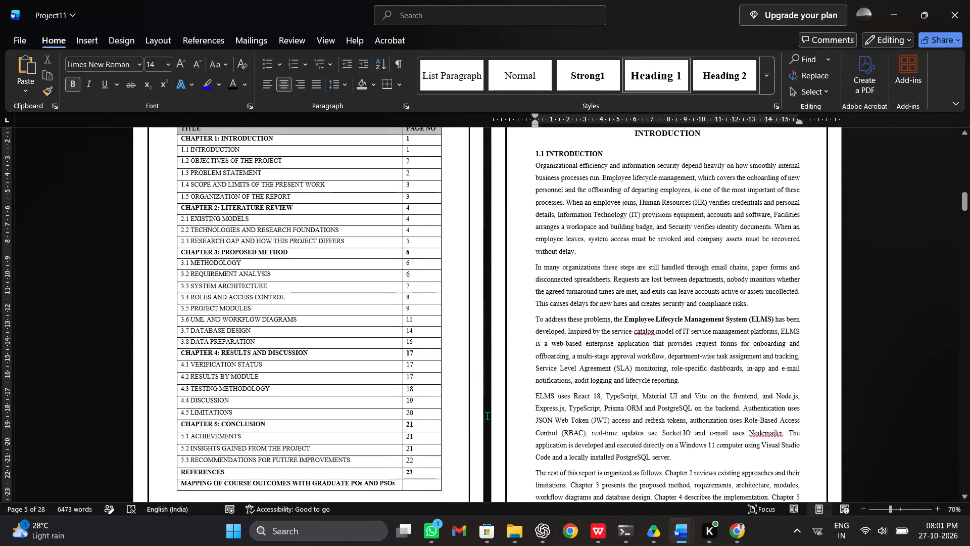
pyautogui.scroll(-3, 487, 416)
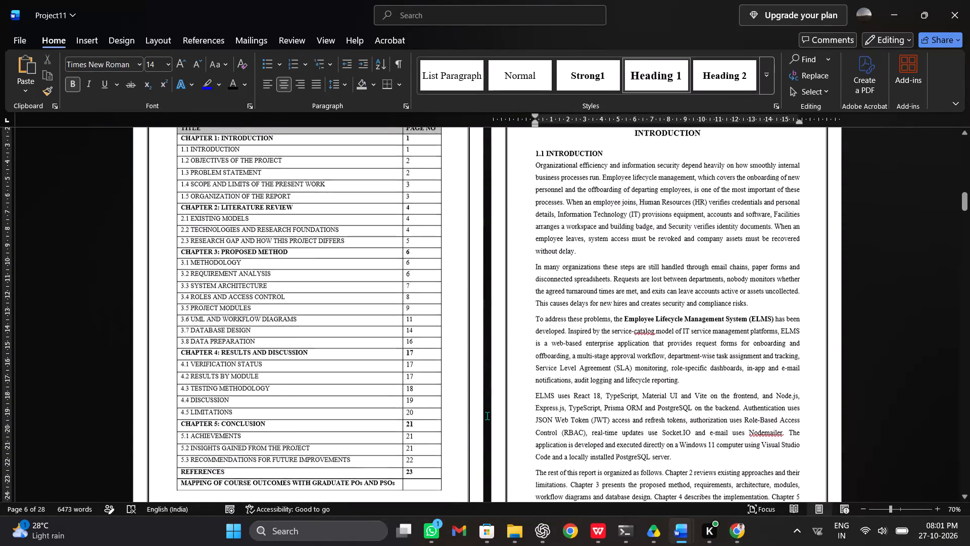
pyautogui.scroll(-10, 487, 416)
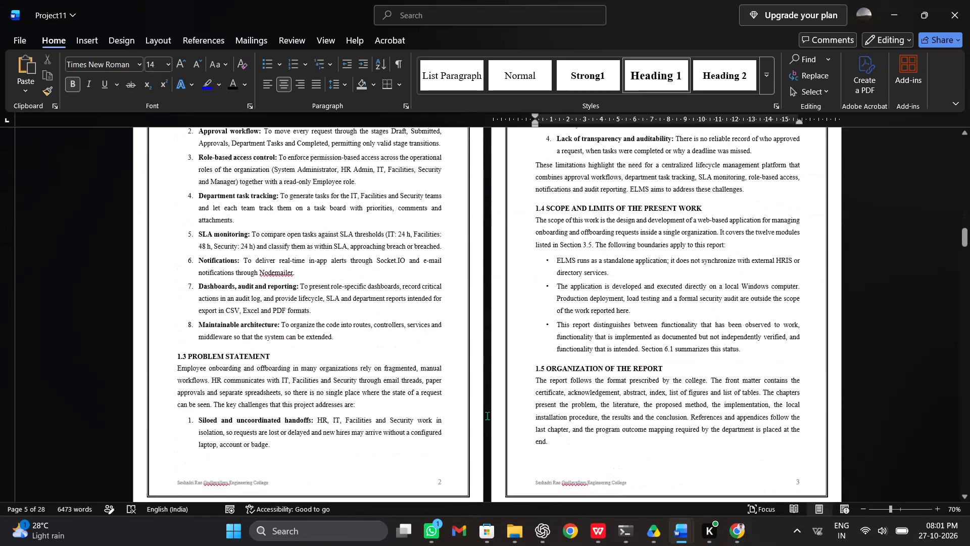
pyautogui.scroll(-7, 487, 416)
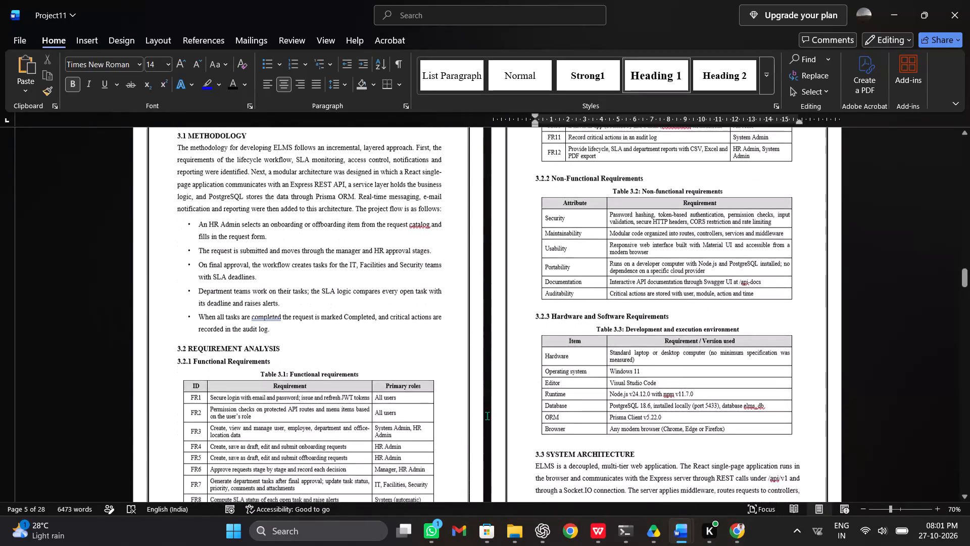
# Review the pages from the Chapter 3 system architecture through the diagrams and database design to the Chapter 4 results.
pyautogui.scroll(-3, 487, 416)
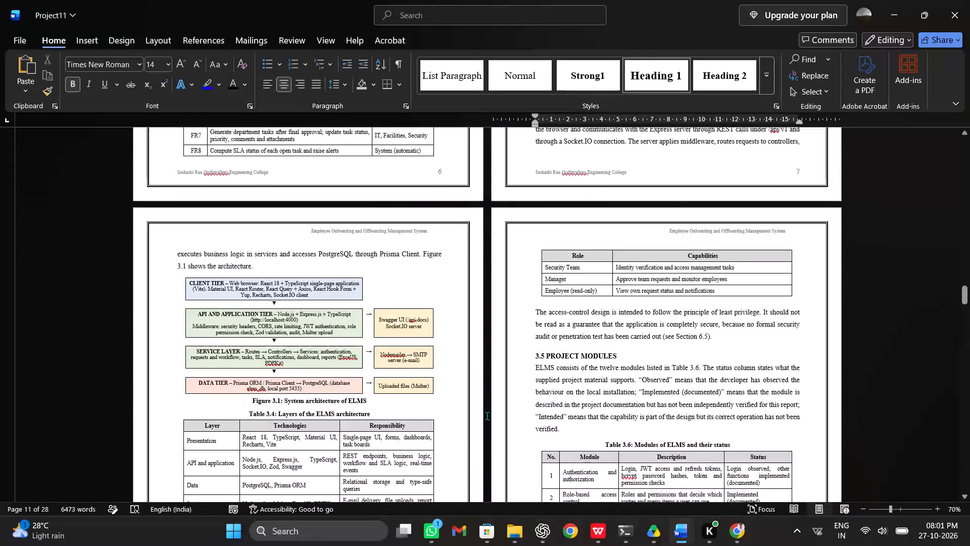
pyautogui.scroll(-9, 487, 416)
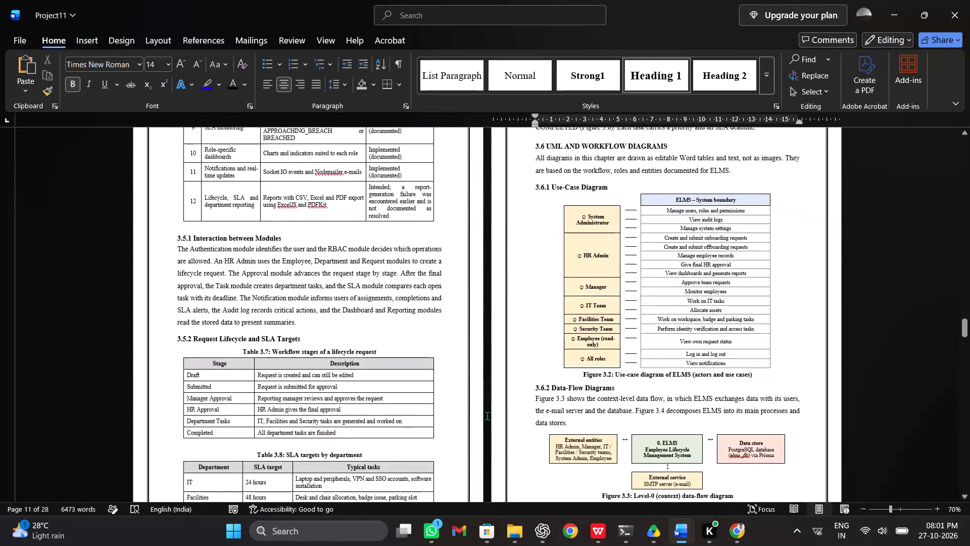
pyautogui.scroll(-6, 487, 416)
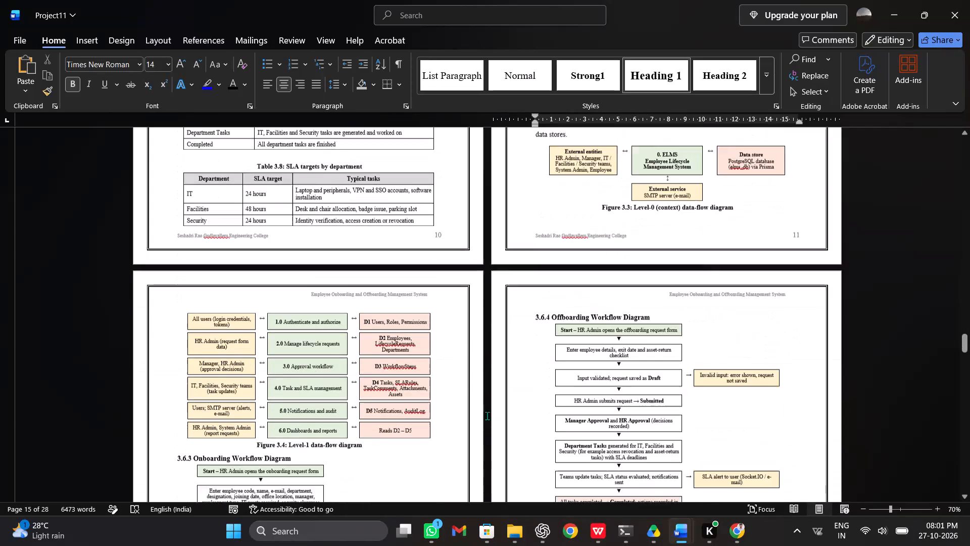
pyautogui.scroll(-6, 487, 416)
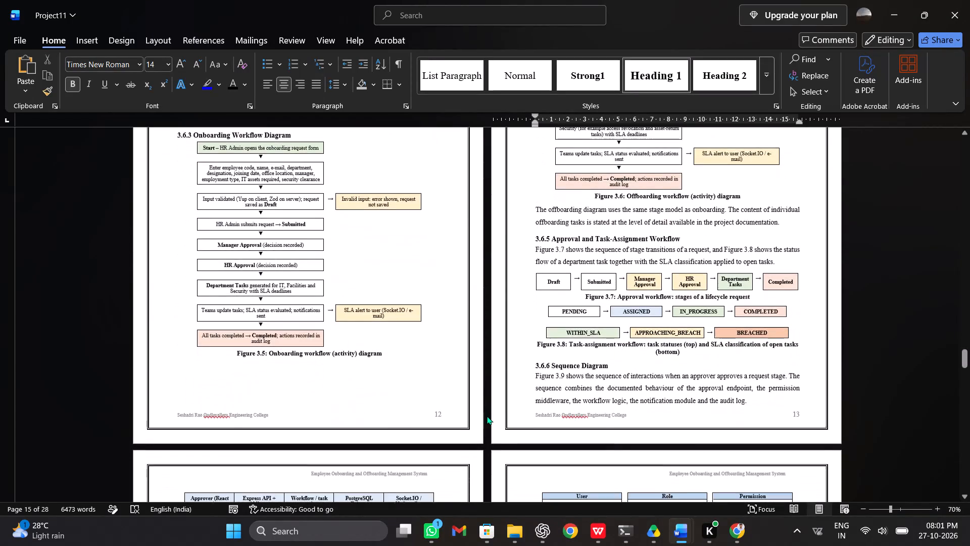
pyautogui.scroll(-8, 487, 416)
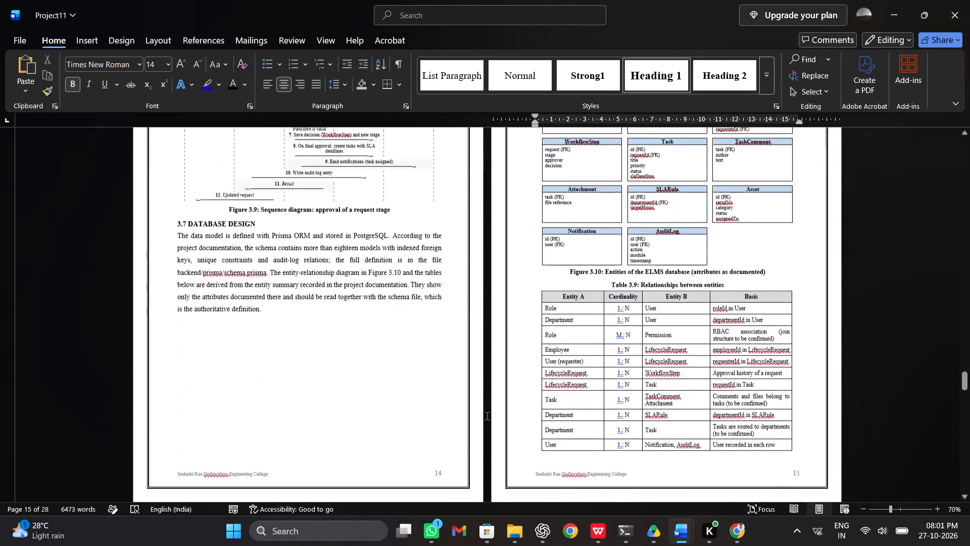
pyautogui.scroll(-7, 487, 416)
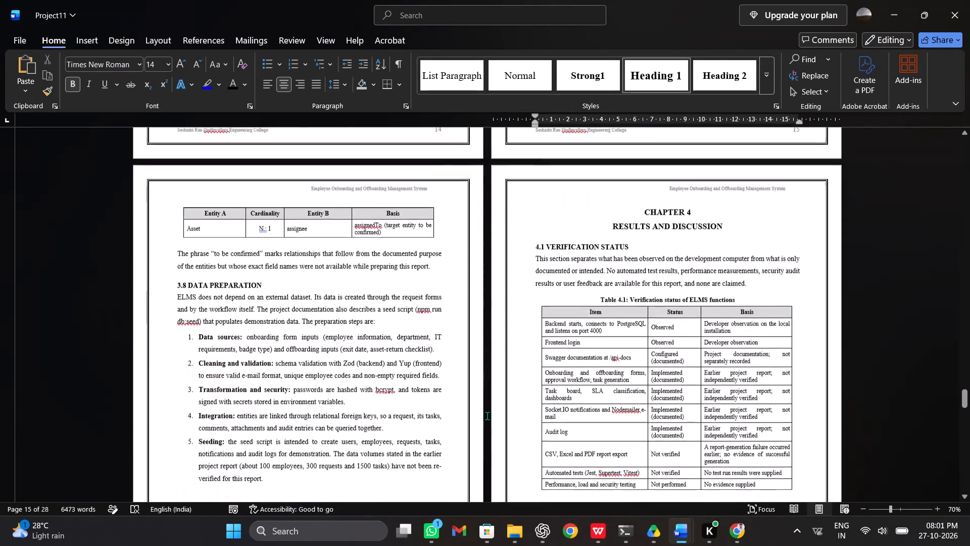
pyautogui.scroll(-2, 487, 416)
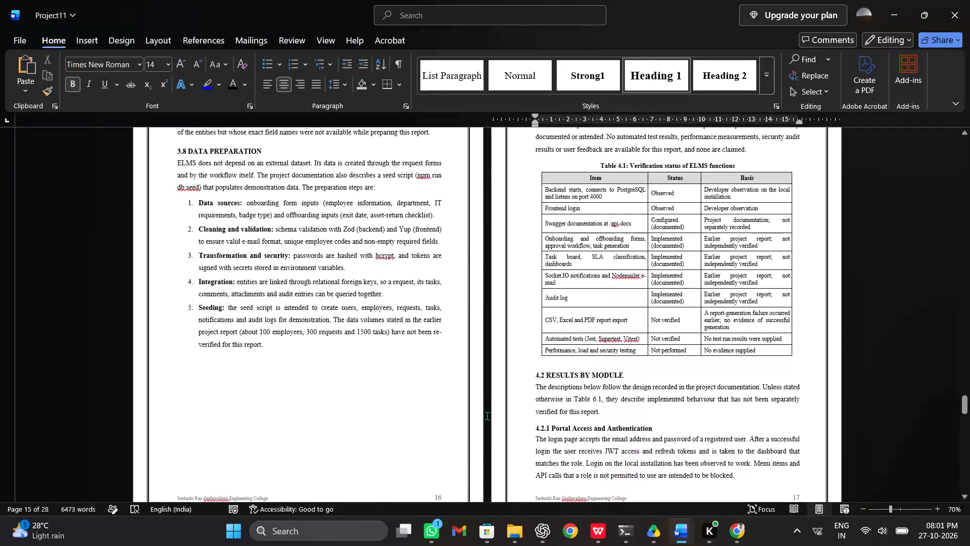
pyautogui.scroll(-1, 487, 416)
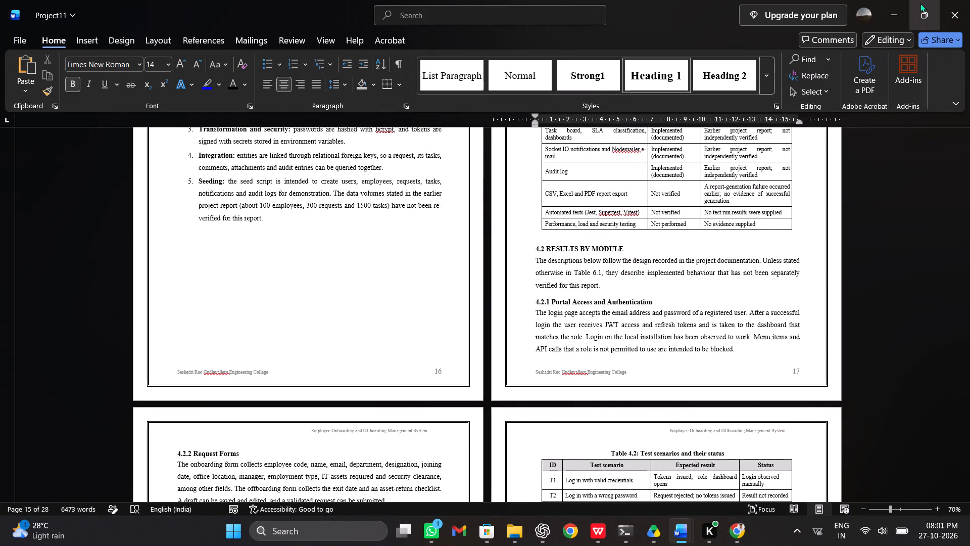
# Minimize the Project11 report and the EduGenie 2.0 report windows to return to the Alzheimers Training notebook in the browser.
pyautogui.click(894, 14)
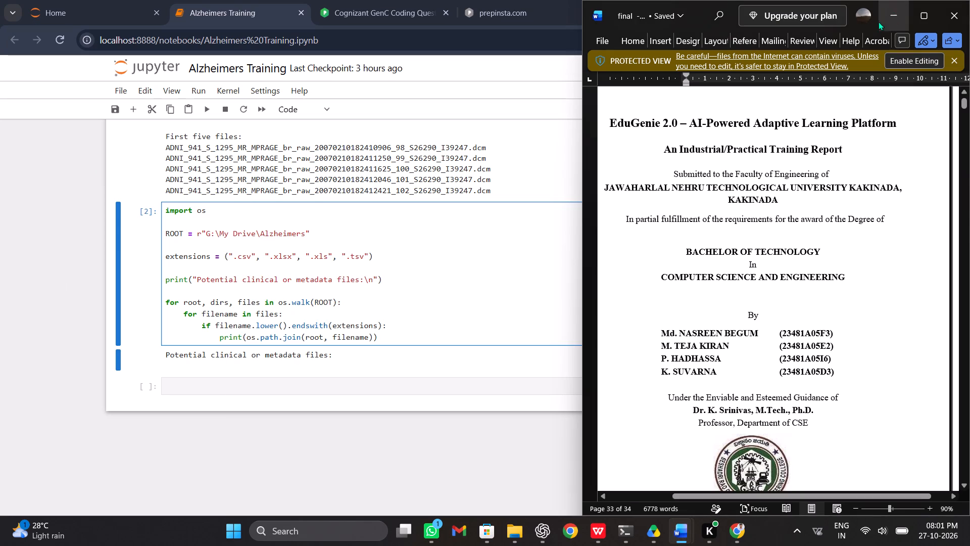
pyautogui.click(887, 14)
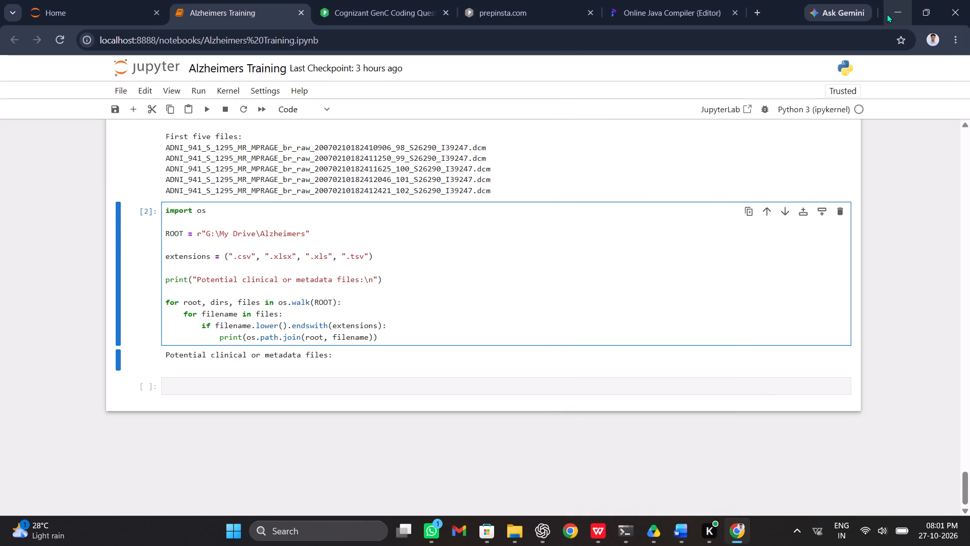
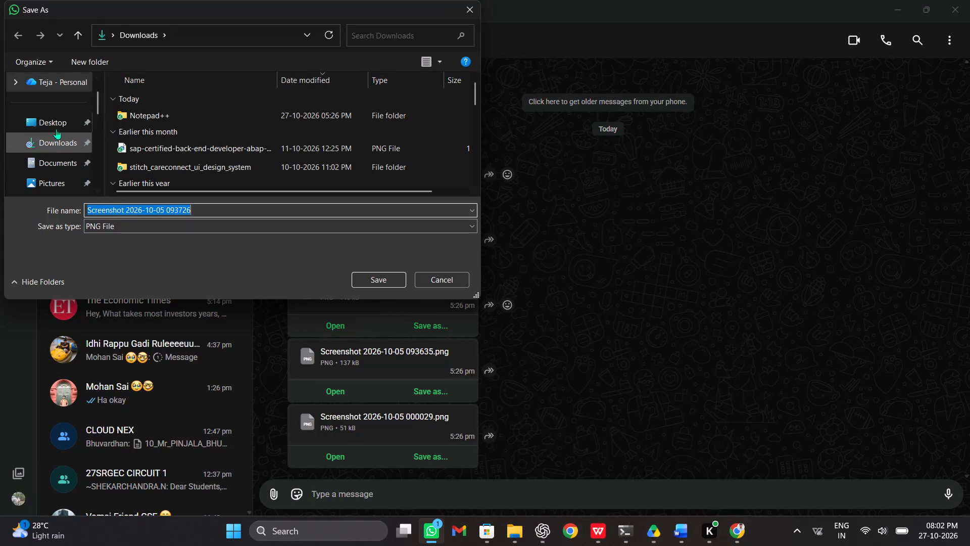
pyautogui.click(60, 126)
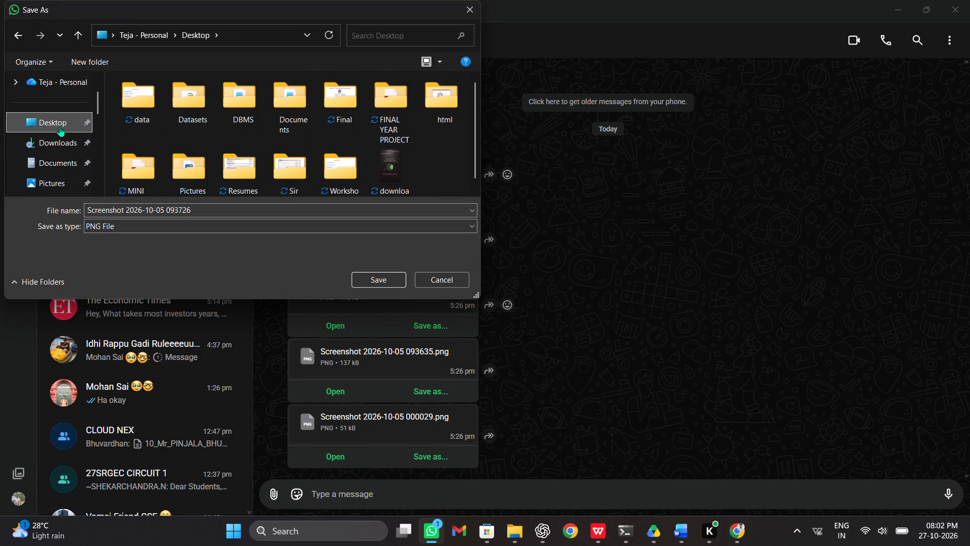
pyautogui.click(60, 126)
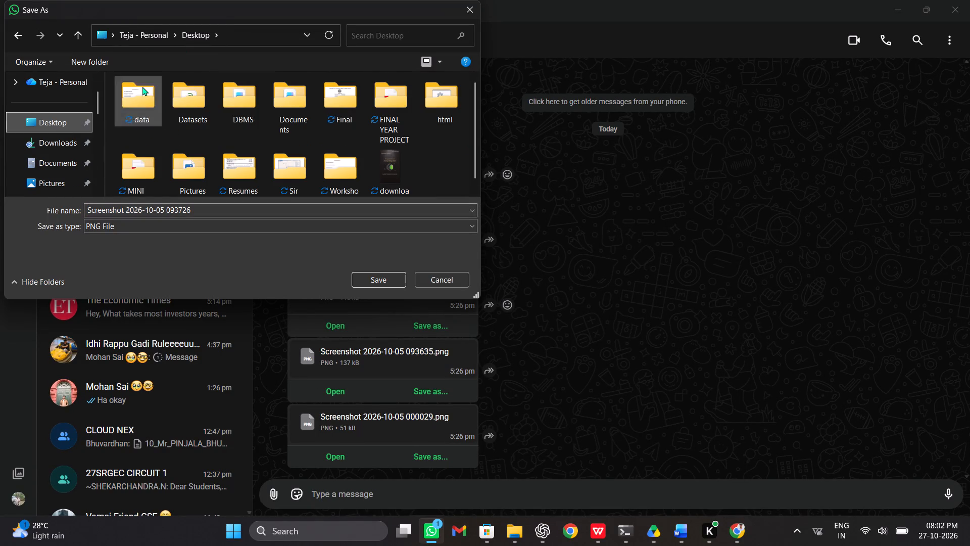
pyautogui.click(84, 67)
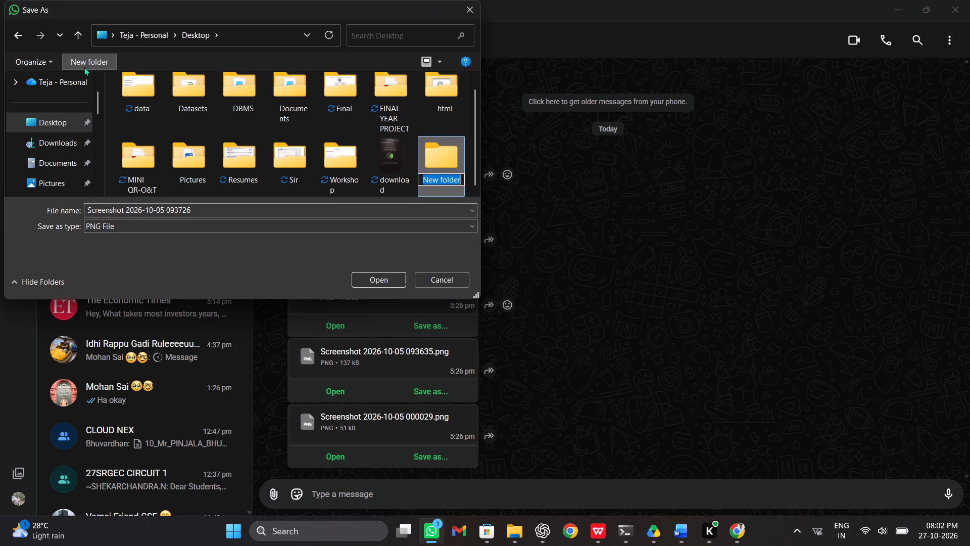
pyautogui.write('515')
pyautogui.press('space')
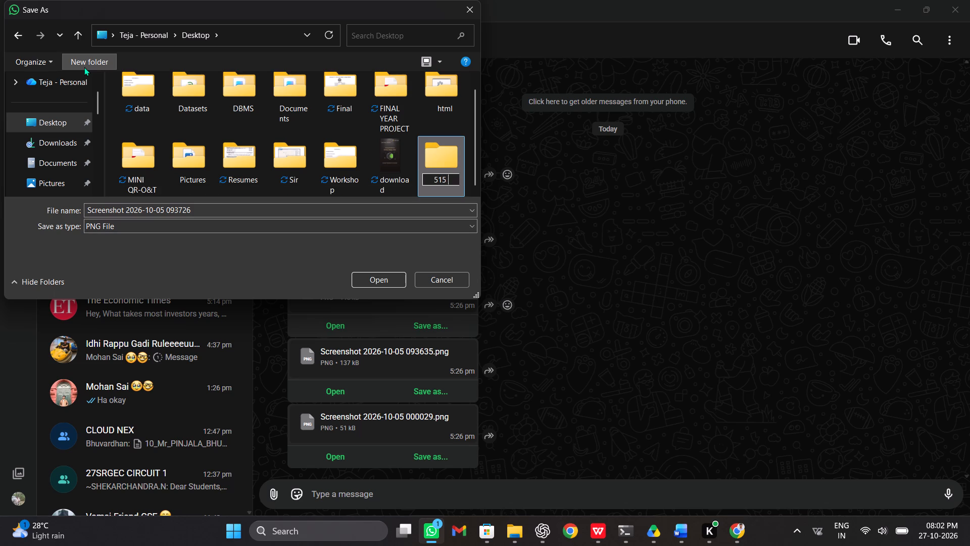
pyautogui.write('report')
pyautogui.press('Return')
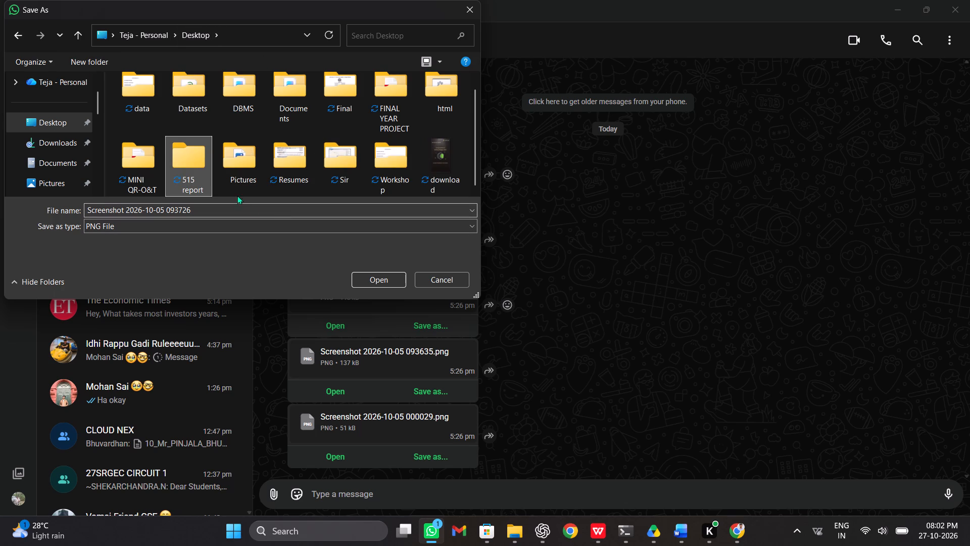
pyautogui.doubleClick(200, 159)
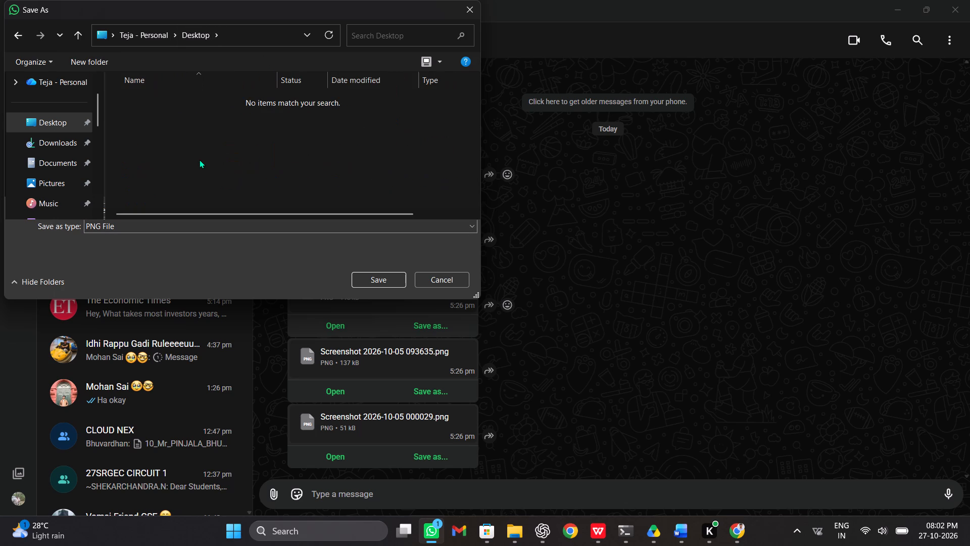
pyautogui.press('Return')
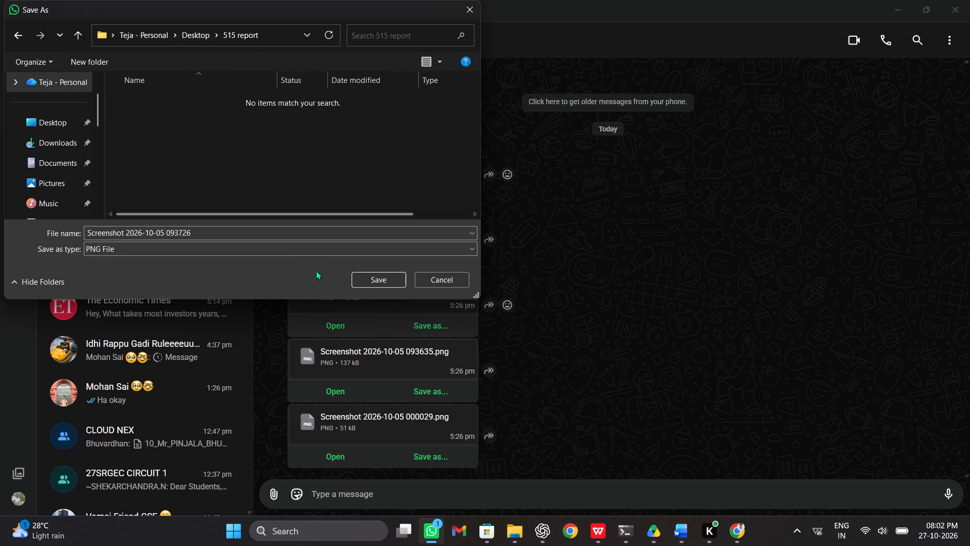
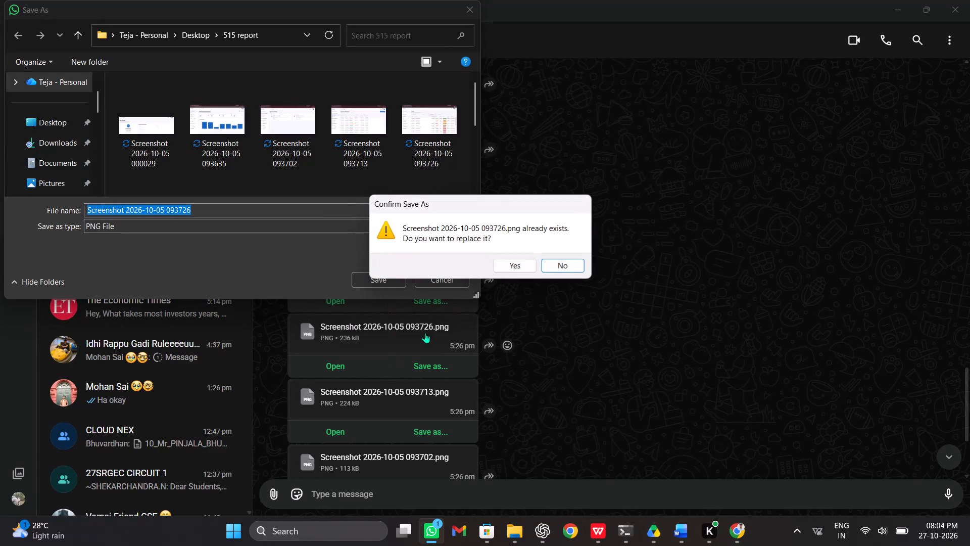
# Decline replacing the existing Screenshot 2026-10-05 093726.png in the 515 report folder.
pyautogui.click(545, 261)
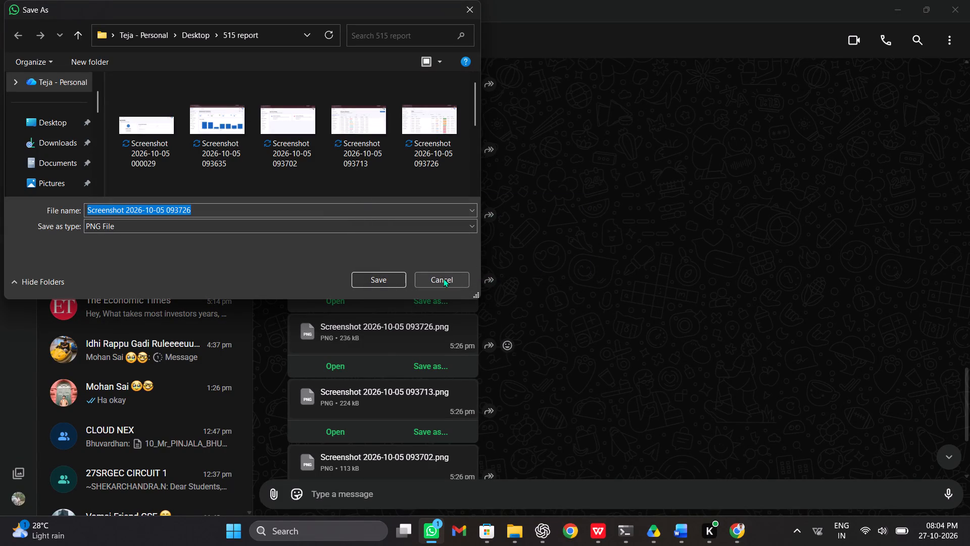
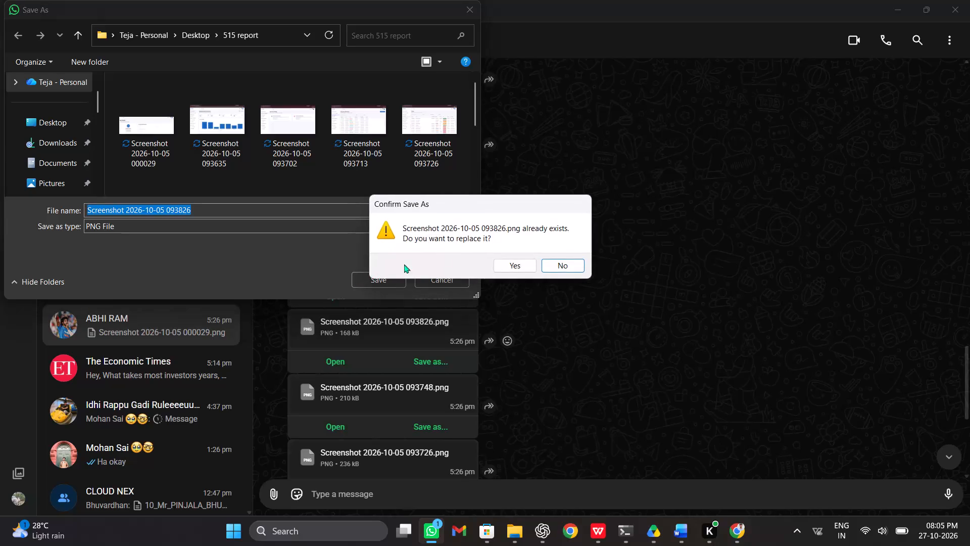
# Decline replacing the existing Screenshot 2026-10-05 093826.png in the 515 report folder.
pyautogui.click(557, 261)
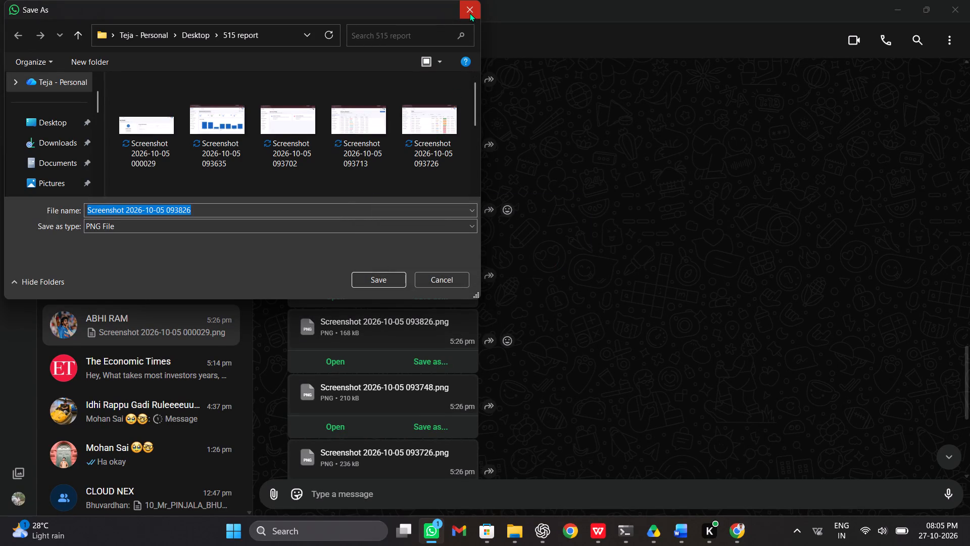
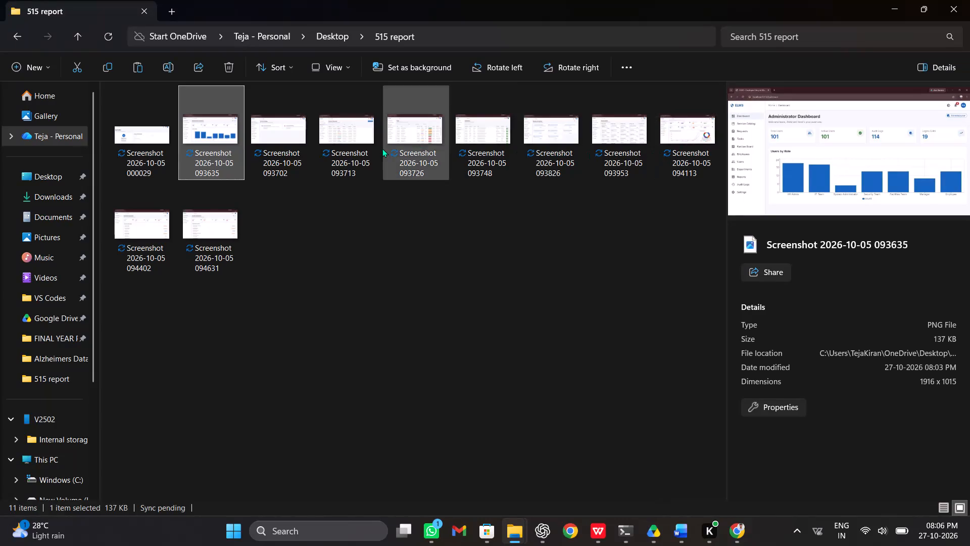
# Examine screenshots 094631, 094402, 093702, 093713 and 093726 in the 515 report folder to identify which ELMS page each shows.
pyautogui.doubleClick(211, 224)
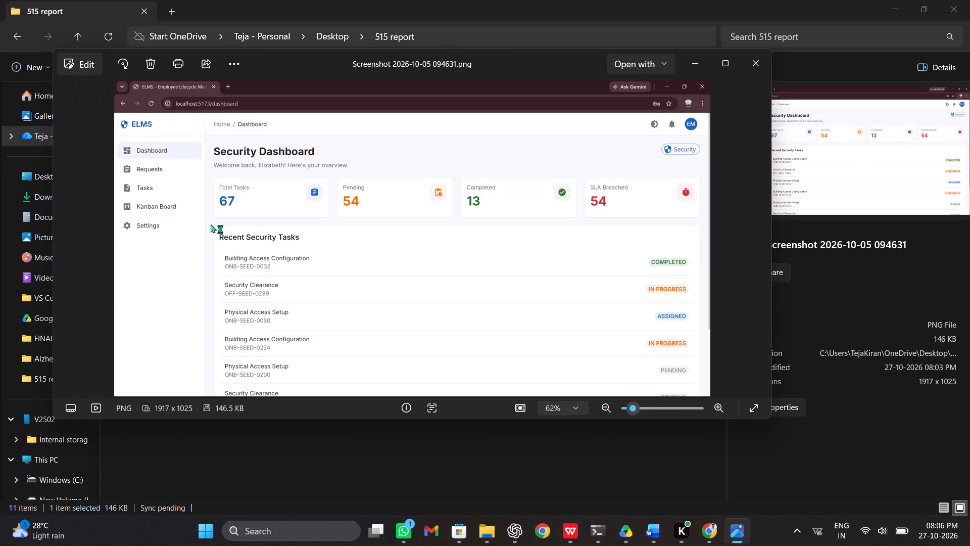
pyautogui.hotkey('alt', 'Tab')
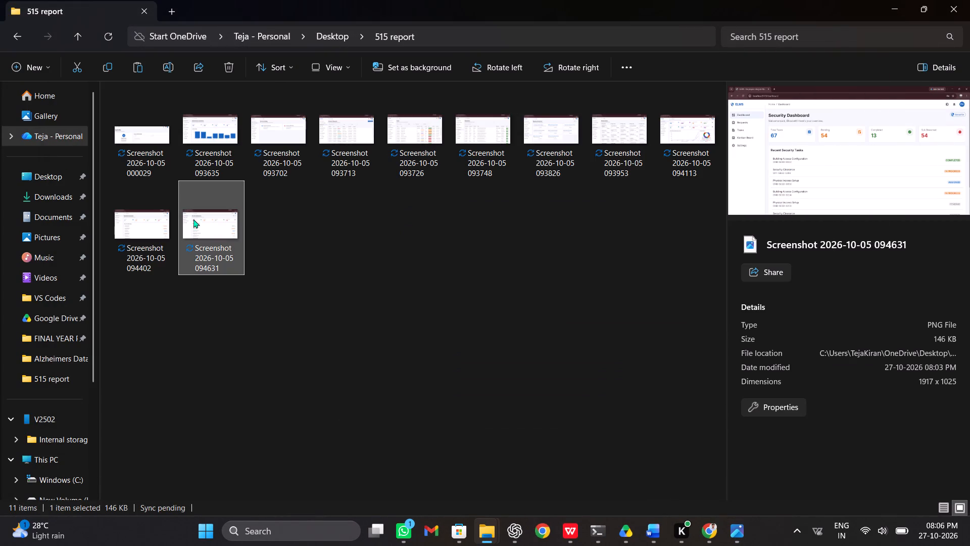
pyautogui.doubleClick(135, 242)
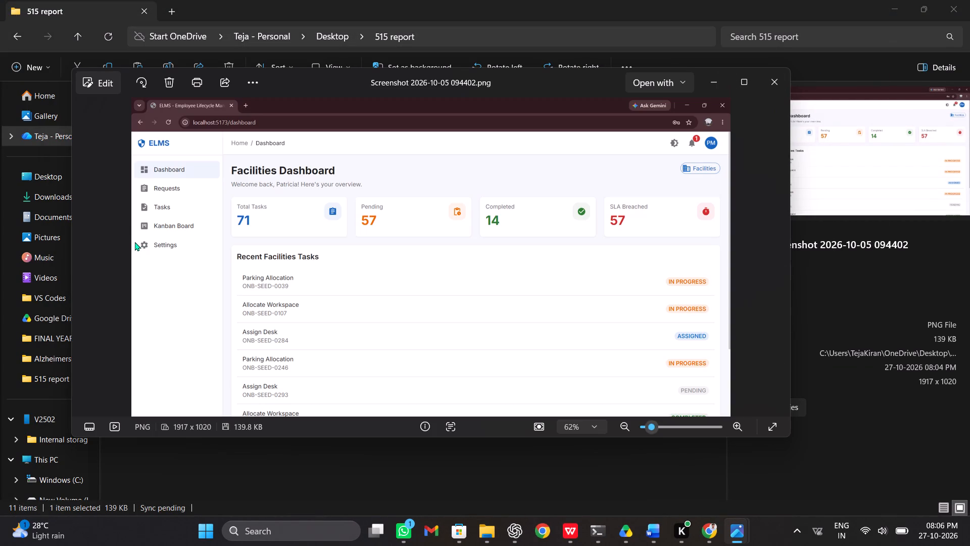
pyautogui.hotkey('alt', 'Tab')
pyautogui.doubleClick(263, 146)
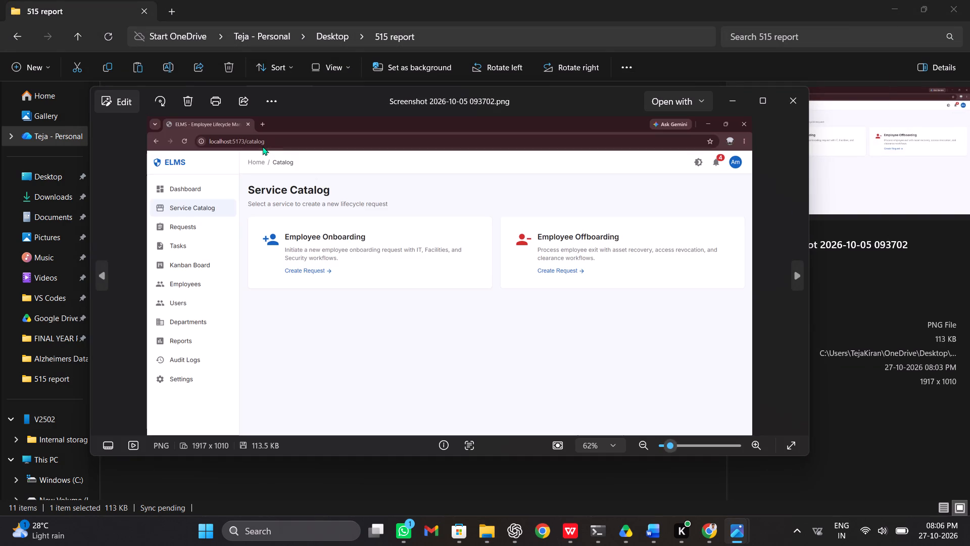
pyautogui.hotkey('alt', 'Tab')
pyautogui.doubleClick(349, 127)
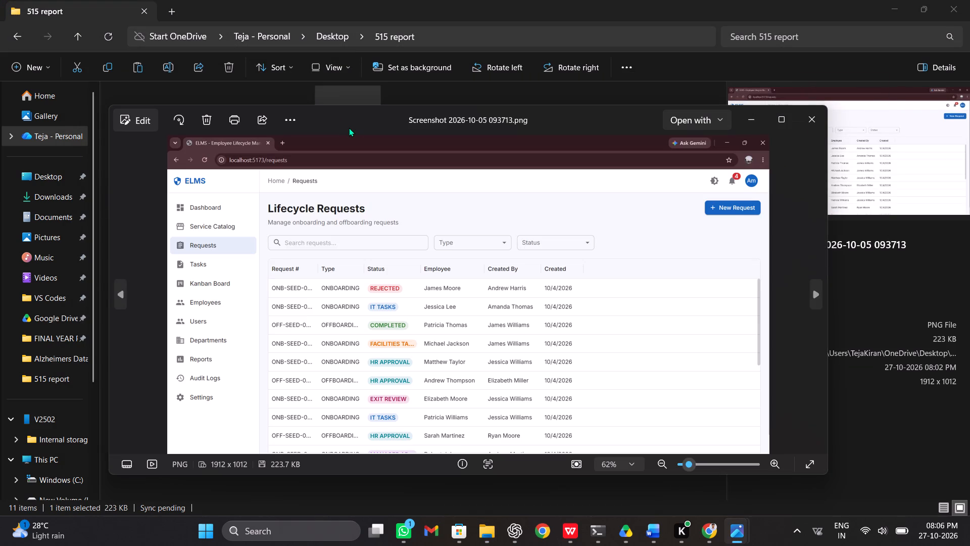
pyautogui.hotkey('alt', 'Tab')
pyautogui.doubleClick(415, 124)
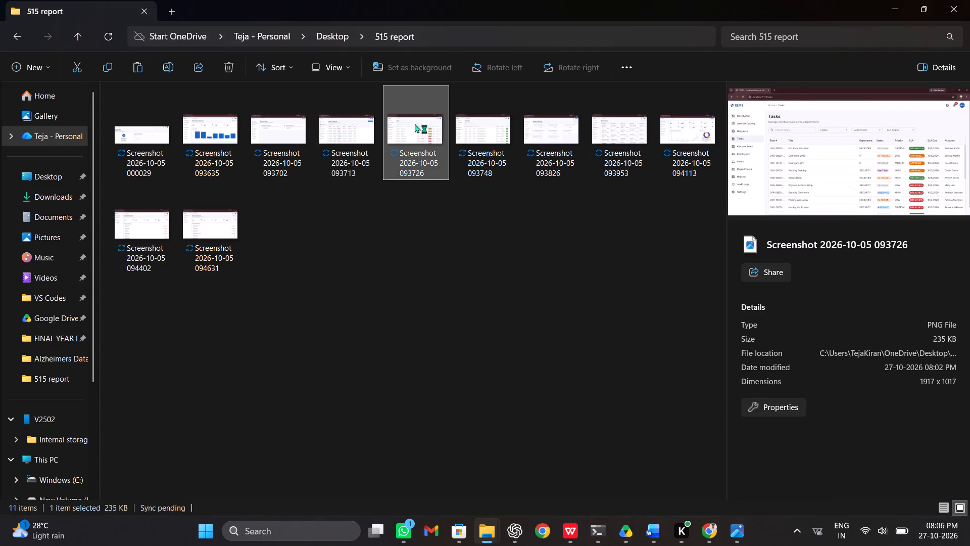
pyautogui.hotkey('alt', 'Tab')
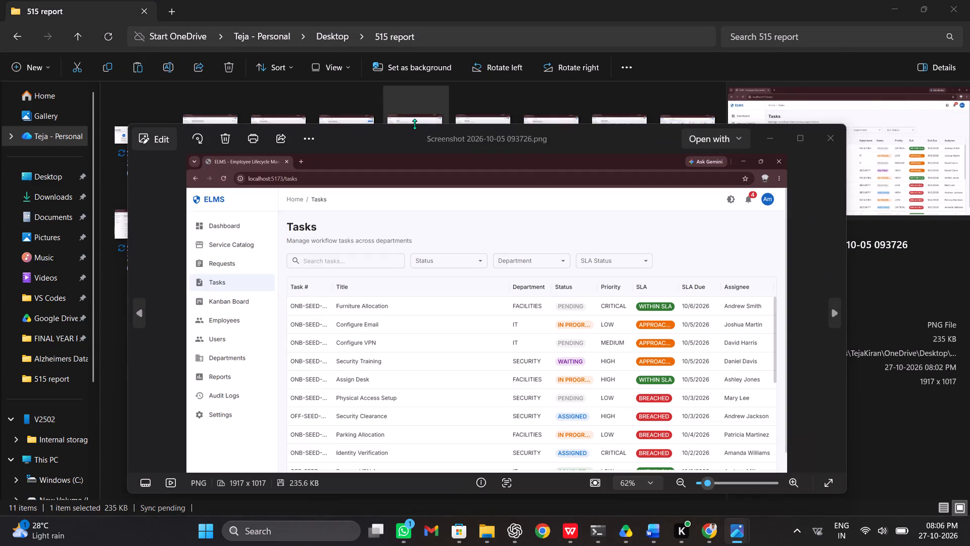
# Examine the remaining screenshots 093748, 093826, 093953 and 094113 to identify which ELMS page each shows.
pyautogui.doubleClick(507, 134)
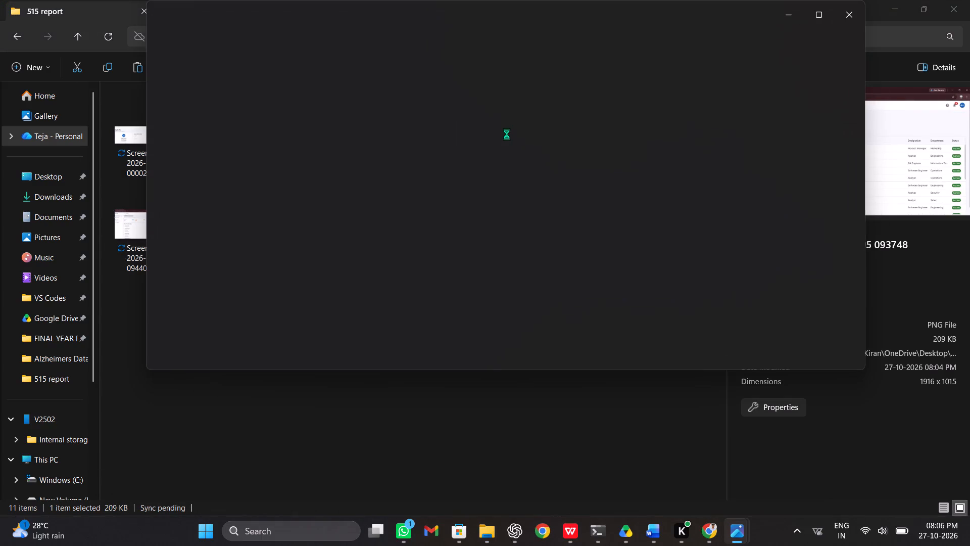
pyautogui.hotkey('alt', 'Tab')
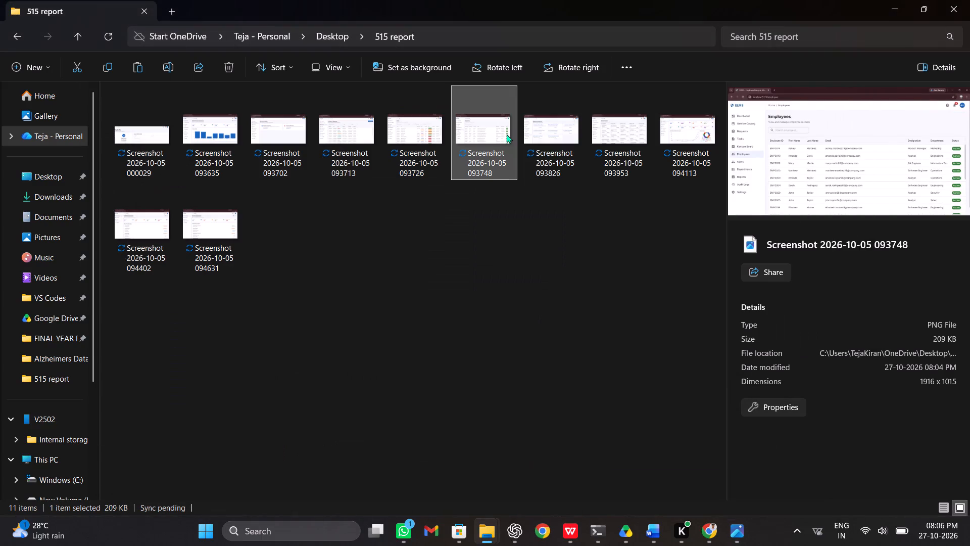
pyautogui.doubleClick(554, 135)
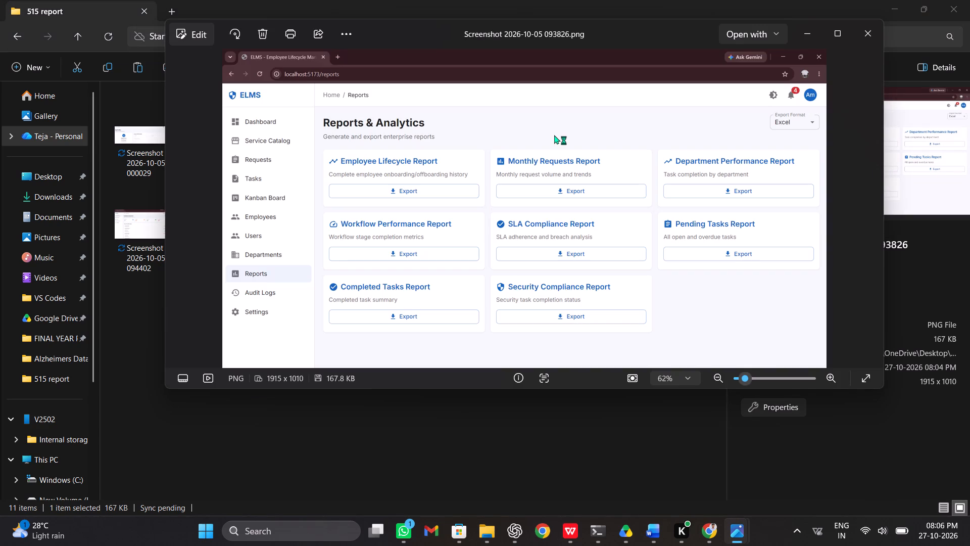
pyautogui.hotkey('alt', 'Tab')
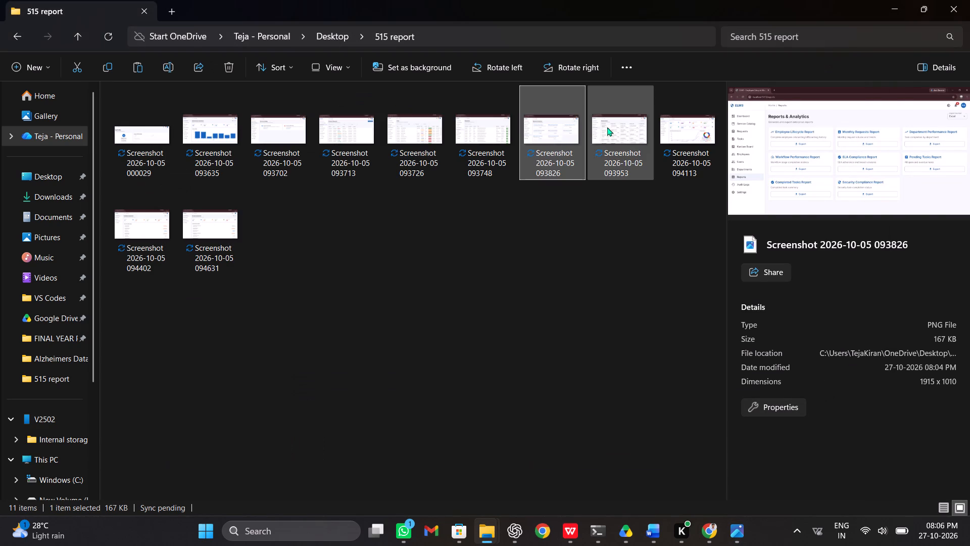
pyautogui.doubleClick(607, 127)
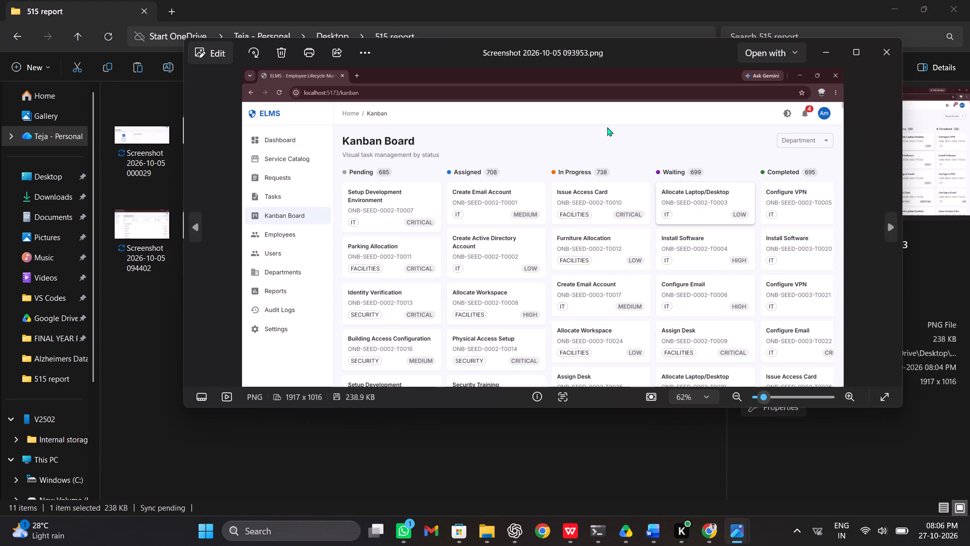
pyautogui.hotkey('alt', 'Tab')
pyautogui.doubleClick(675, 135)
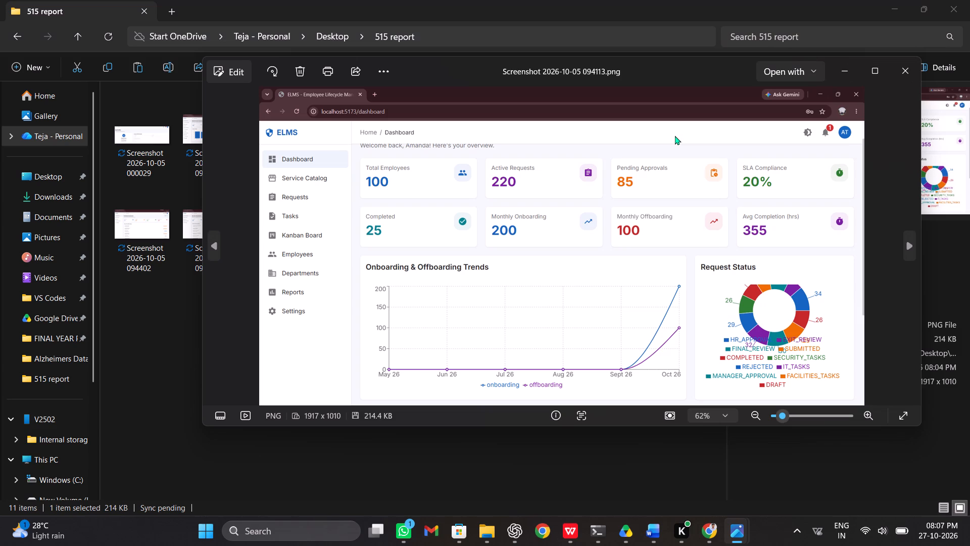
pyautogui.hotkey('alt', 'Tab')
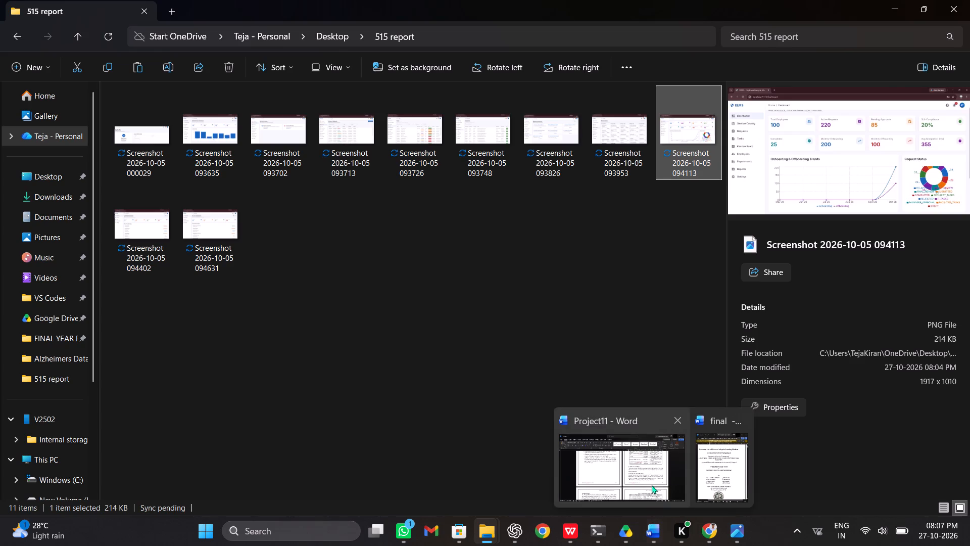
# Switch to the Project11 document in Word and place the cursor at the end of the section 4.2.1 Portal Access and Authentication paragraph.
pyautogui.click(653, 477)
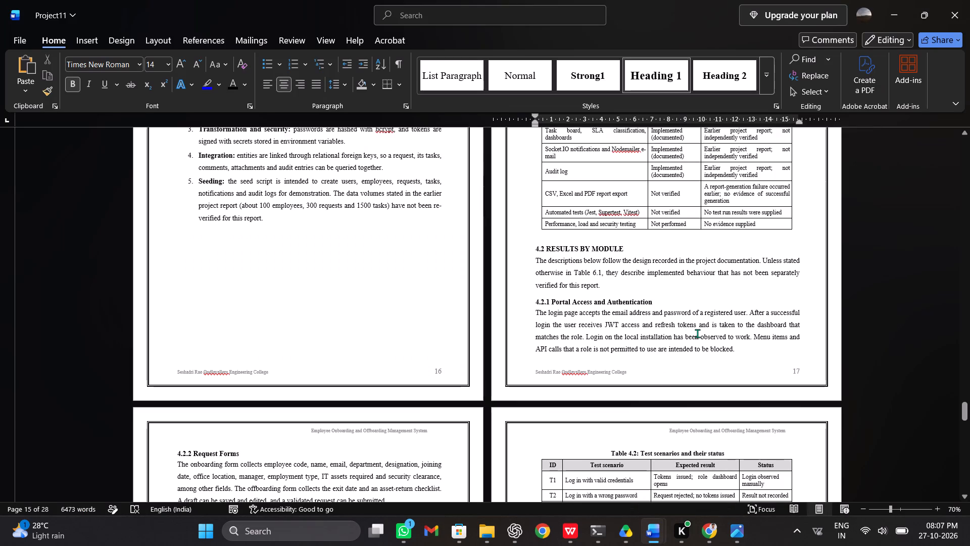
pyautogui.scroll(-1, 697, 333)
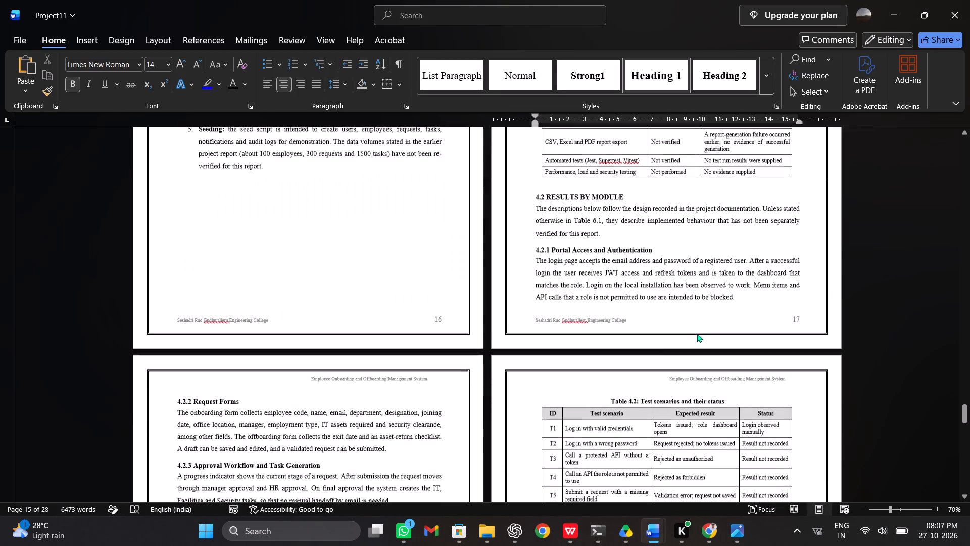
pyautogui.scroll(-1, 697, 333)
pyautogui.click(743, 291)
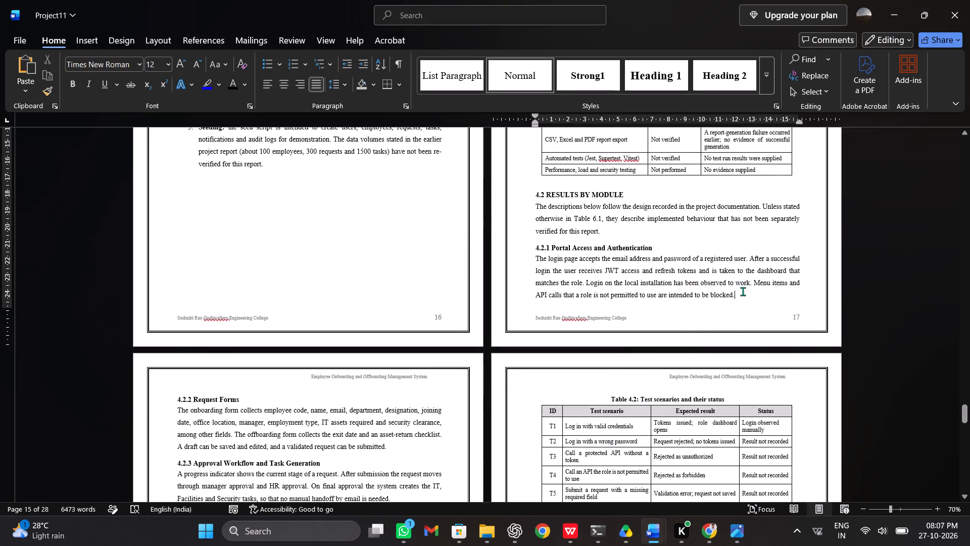
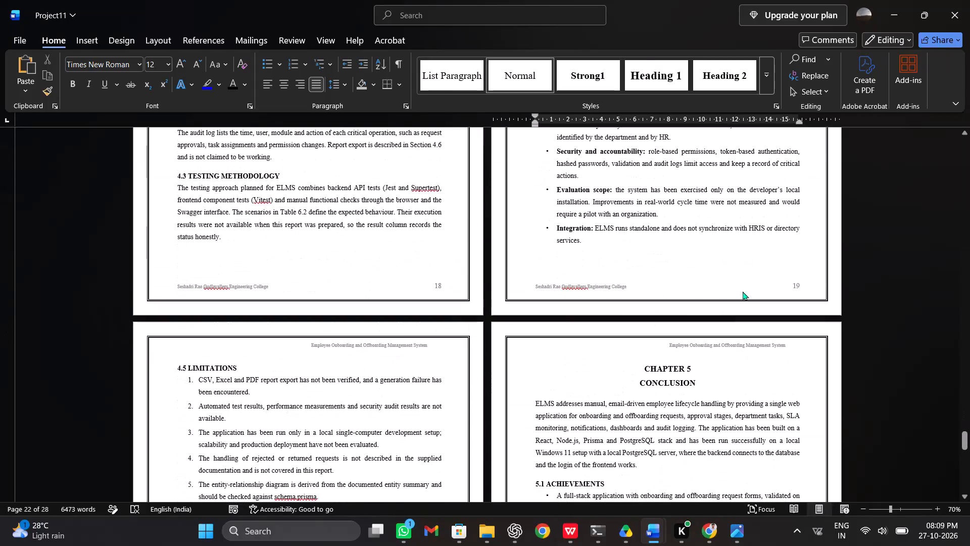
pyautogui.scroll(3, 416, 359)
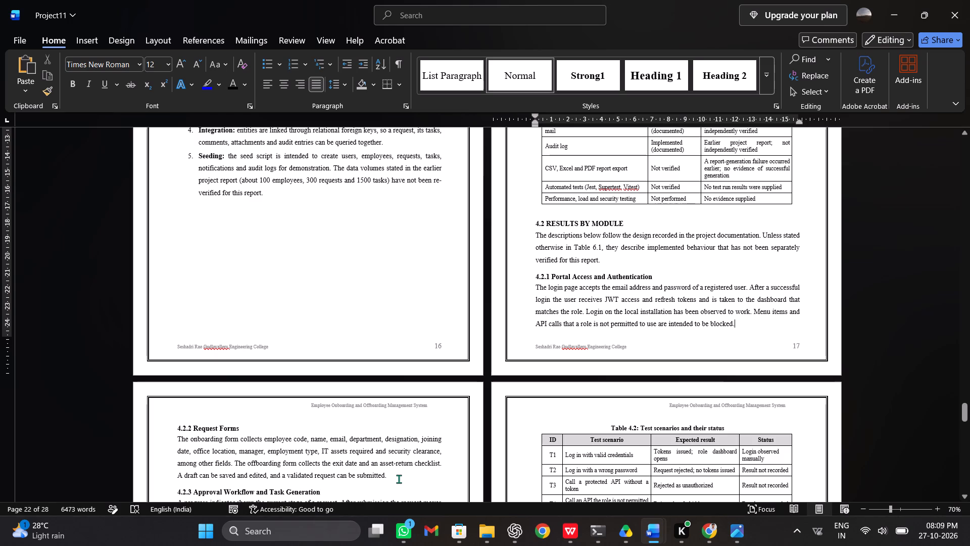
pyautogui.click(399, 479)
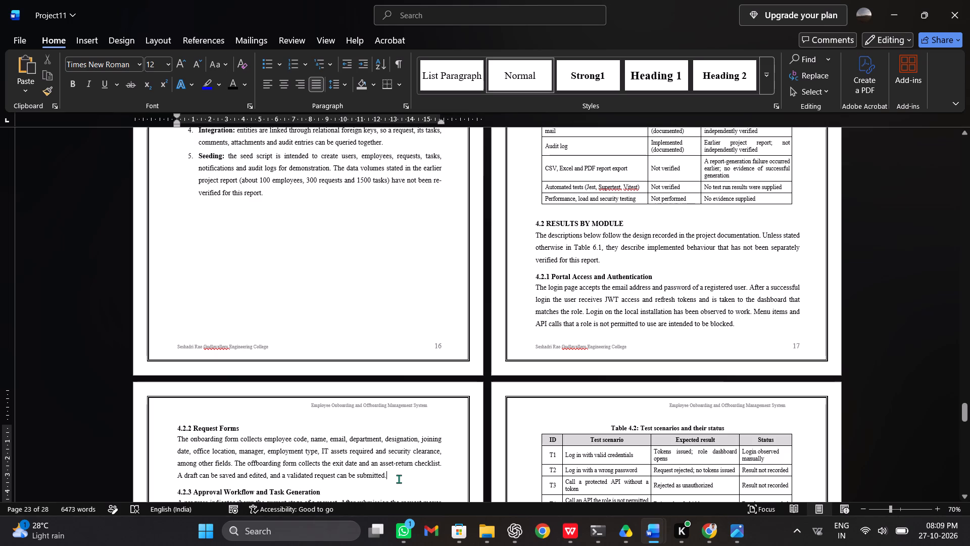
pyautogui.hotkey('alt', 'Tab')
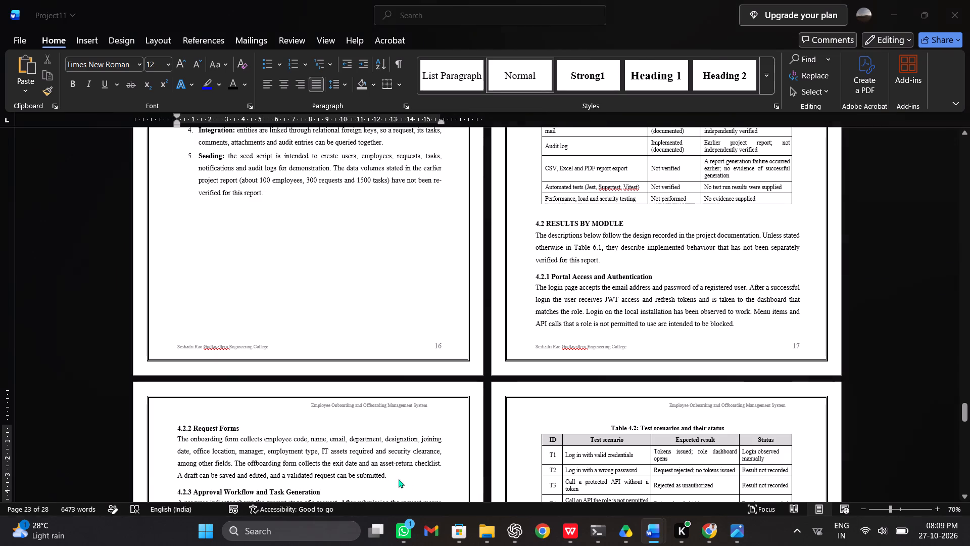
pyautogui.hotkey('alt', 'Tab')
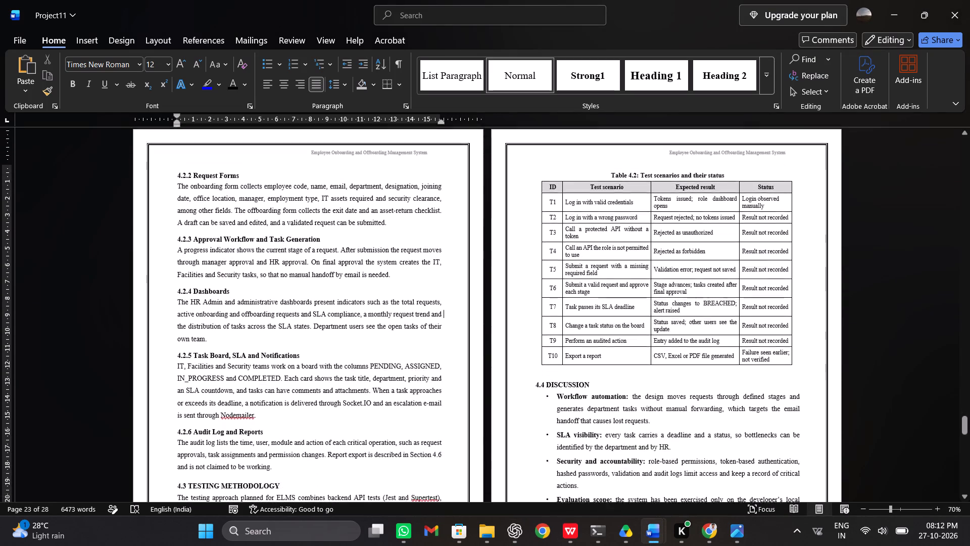
pyautogui.scroll(-1, 508, 337)
pyautogui.scroll(4, 508, 337)
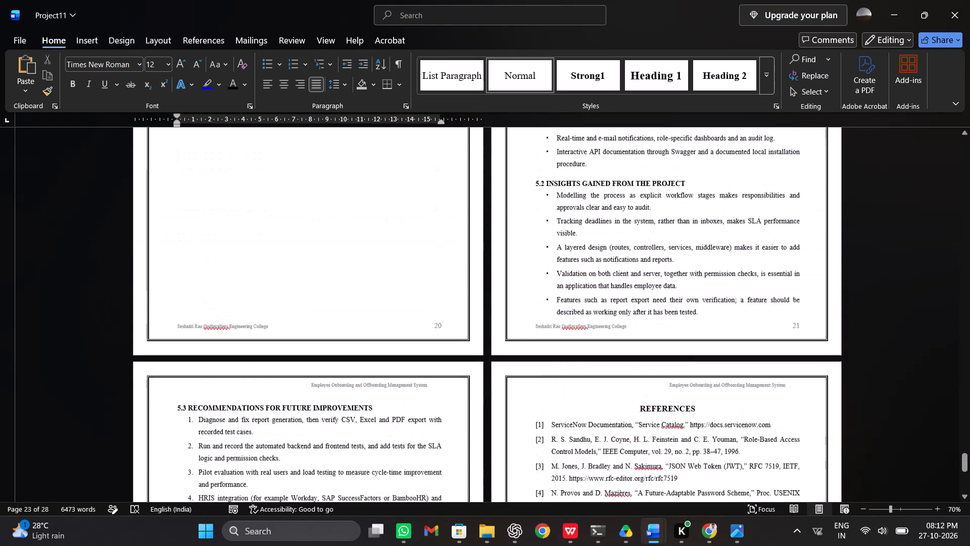
pyautogui.scroll(3, 508, 337)
pyautogui.hscroll(-1, 508, 337)
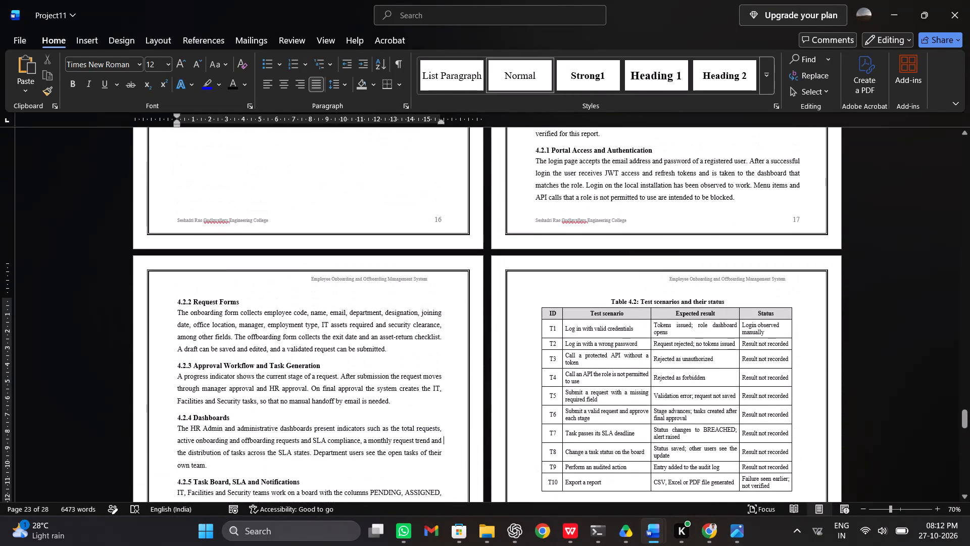
pyautogui.hscroll(-1, 508, 337)
pyautogui.scroll(-1, 508, 337)
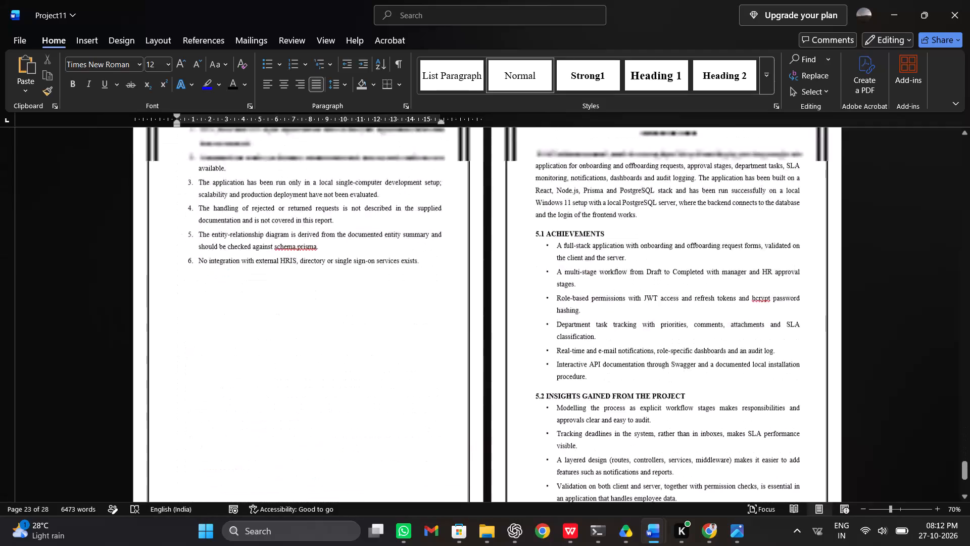
pyautogui.scroll(-1, 508, 337)
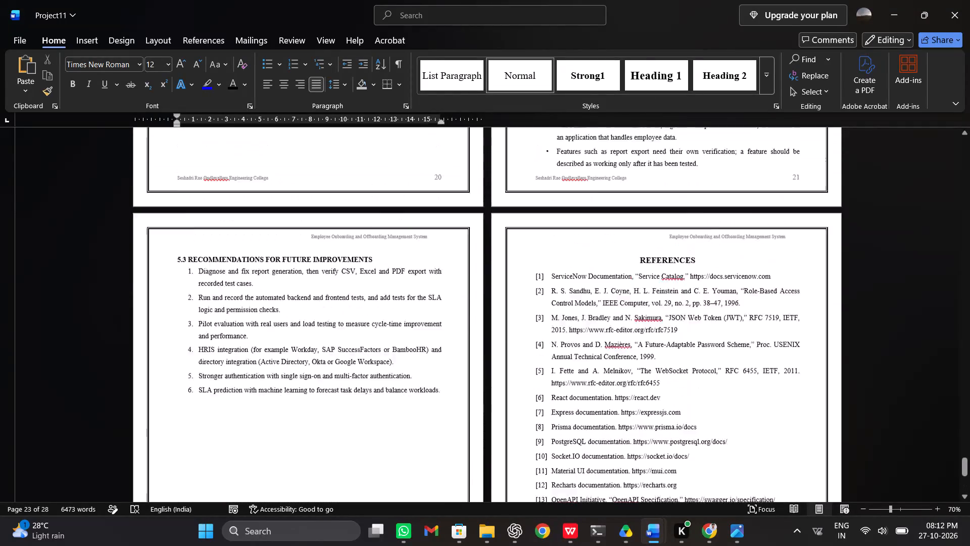
pyautogui.scroll(-1, 508, 337)
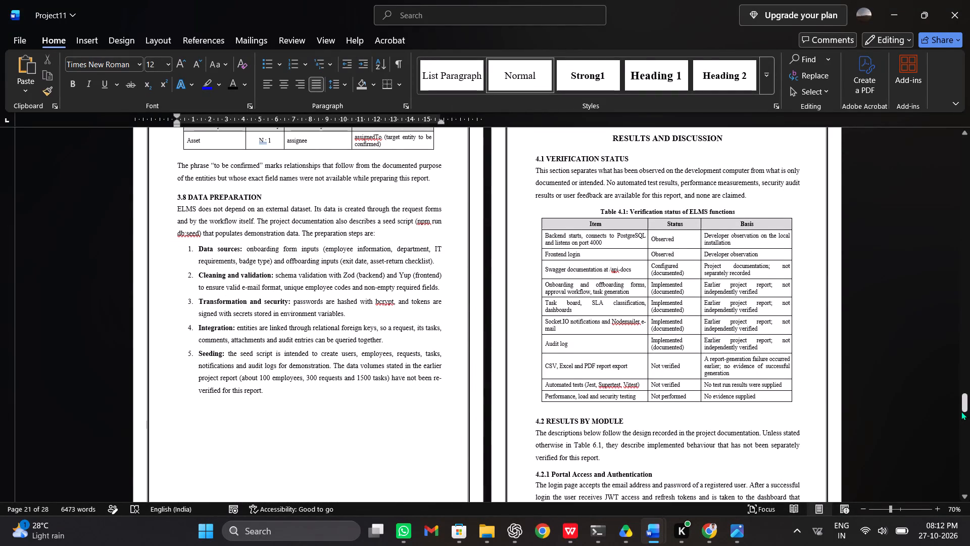
pyautogui.moveTo(962, 409); pyautogui.dragTo(968, 437)
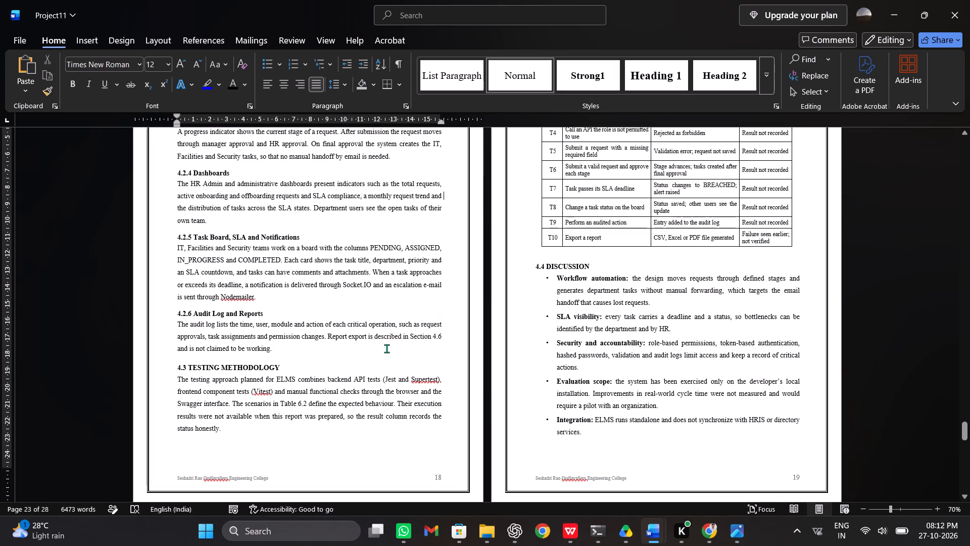
pyautogui.moveTo(280, 350); pyautogui.dragTo(259, 352)
pyautogui.moveTo(259, 352); pyautogui.dragTo(331, 335)
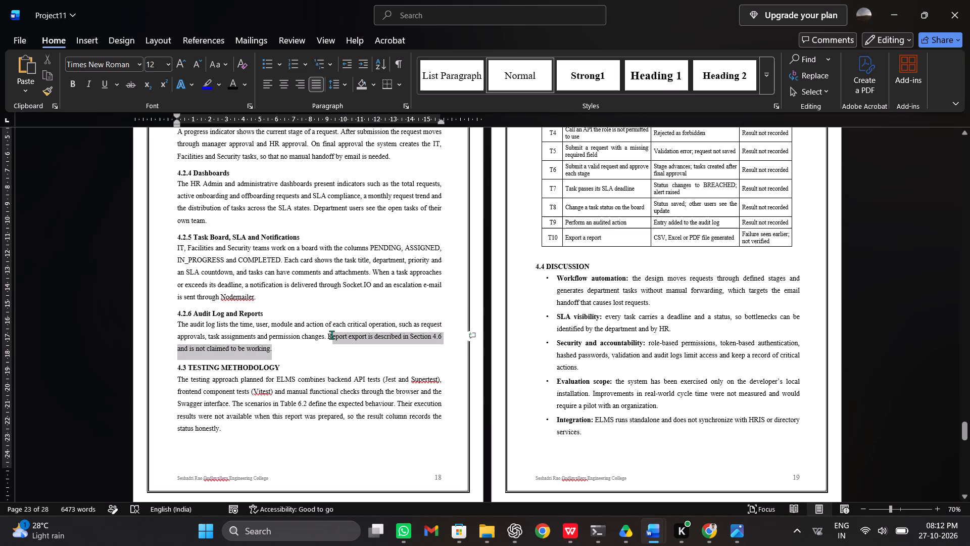
pyautogui.moveTo(331, 335); pyautogui.dragTo(327, 335)
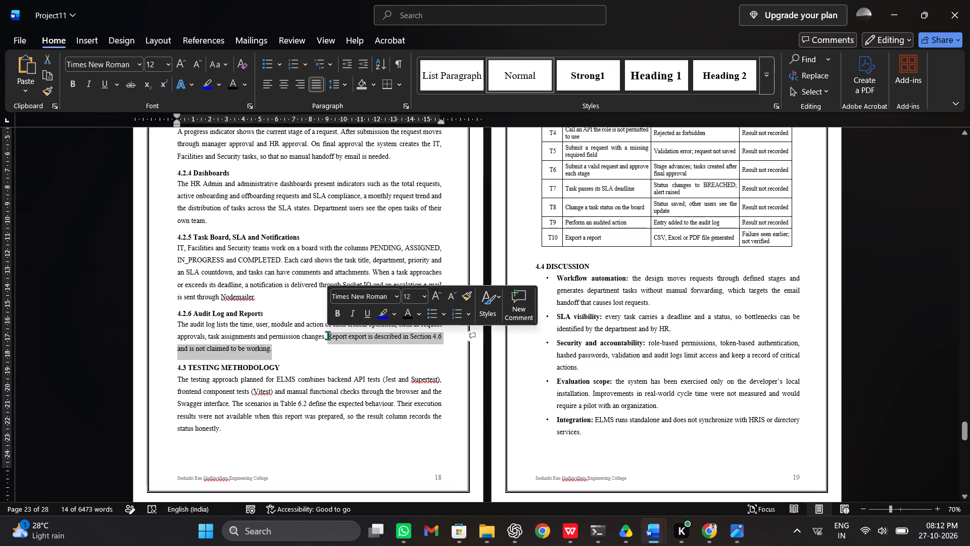
pyautogui.press('BackSpace')
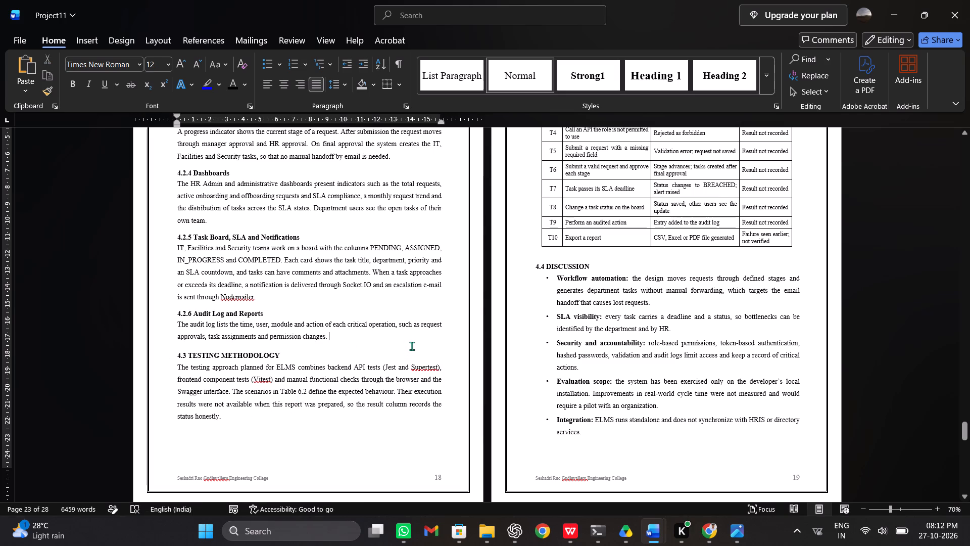
pyautogui.scroll(-1, 412, 346)
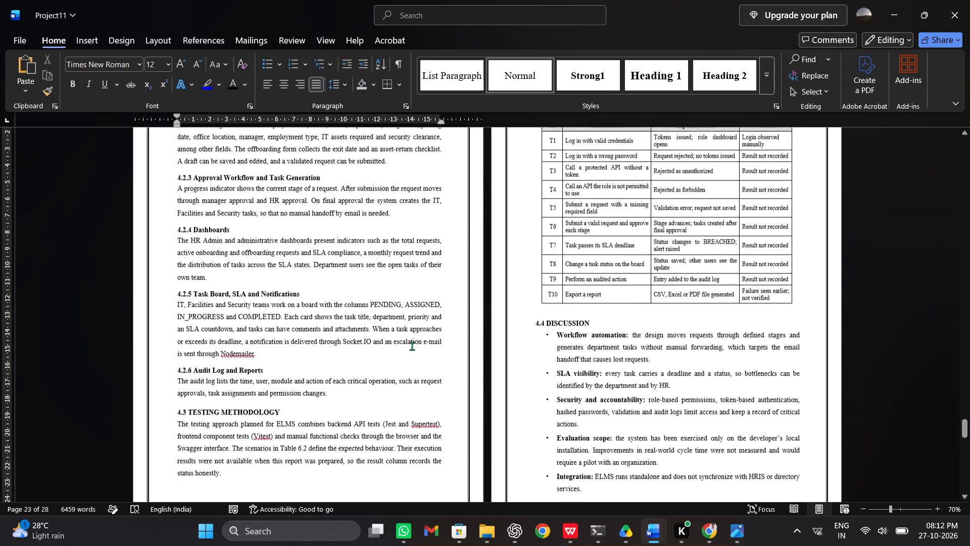
pyautogui.scroll(-2, 412, 346)
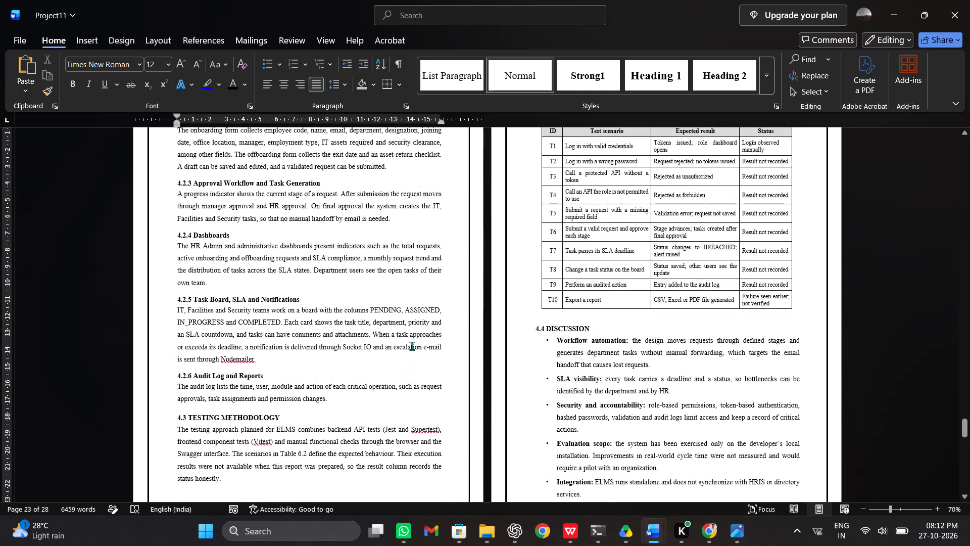
pyautogui.scroll(-1, 412, 346)
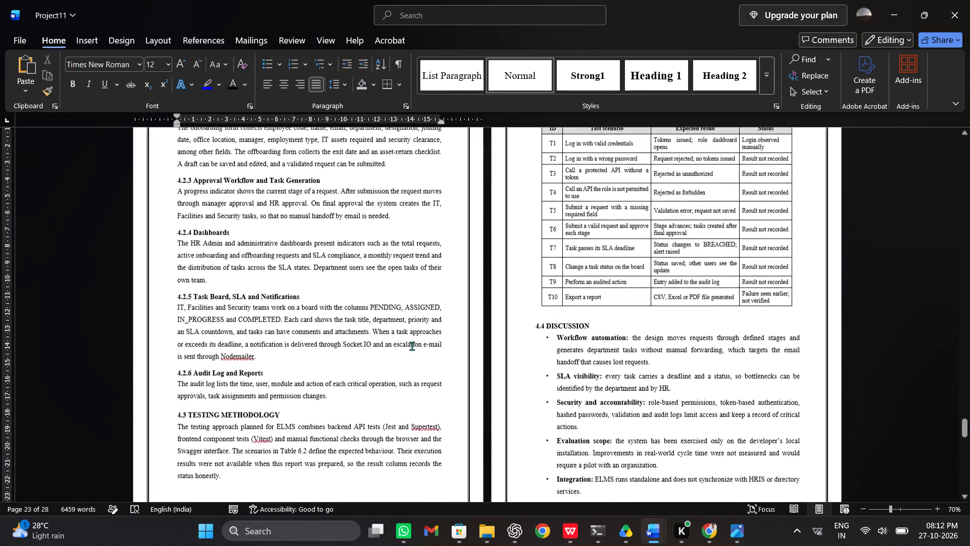
pyautogui.scroll(-2, 412, 346)
pyautogui.scroll(1, 412, 346)
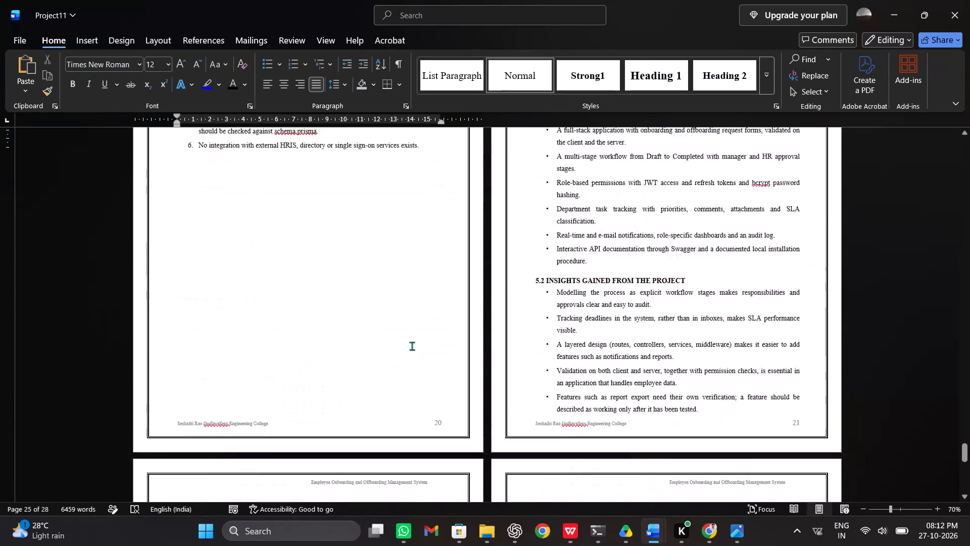
pyautogui.scroll(1, 412, 346)
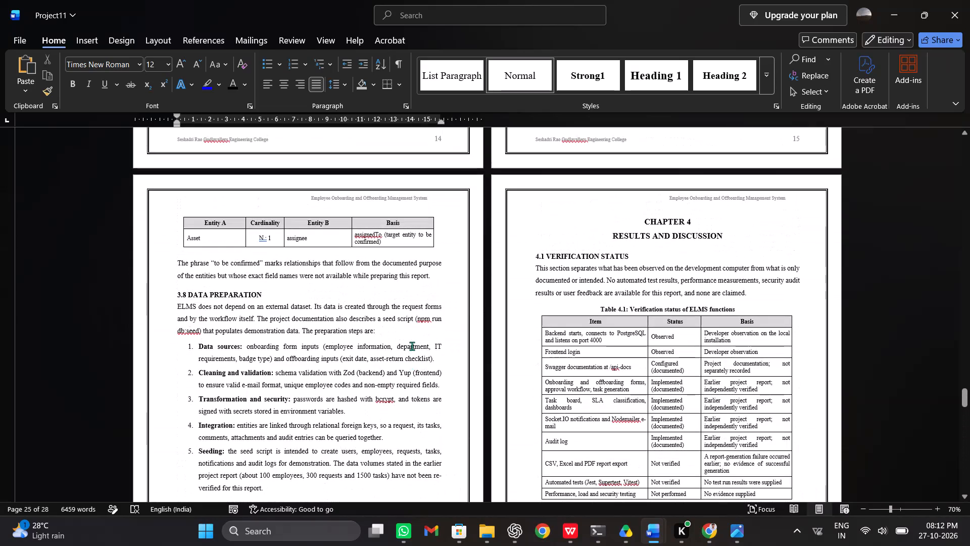
pyautogui.scroll(2, 412, 346)
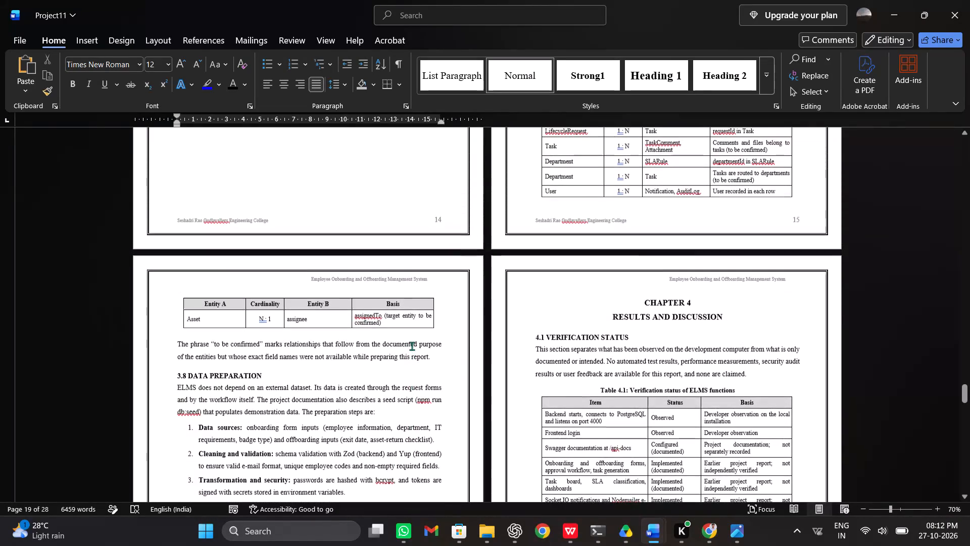
pyautogui.scroll(2, 412, 346)
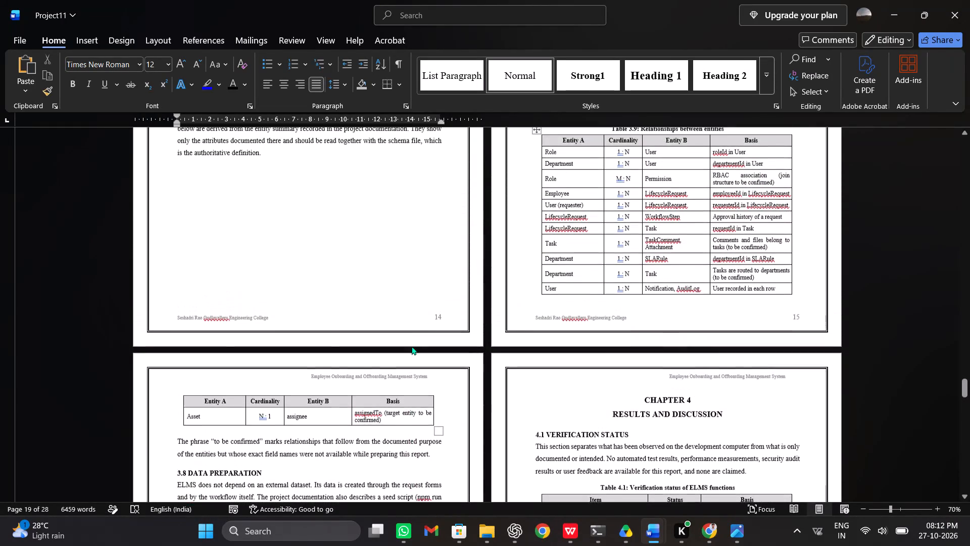
pyautogui.scroll(1, 412, 346)
pyautogui.scroll(-1, 412, 346)
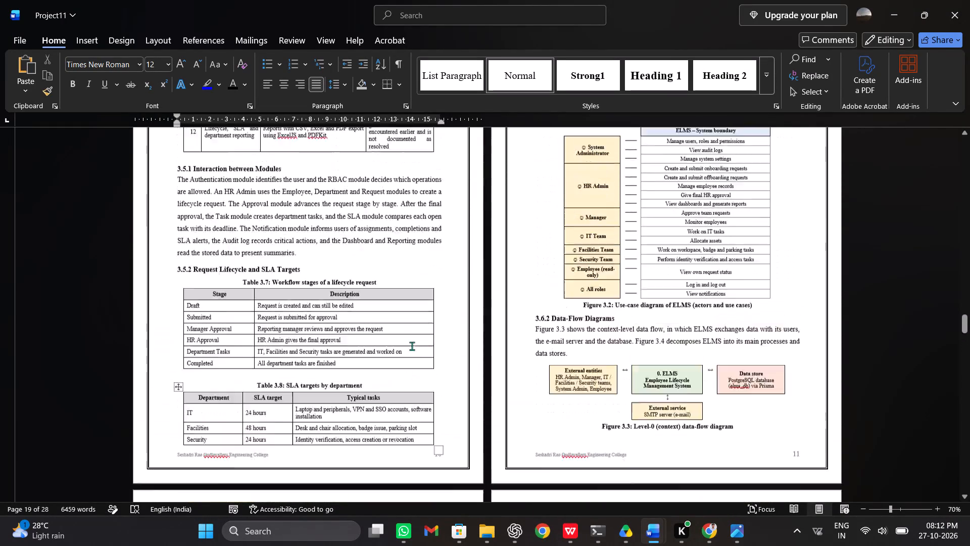
pyautogui.scroll(-2, 412, 346)
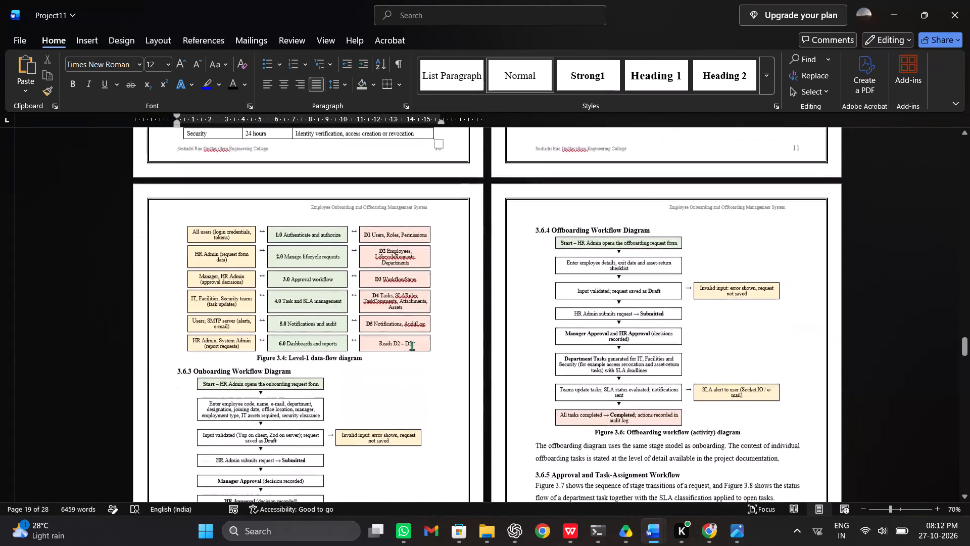
pyautogui.hscroll(1, 412, 346)
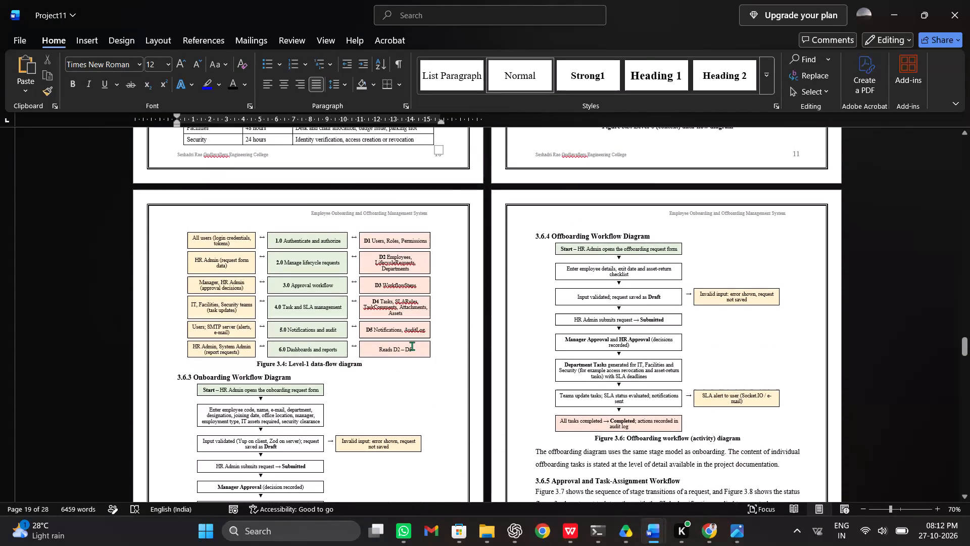
pyautogui.hscroll(1, 412, 346)
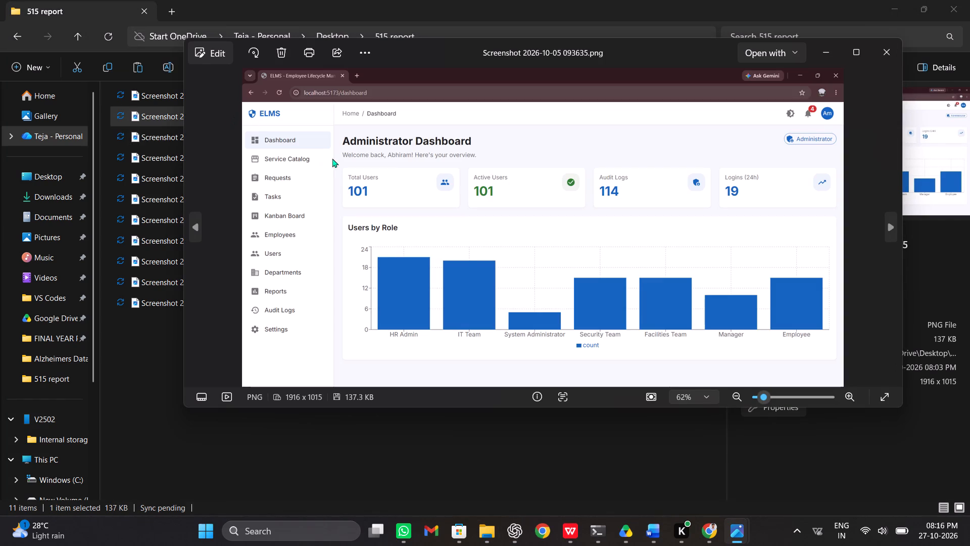
pyautogui.hotkey('ctrl', 'c')
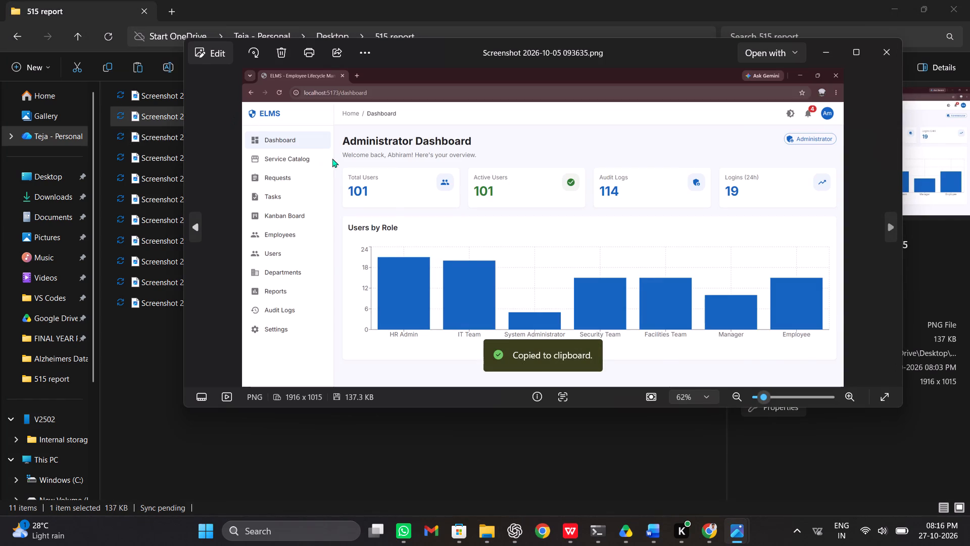
# Switch to Project11 in Word and paste the copied image on a new line below the 4.2.4 Dashboards paragraph.
pyautogui.hotkey('alt', 'Tab')
pyautogui.hotkey('alt', 'Tab')
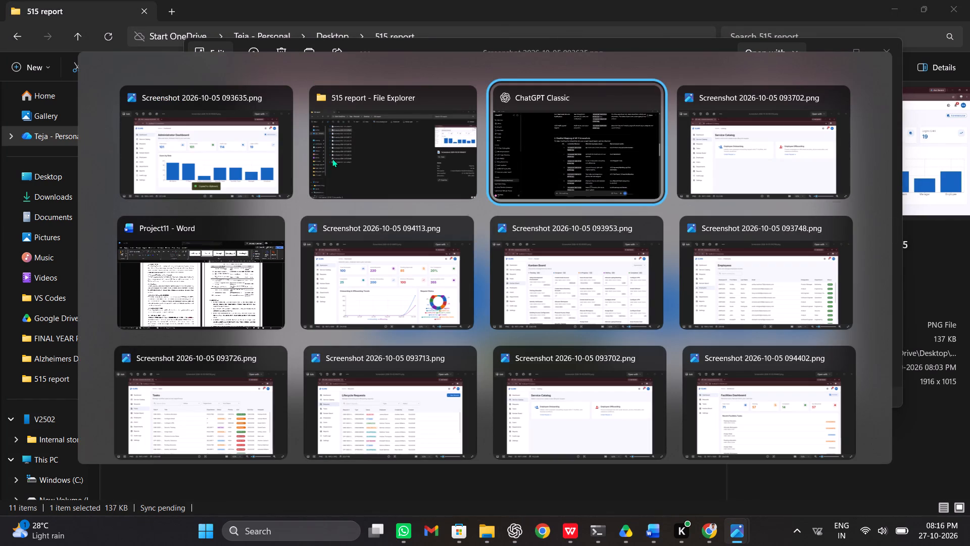
pyautogui.hotkey('alt', 'Tab')
pyautogui.hotkey('alt', 'Tab')
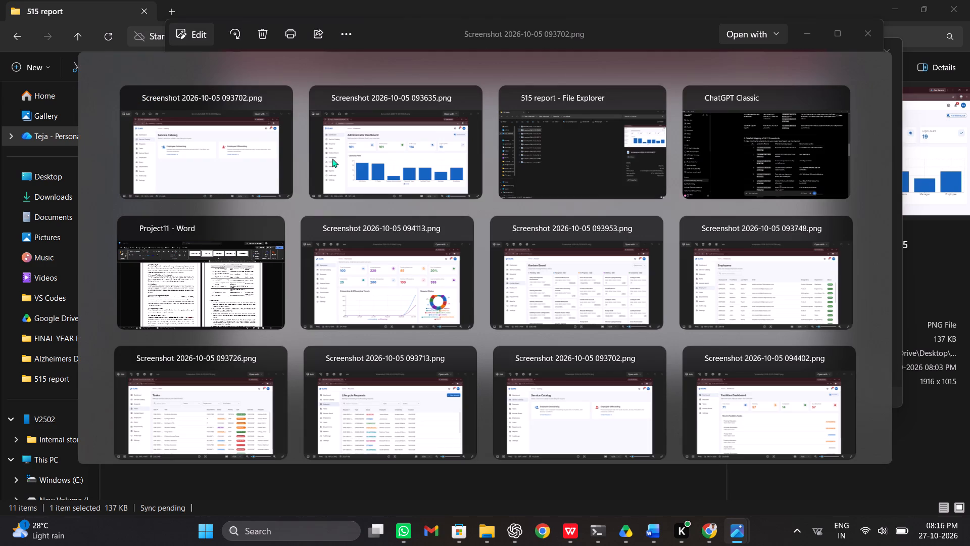
pyautogui.hotkey('alt', 'Tab')
pyautogui.hotkey('alt', 'Tab')
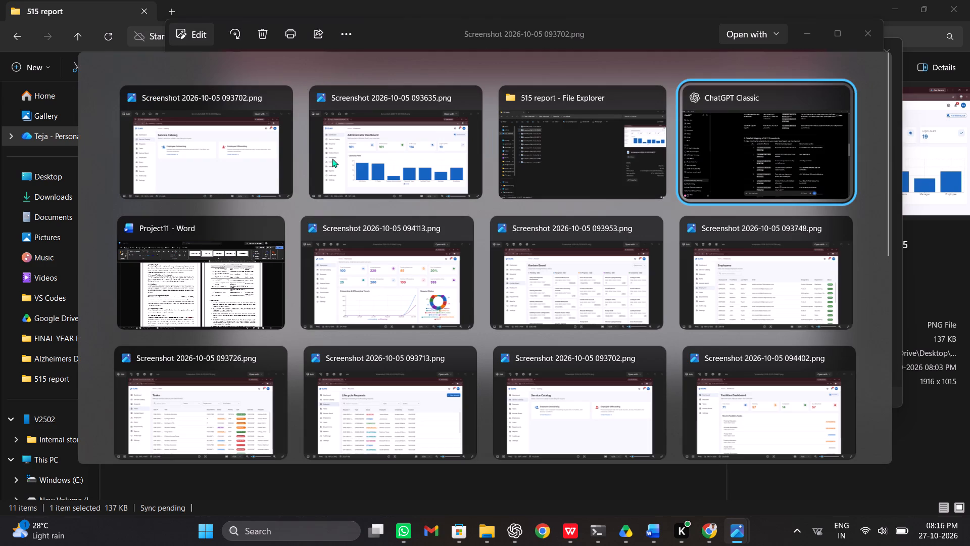
pyautogui.hotkey('alt', 'Tab')
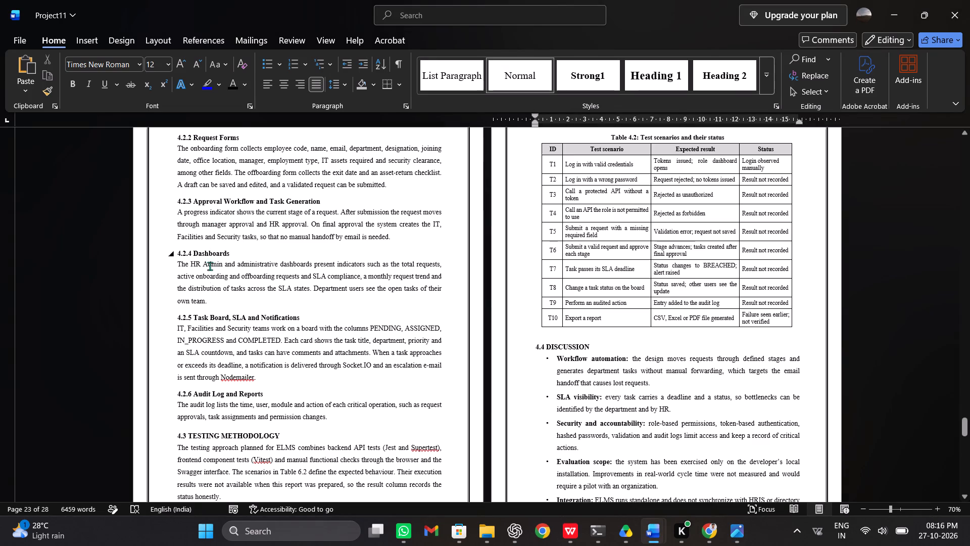
pyautogui.click(210, 300)
pyautogui.press('Return')
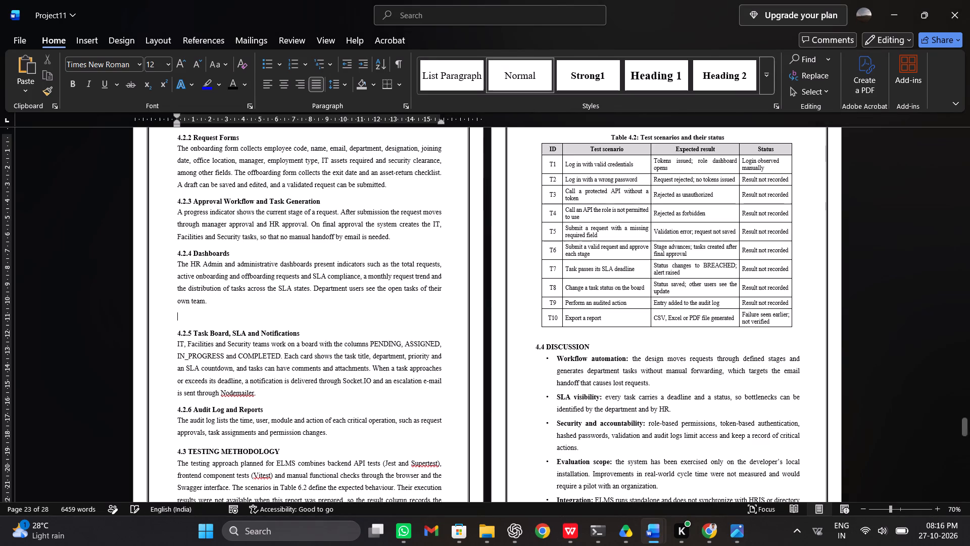
pyautogui.hotkey('ctrl', 'v')
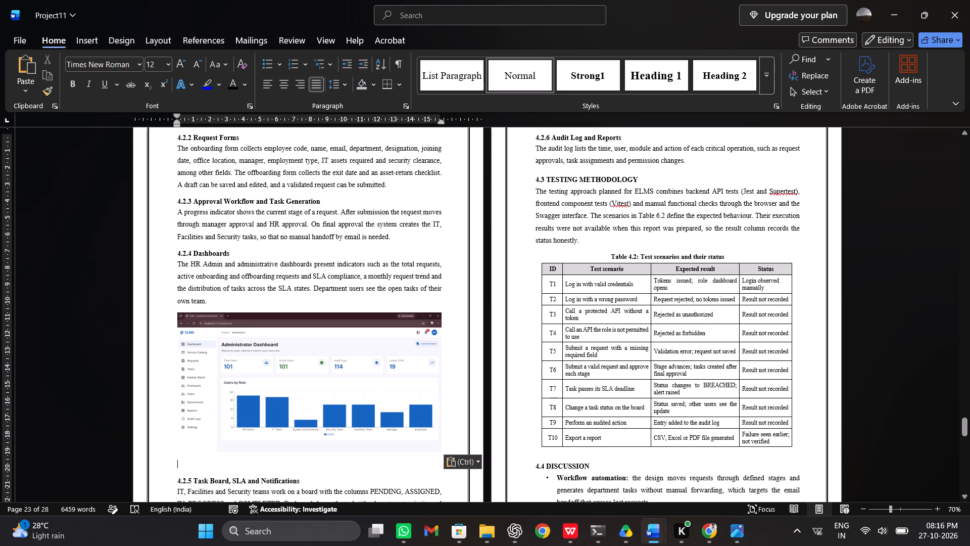
# Add the caption text "Administrator dashboard" below the pasted image.
pyautogui.write('das')
pyautogui.write('hboar')
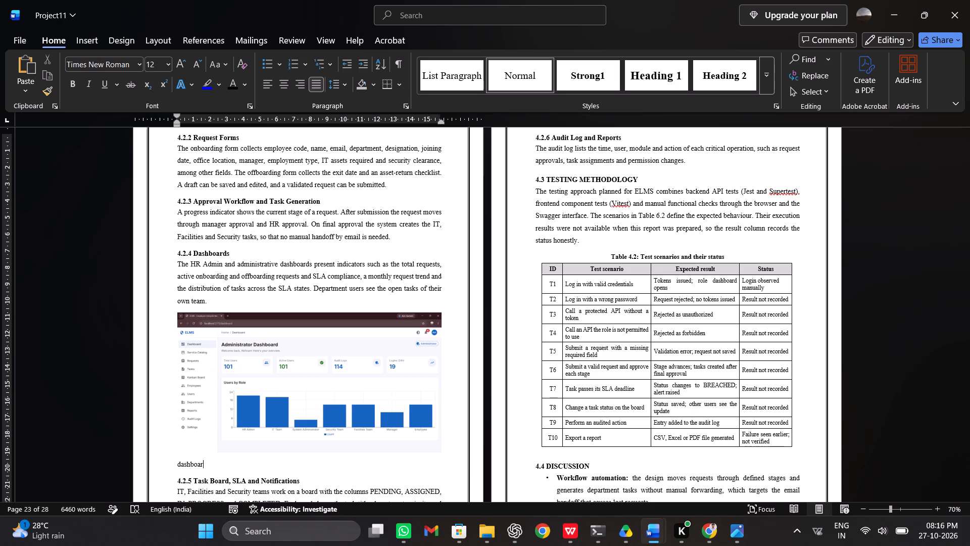
# Complete the caption below the pasted dashboard image in section 4.2.4 so it reads "Administrator dashboard".
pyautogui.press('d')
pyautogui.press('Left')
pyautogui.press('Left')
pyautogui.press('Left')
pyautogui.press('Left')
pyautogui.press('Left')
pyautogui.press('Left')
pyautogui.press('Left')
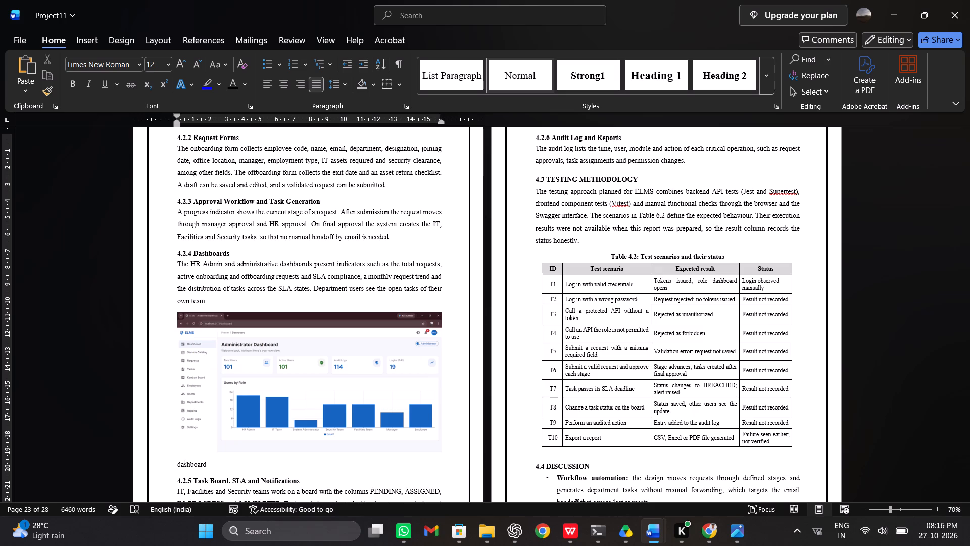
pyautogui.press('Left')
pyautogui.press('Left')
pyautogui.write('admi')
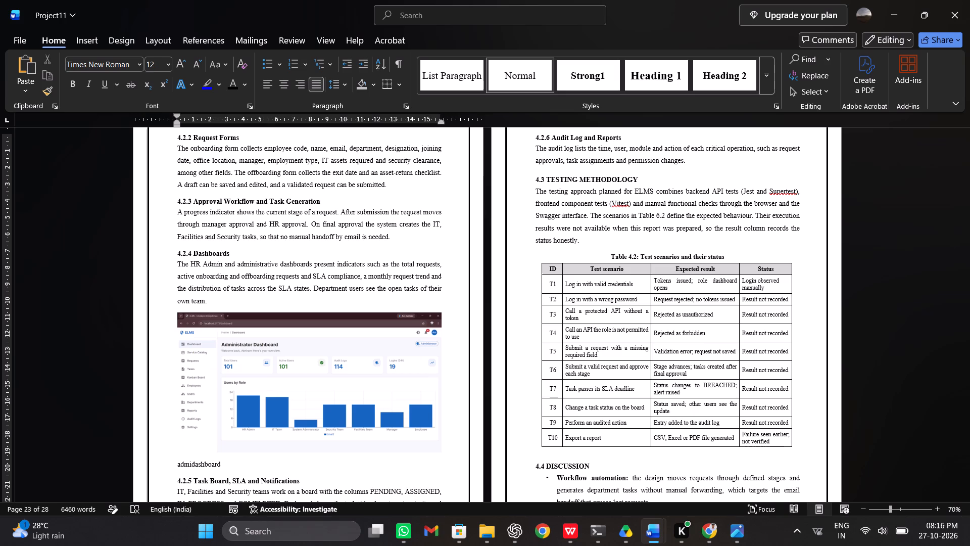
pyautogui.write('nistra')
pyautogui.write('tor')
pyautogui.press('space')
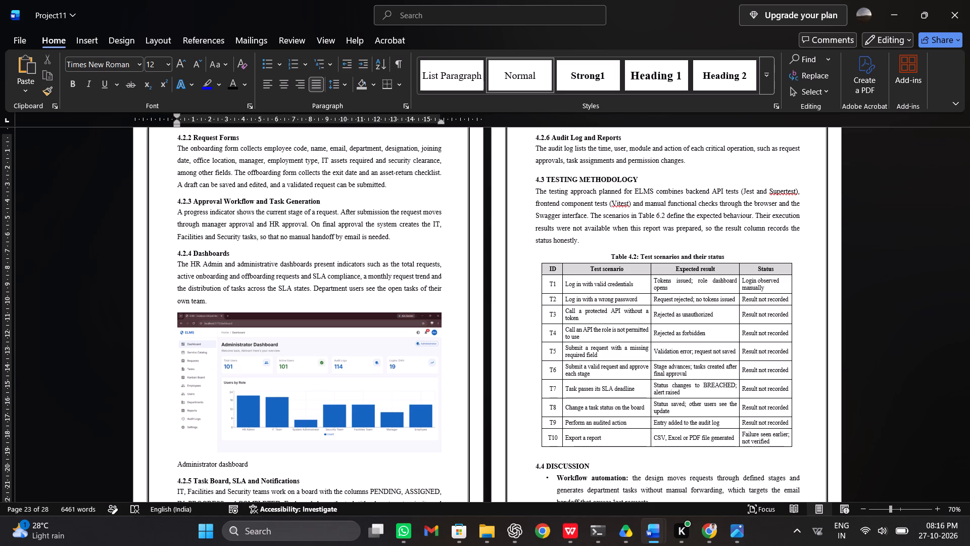
# Close the surplus open screenshot windows, from 094113 through 094402, keeping Word, the 515 report folder and ChatGPT open.
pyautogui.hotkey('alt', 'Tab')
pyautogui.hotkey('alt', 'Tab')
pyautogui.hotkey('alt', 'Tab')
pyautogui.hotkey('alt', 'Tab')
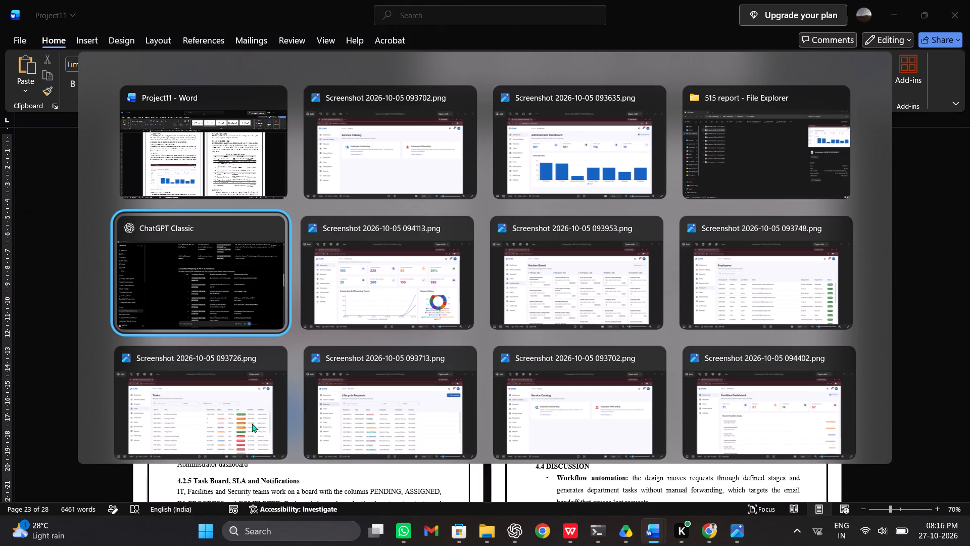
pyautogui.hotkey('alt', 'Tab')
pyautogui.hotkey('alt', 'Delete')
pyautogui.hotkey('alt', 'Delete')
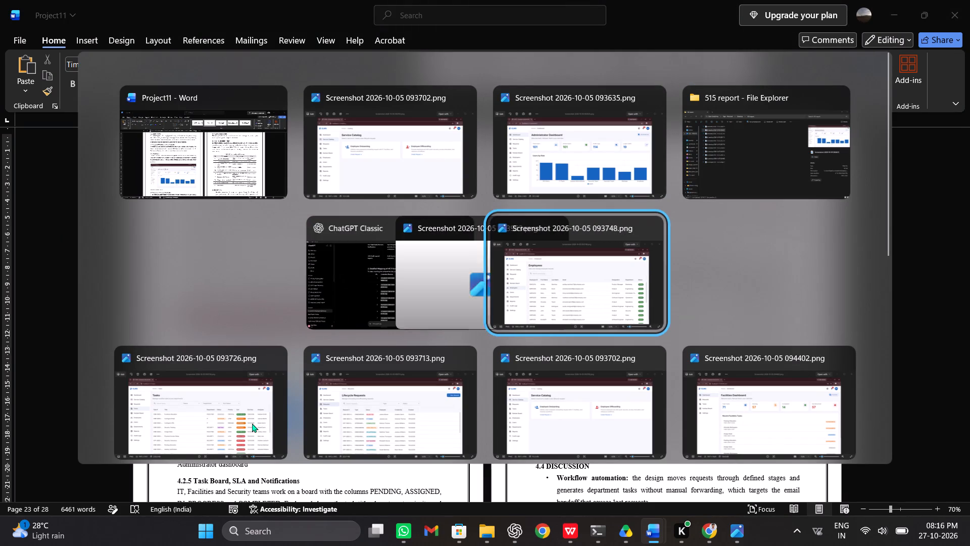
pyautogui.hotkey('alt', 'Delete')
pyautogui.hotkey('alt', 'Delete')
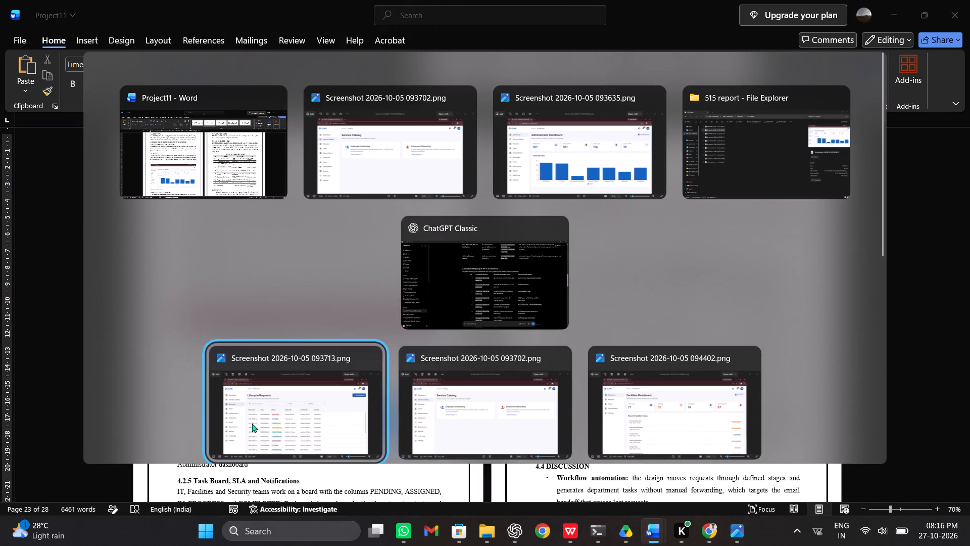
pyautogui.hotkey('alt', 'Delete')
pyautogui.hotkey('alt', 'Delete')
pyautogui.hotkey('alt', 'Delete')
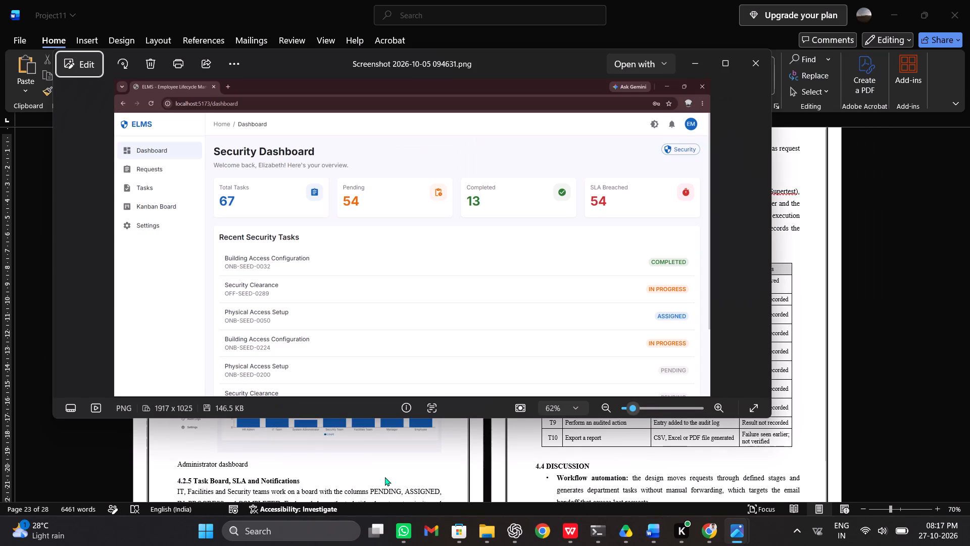
# Switch to the reference report final (1).docx in WPS Office.
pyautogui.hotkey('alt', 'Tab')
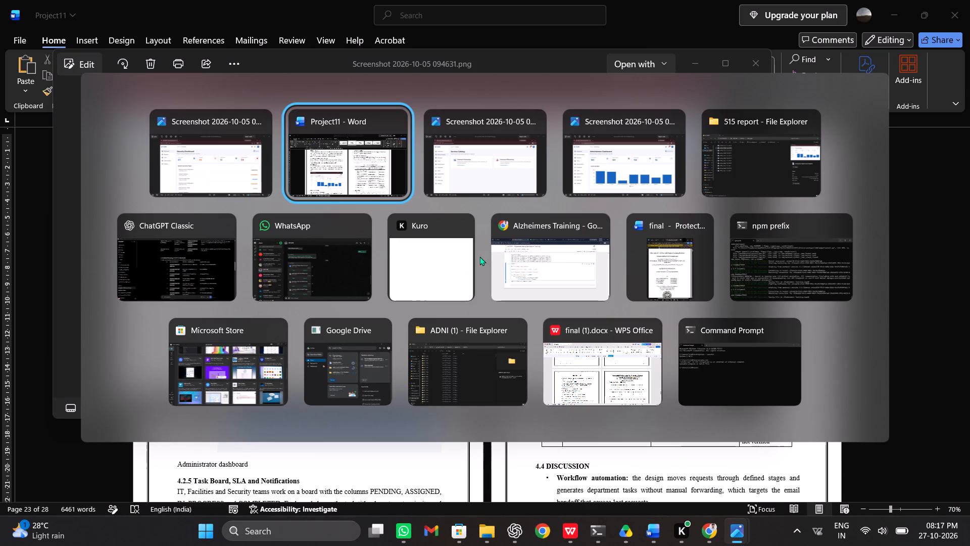
pyautogui.keyDown('alt'); pyautogui.click(585, 347); pyautogui.keyUp('alt')
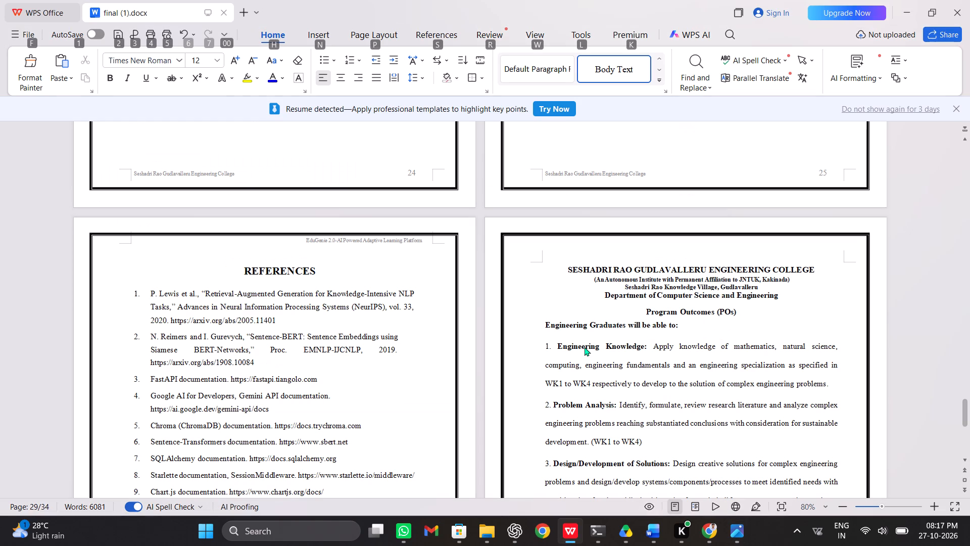
# Examine how the figures are captioned and numbered in Chapter 4 of final (1).docx in WPS Office.
pyautogui.scroll(8, 518, 233)
pyautogui.moveTo(457, 240); pyautogui.dragTo(486, 216)
pyautogui.click(486, 216)
pyautogui.scroll(7, 486, 216)
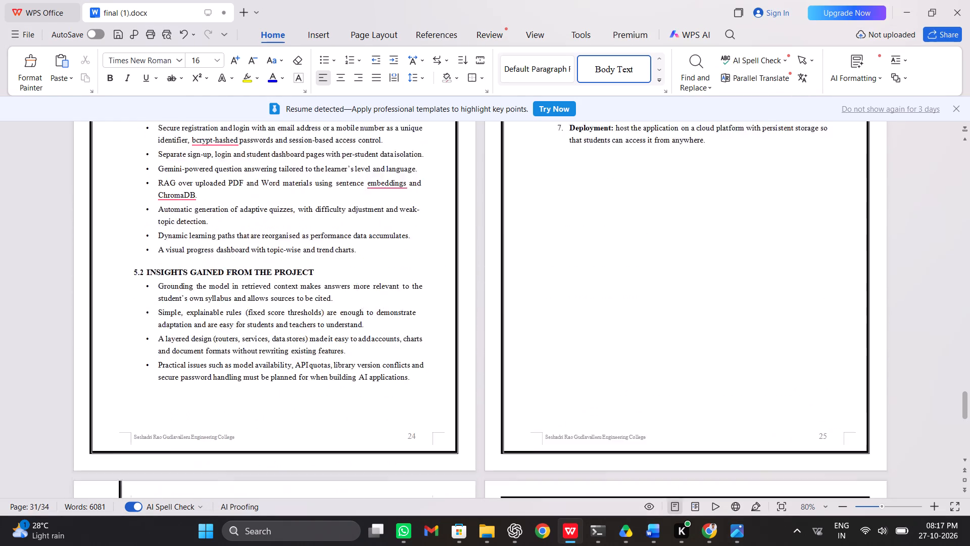
pyautogui.scroll(12, 486, 216)
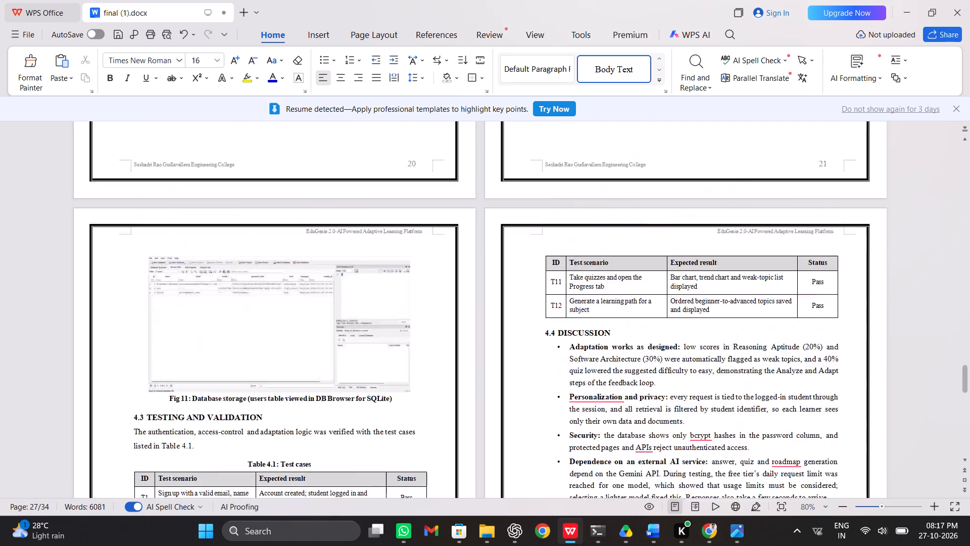
pyautogui.scroll(10, 486, 216)
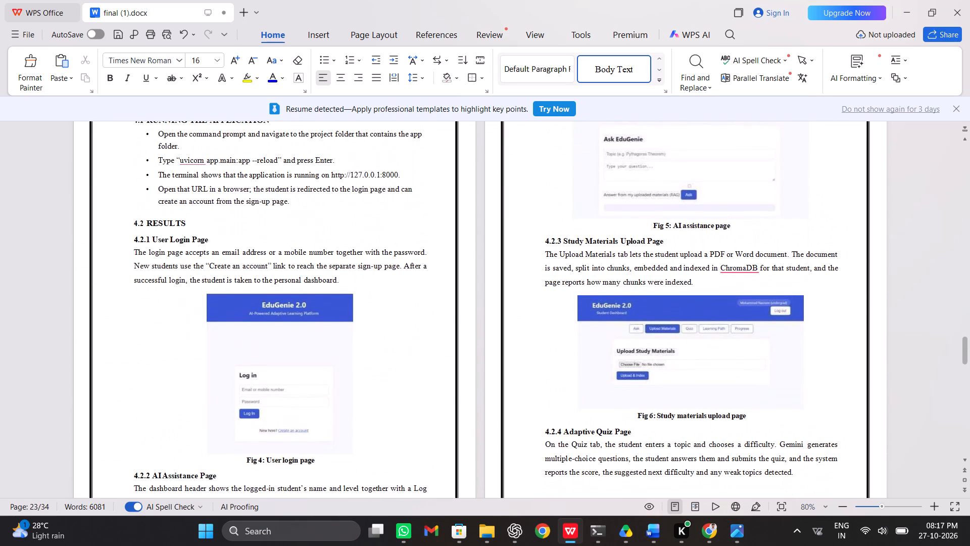
pyautogui.scroll(2, 486, 216)
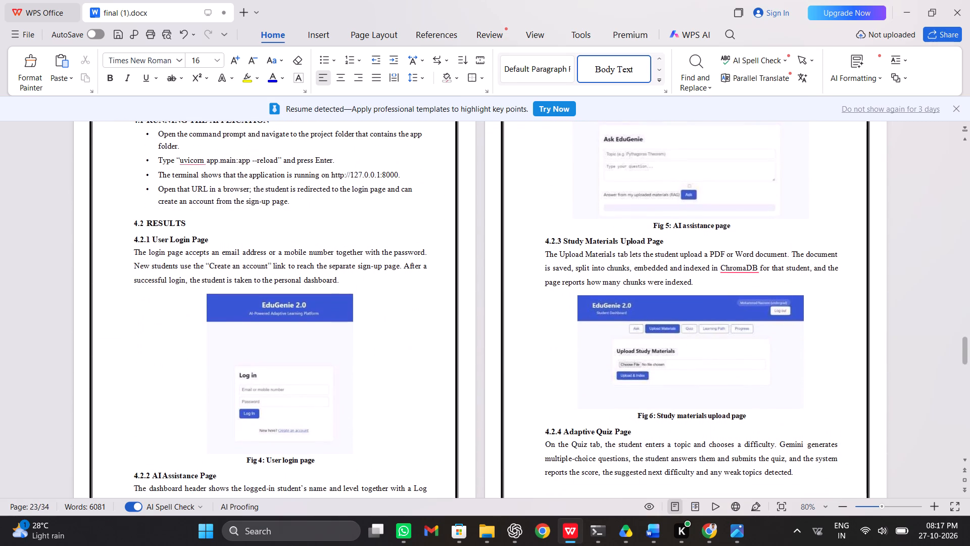
pyautogui.scroll(1, 486, 216)
pyautogui.scroll(-3, 486, 216)
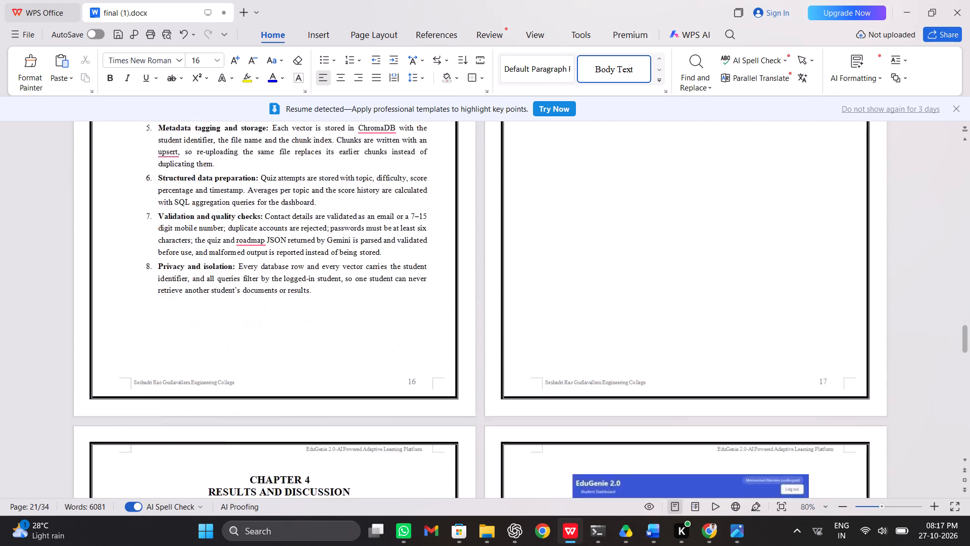
pyautogui.scroll(-3, 486, 216)
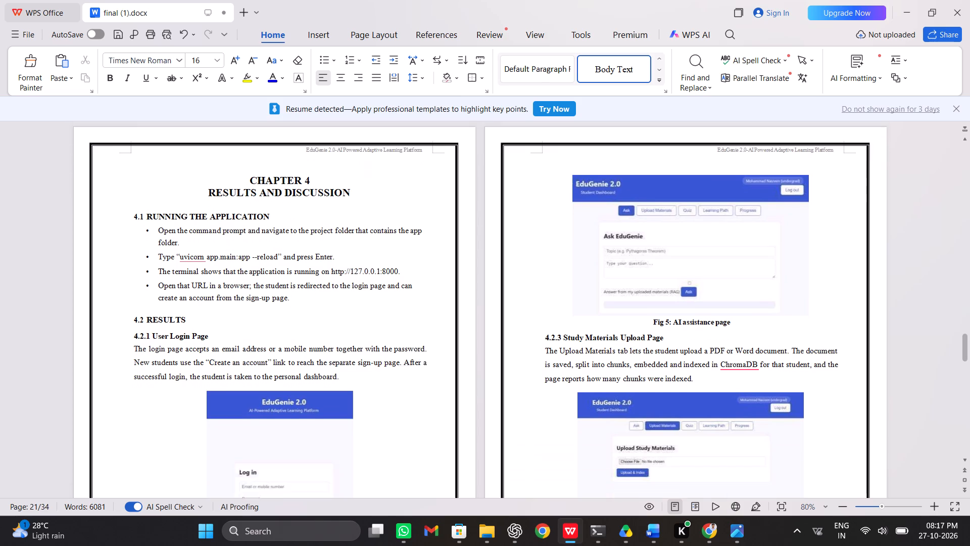
pyautogui.scroll(-2, 486, 216)
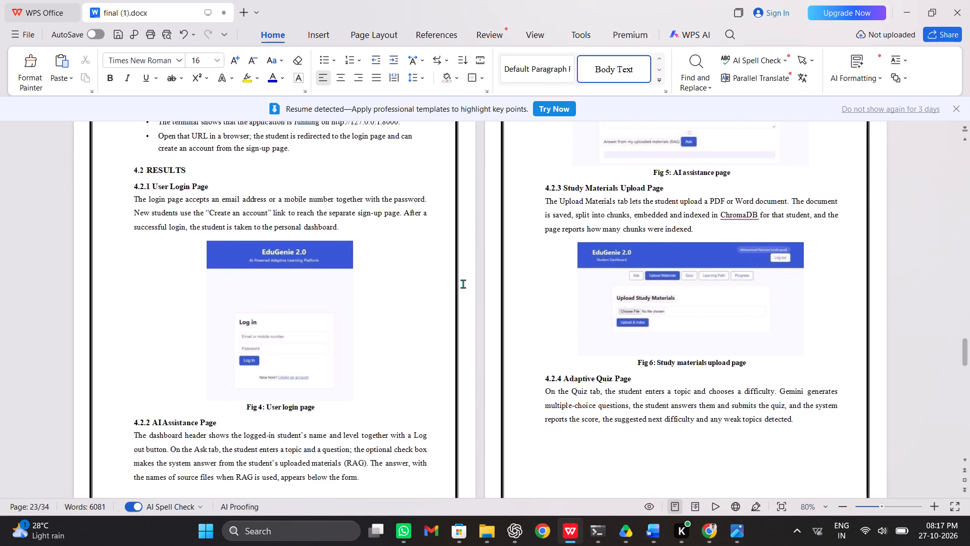
pyautogui.scroll(3, 463, 284)
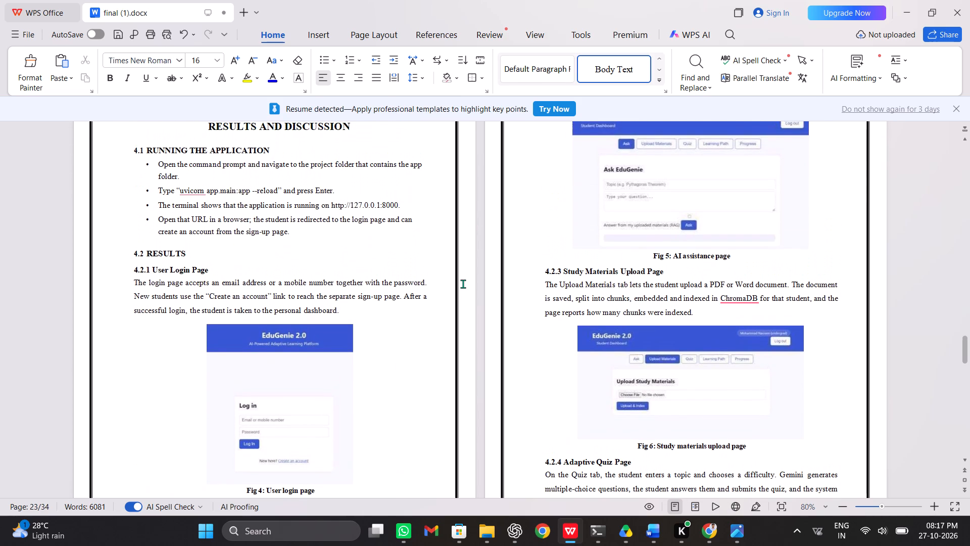
# Return to Project11 in Word and prefix the Administrator dashboard caption with "Fig:4" and a space.
pyautogui.hotkey('alt', 'Tab')
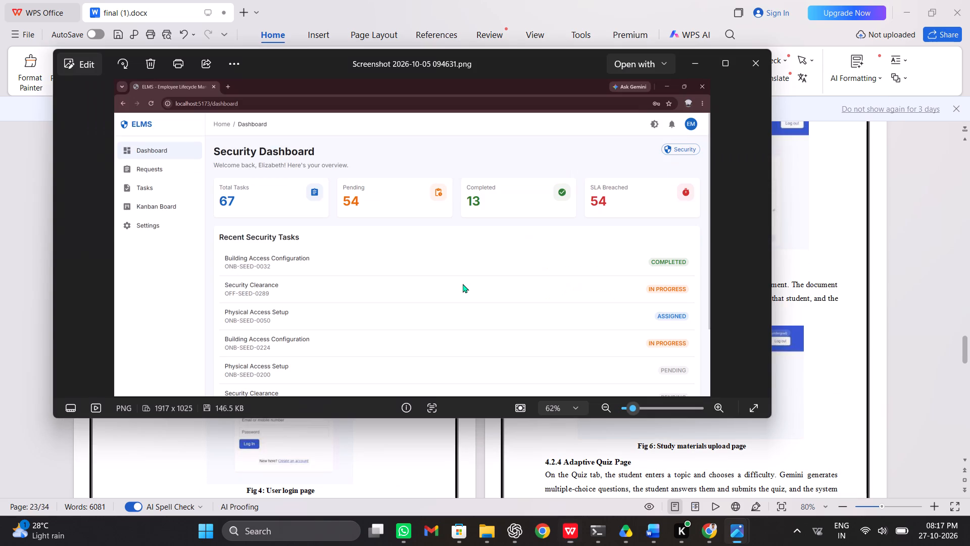
pyautogui.hotkey('alt', 'Tab')
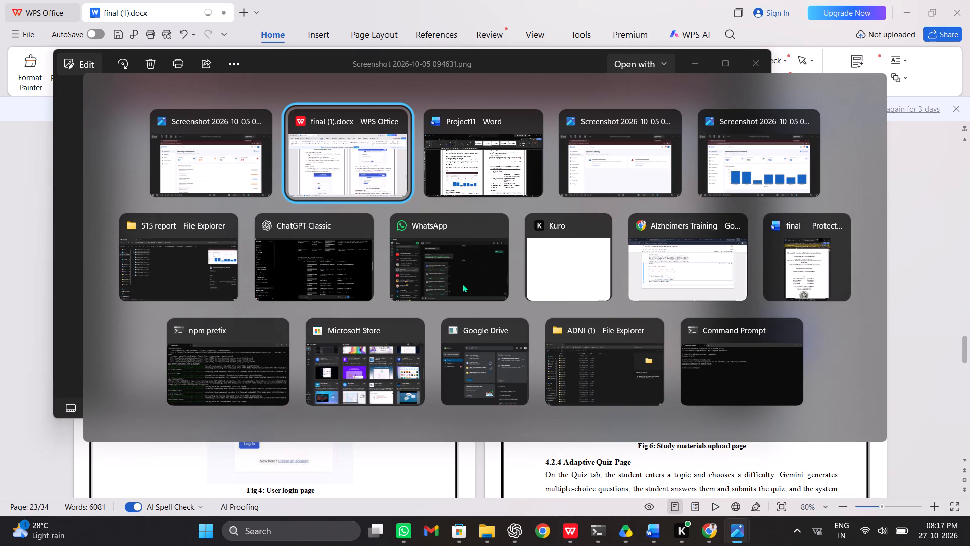
pyautogui.hotkey('alt', 'Tab')
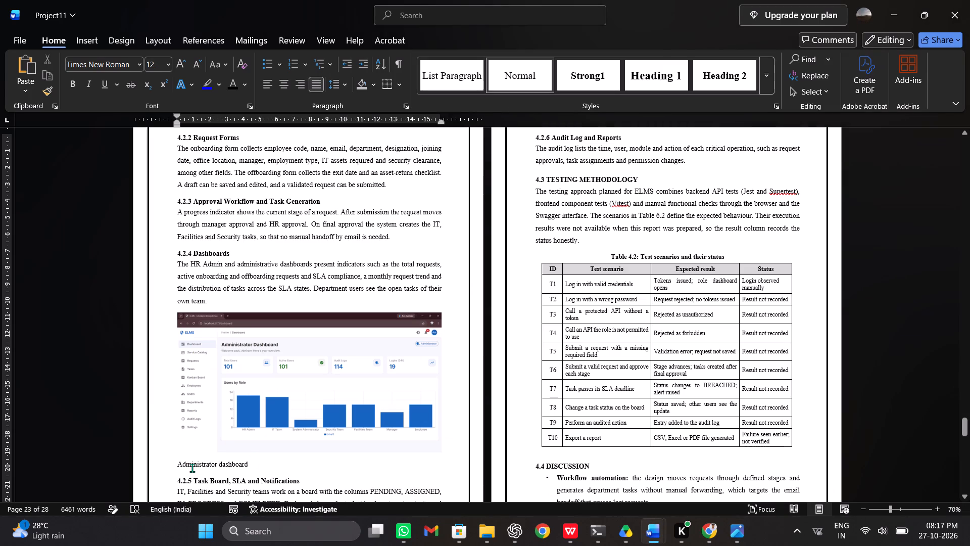
pyautogui.click(178, 464)
pyautogui.write('fig')
pyautogui.press('space')
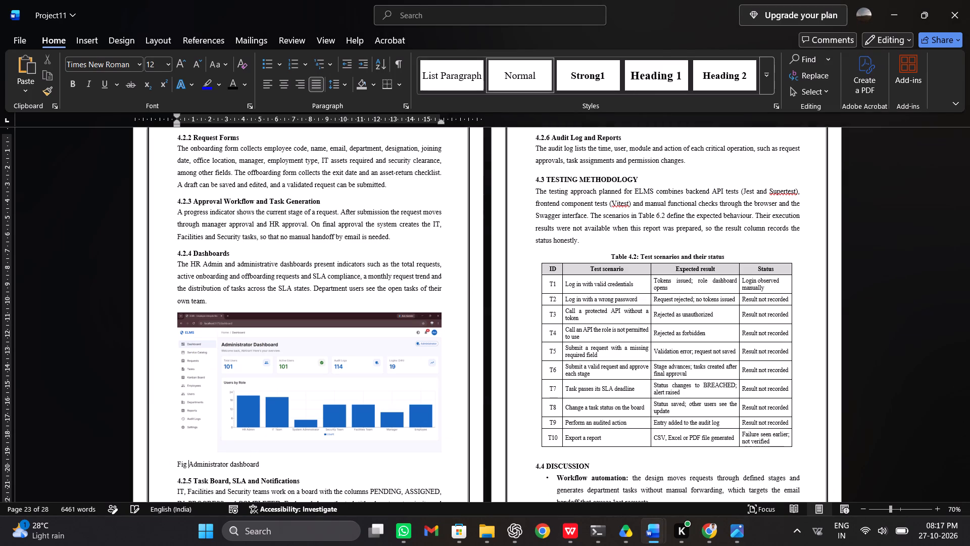
pyautogui.press('BackSpace')
pyautogui.hotkey('shift', ':')
pyautogui.press('4')
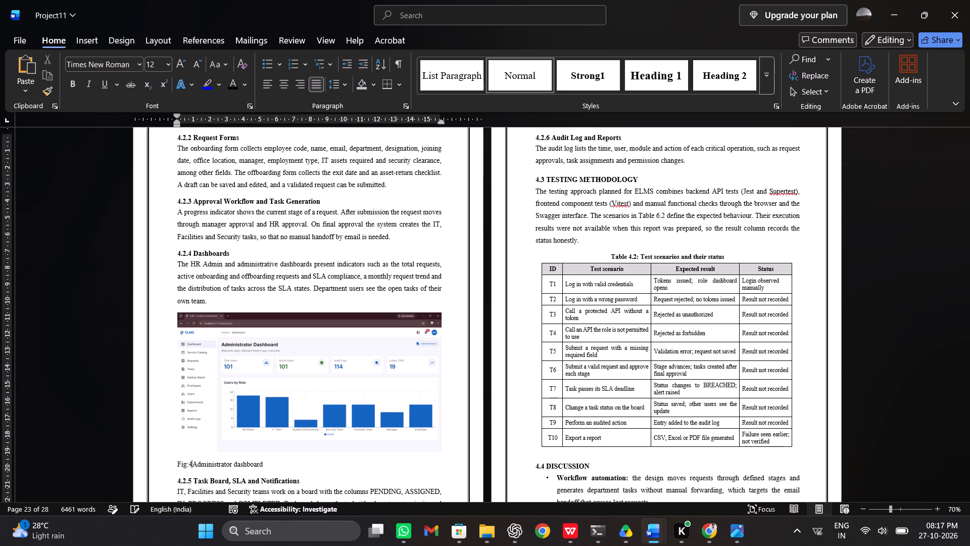
pyautogui.press('space')
# Following the caption style in final (1).docx, correct the prefix of the Administrator dashboard caption in Project11 to "Fig 4:".
pyautogui.hotkey('alt', 'Tab')
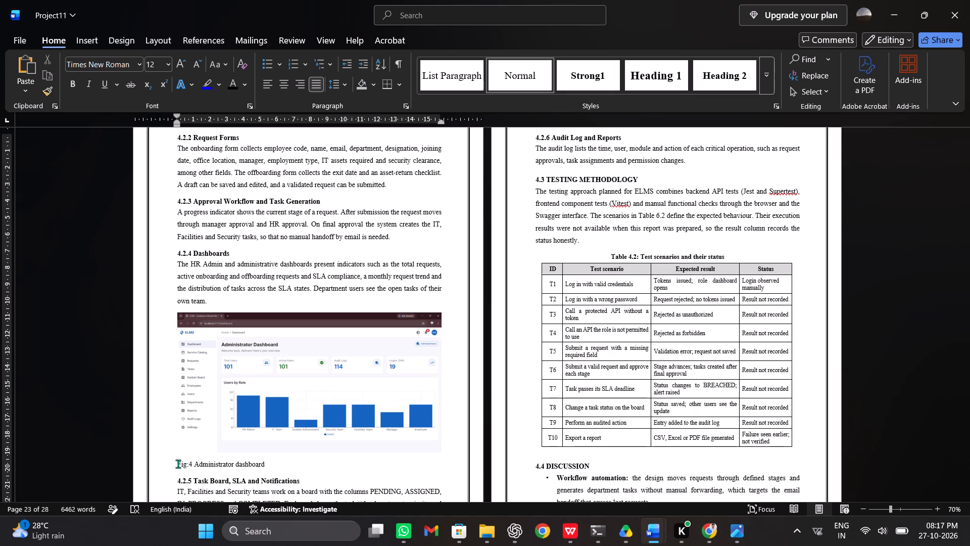
pyautogui.hotkey('alt', 'Tab')
pyautogui.hotkey('alt', 'Tab')
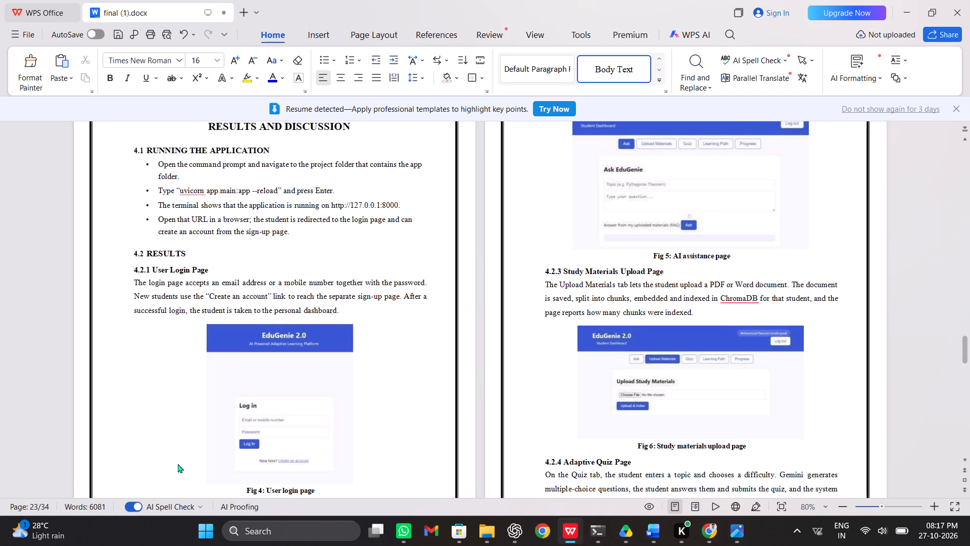
pyautogui.hotkey('alt', 'Tab')
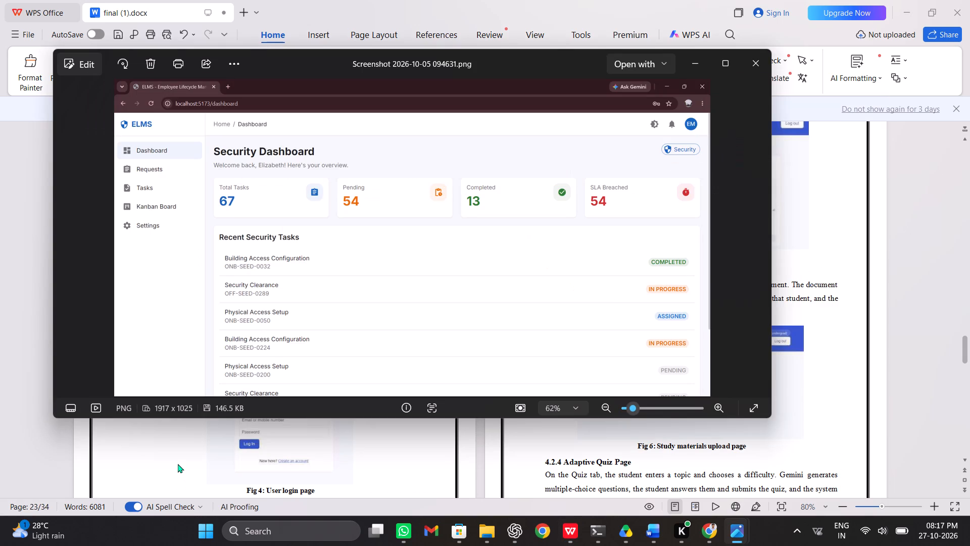
pyautogui.hotkey('alt', 'Tab')
pyautogui.hotkey('alt', 'Tab')
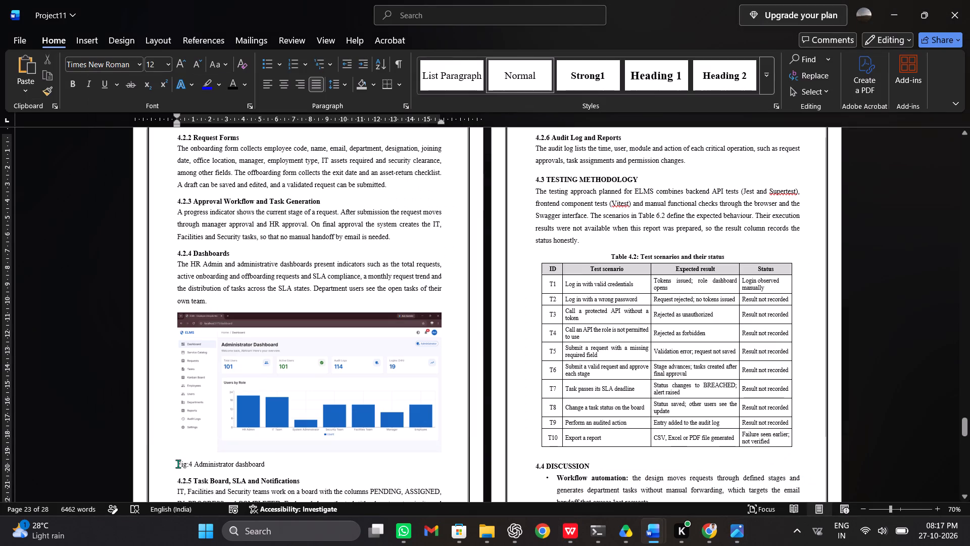
pyautogui.press('BackSpace')
pyautogui.press('BackSpace')
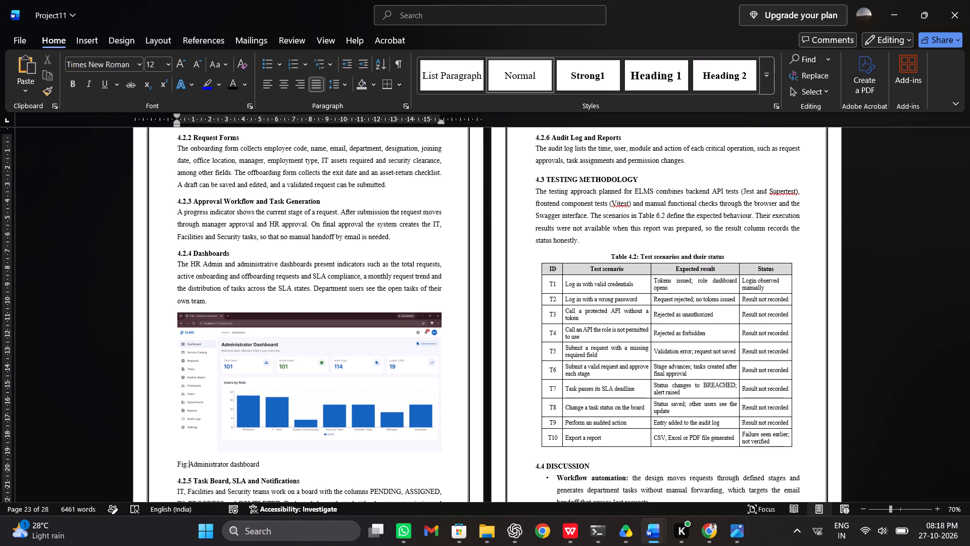
pyautogui.press('Left')
pyautogui.press('space')
pyautogui.write('4')
pyautogui.press('Right')
pyautogui.press('space')
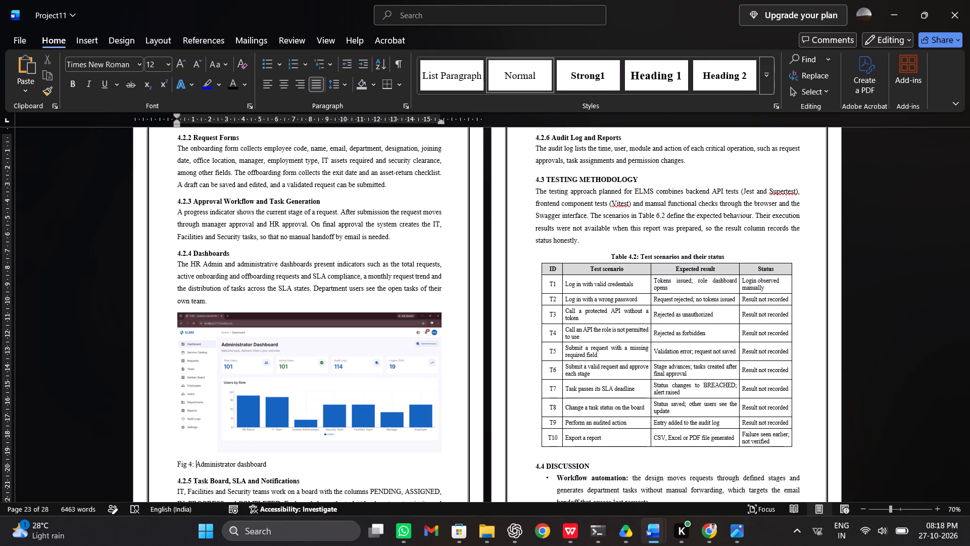
pyautogui.press('BackSpace')
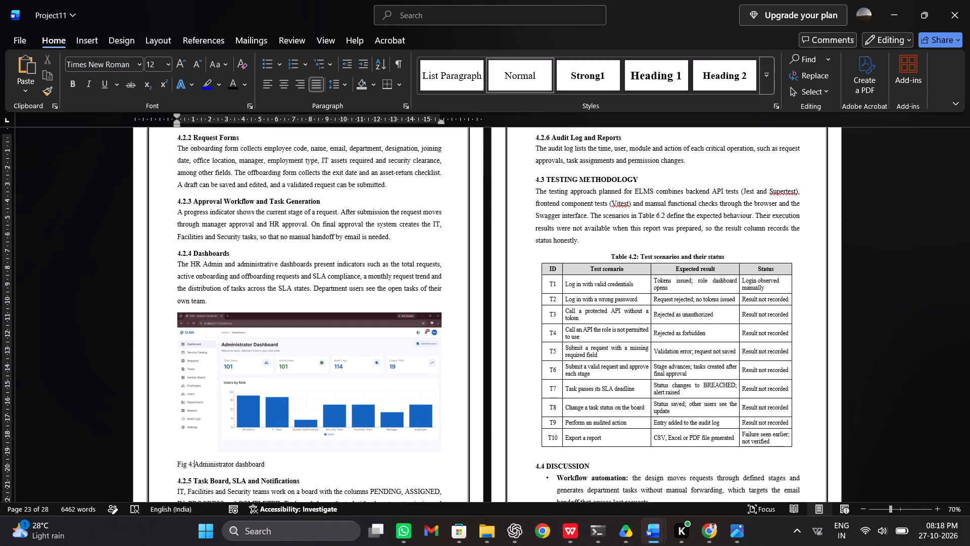
# Centre the Administrator dashboard caption beneath its image.
pyautogui.press('Left')
pyautogui.press('Left')
pyautogui.press('Left')
pyautogui.press('Left')
pyautogui.press('Left')
pyautogui.press('Left')
pyautogui.click(284, 77)
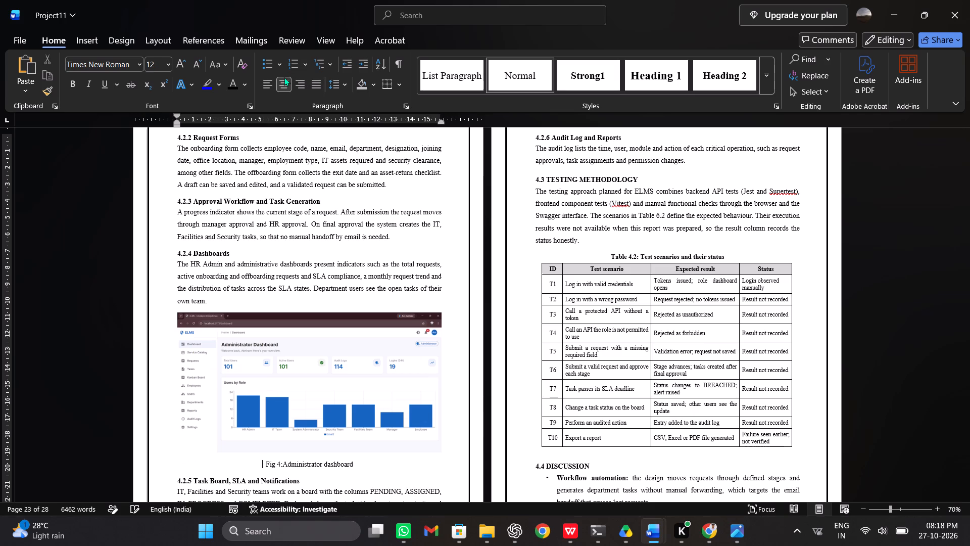
pyautogui.click(40, 352)
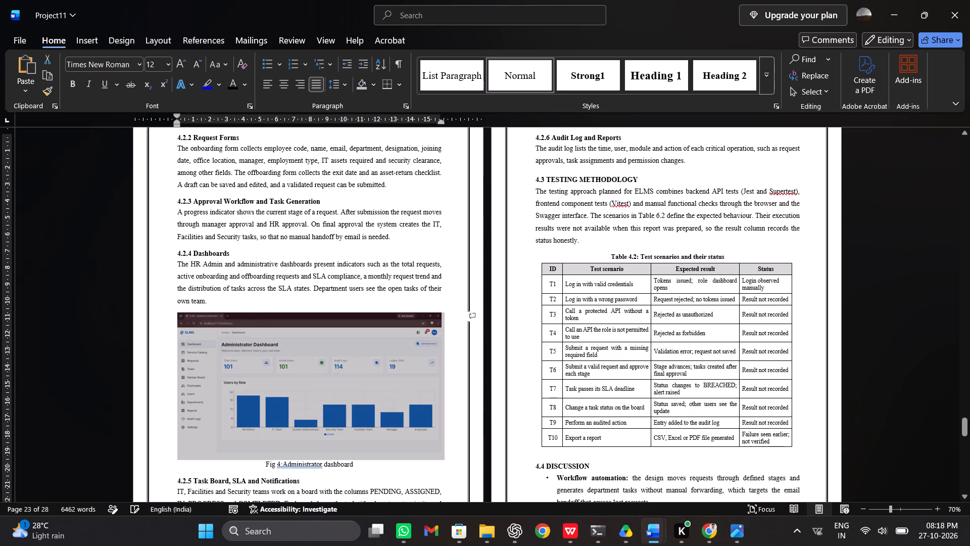
pyautogui.hotkey('alt', 'Tab')
pyautogui.hotkey('alt', 'Tab')
pyautogui.hotkey('alt', 'Tab')
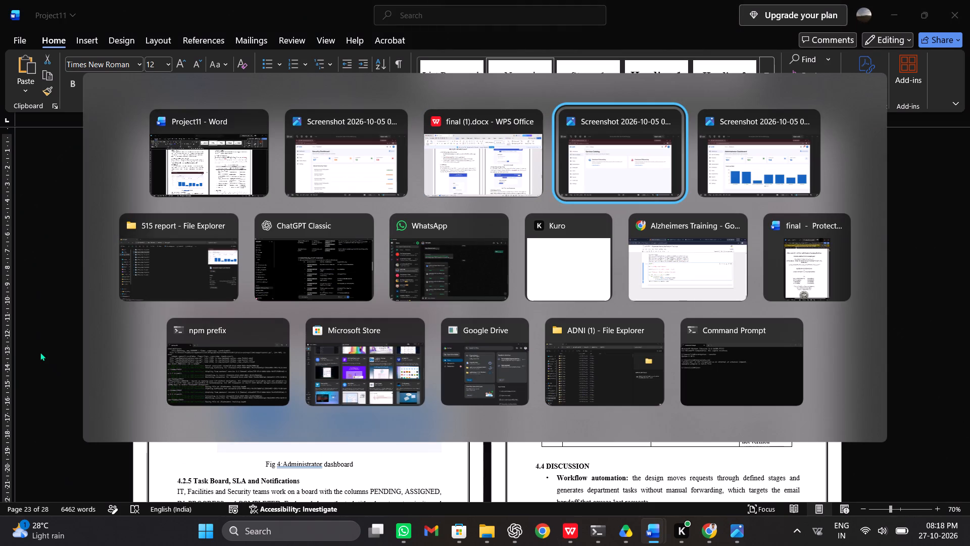
pyautogui.hotkey('alt', 'Delete')
pyautogui.hotkey('alt', 'Delete')
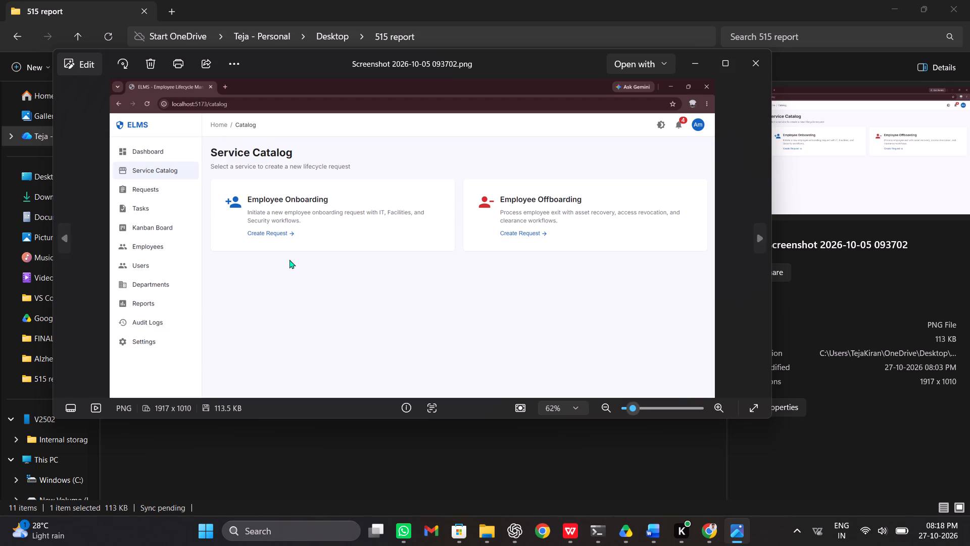
pyautogui.hotkey('ctrl', 'c')
pyautogui.hotkey('alt', 'Tab')
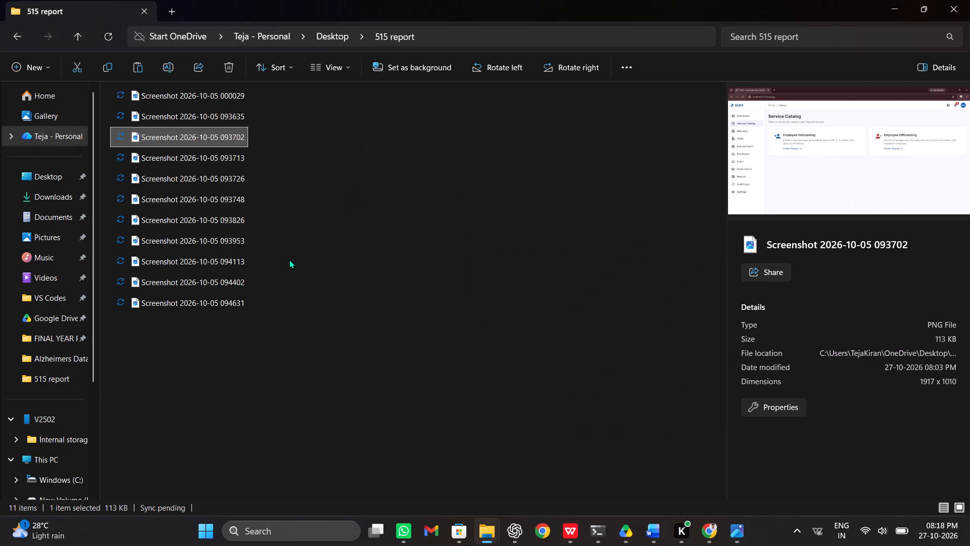
pyautogui.hotkey('alt', 'Tab')
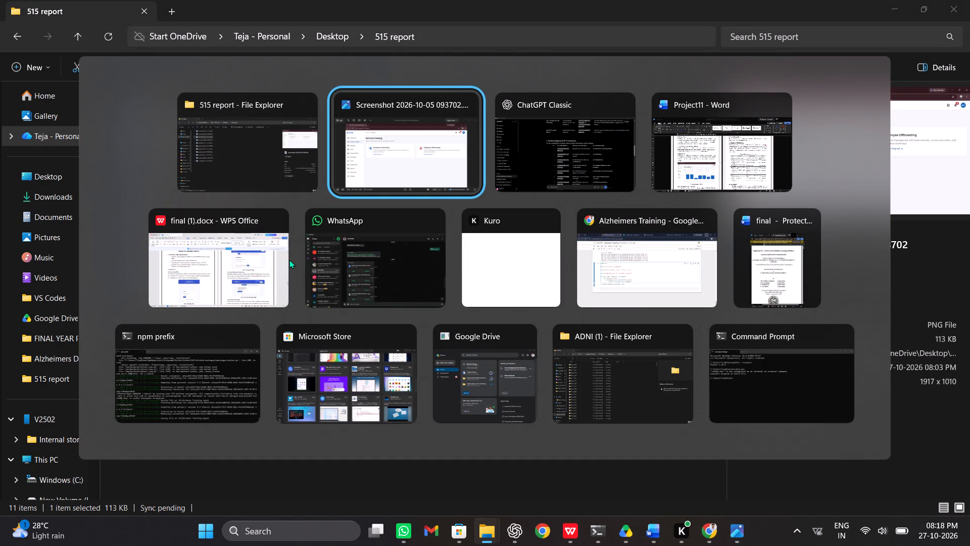
pyautogui.hotkey('alt', 'Tab')
pyautogui.hotkey('alt', 'Tab')
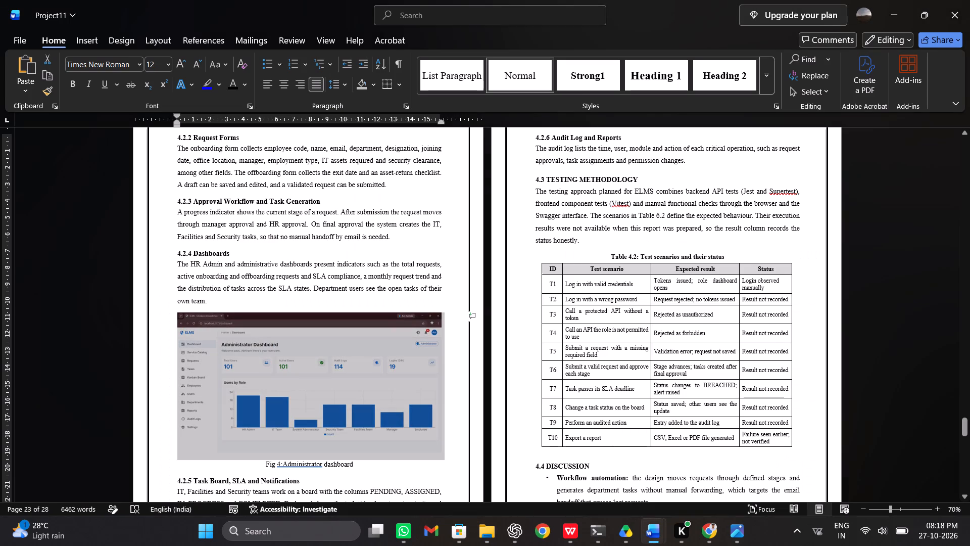
pyautogui.click(391, 184)
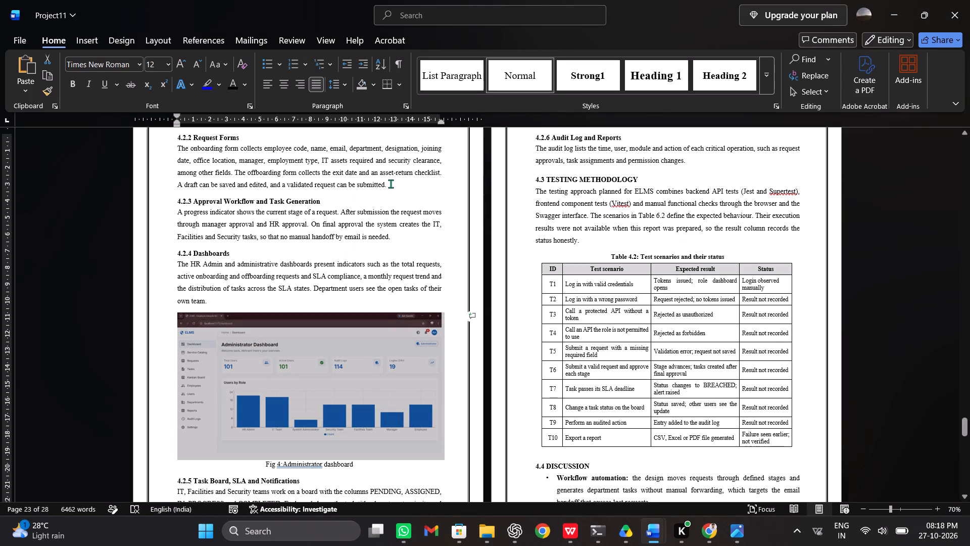
pyautogui.press('Return')
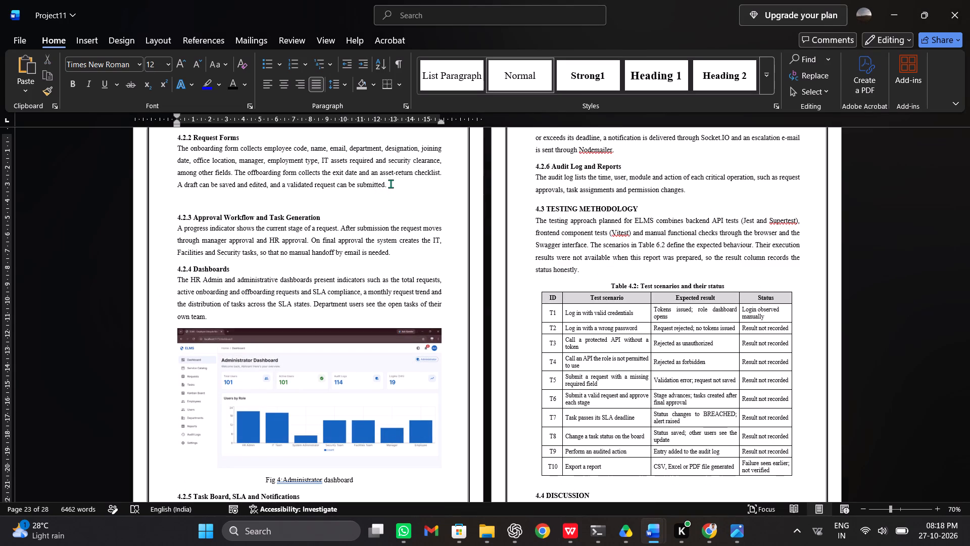
pyautogui.hotkey('ctrl', 'v')
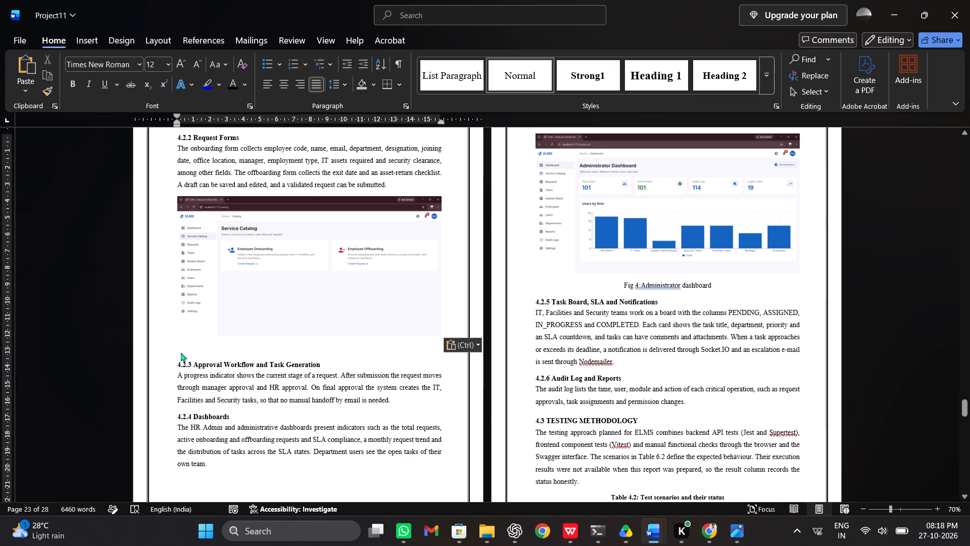
# Add the caption "Fig 2: employee onboarding and offboarding details" below the Service Catalog image.
pyautogui.write('fig')
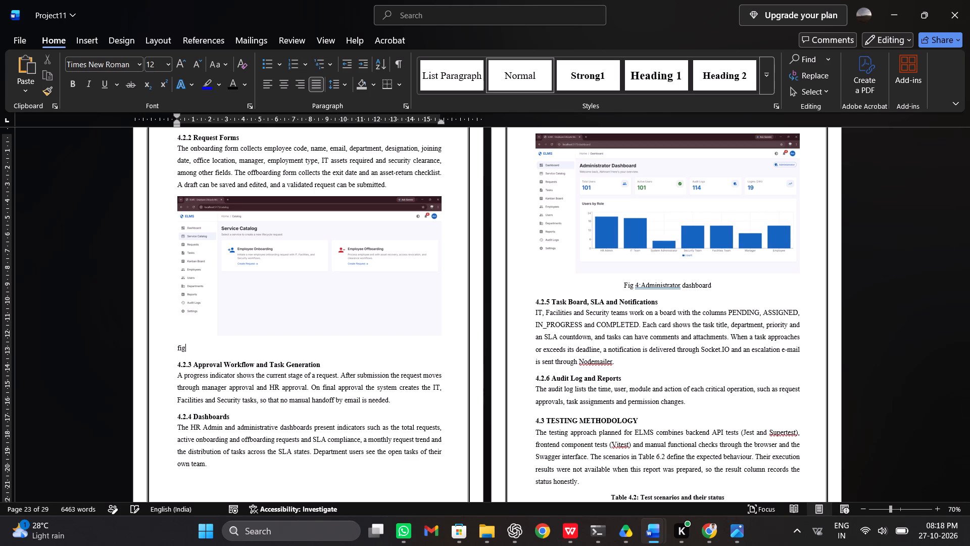
pyautogui.press('space')
pyautogui.write('2:')
pyautogui.write('employee on')
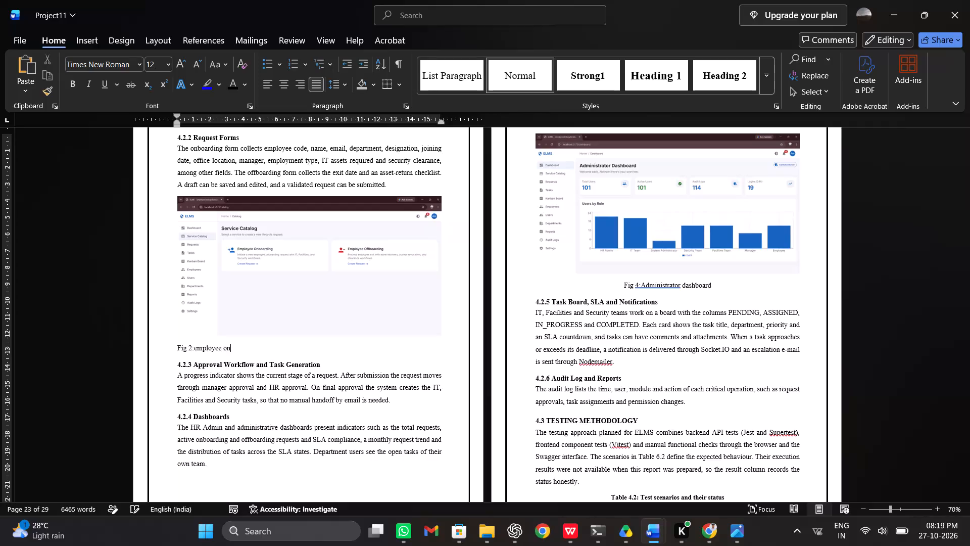
# Complete the Fig 2 caption below the Service Catalog image so it ends with "employee onboarding and offboarding details".
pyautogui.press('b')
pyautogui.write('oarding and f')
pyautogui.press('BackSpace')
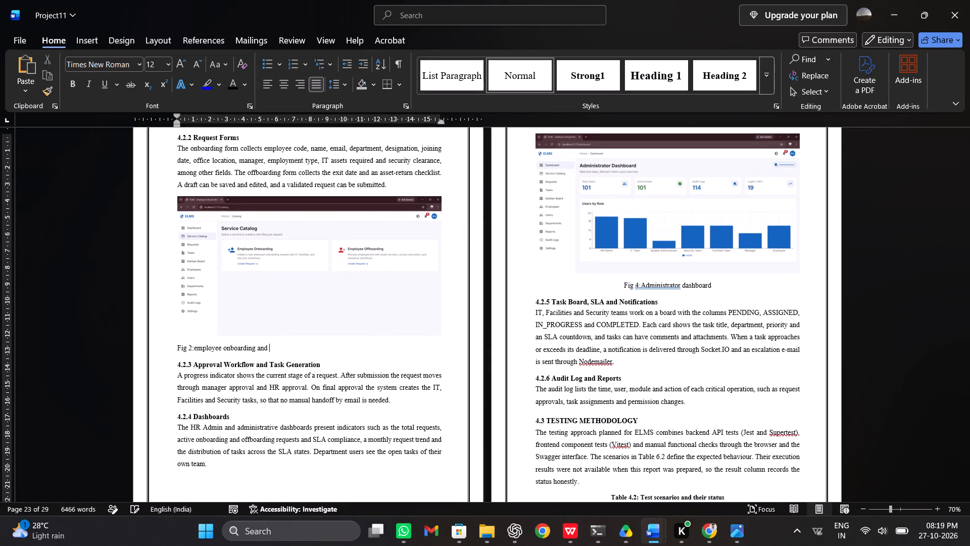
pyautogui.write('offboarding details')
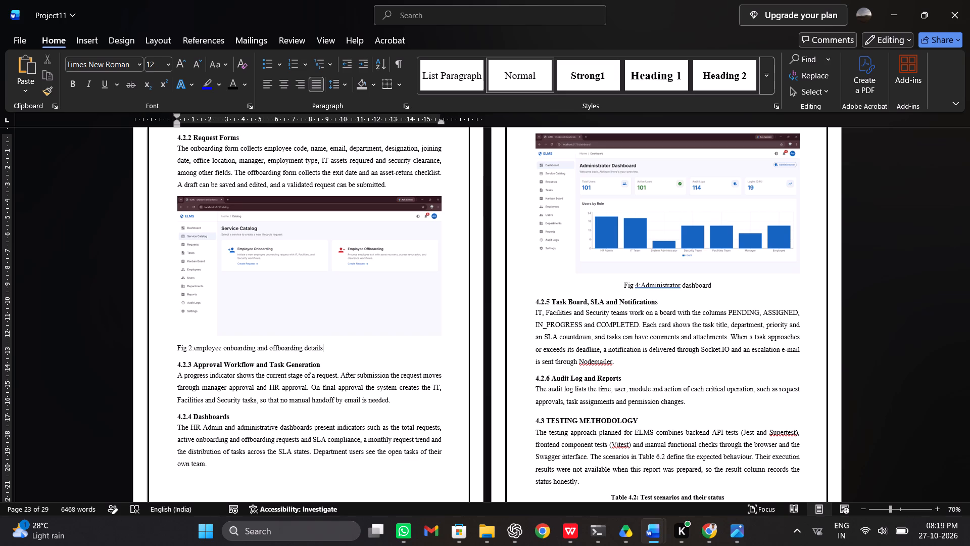
# Insert a space after "Fig 2:" in the Service Catalog image's caption.
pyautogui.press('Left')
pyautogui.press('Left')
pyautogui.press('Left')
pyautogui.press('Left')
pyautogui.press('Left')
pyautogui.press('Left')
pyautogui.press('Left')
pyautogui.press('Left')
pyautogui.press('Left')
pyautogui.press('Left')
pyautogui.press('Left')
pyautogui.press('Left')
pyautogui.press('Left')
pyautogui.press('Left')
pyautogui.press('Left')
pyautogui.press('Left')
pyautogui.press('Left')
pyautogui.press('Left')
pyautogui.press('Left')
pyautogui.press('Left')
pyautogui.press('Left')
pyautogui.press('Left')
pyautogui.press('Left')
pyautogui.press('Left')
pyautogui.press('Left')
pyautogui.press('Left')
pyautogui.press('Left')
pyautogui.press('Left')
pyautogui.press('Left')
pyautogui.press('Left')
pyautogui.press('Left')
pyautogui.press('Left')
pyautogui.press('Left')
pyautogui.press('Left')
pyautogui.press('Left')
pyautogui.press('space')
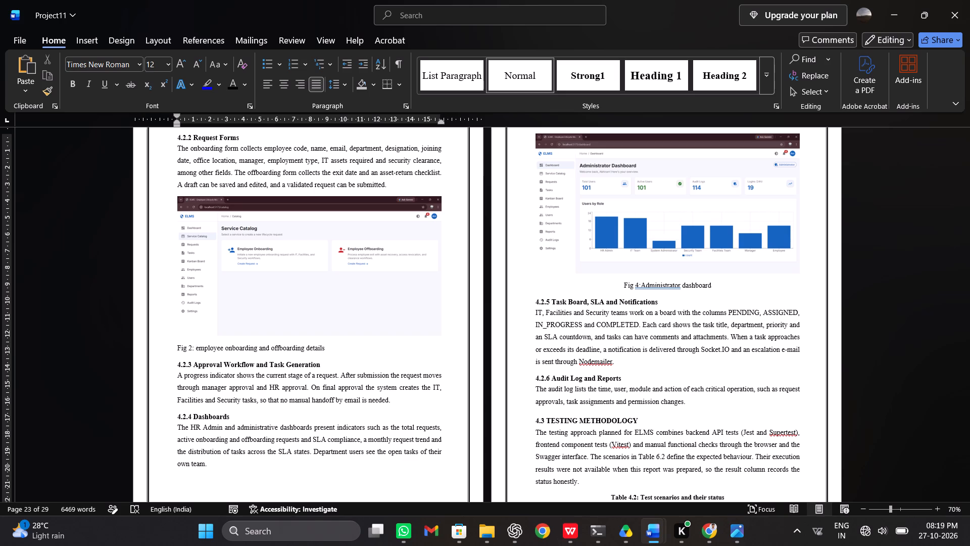
# Centre the Fig 2 caption beneath the Service Catalog image.
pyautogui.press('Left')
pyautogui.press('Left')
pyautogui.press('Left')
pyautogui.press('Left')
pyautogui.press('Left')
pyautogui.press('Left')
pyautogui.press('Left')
pyautogui.click(285, 85)
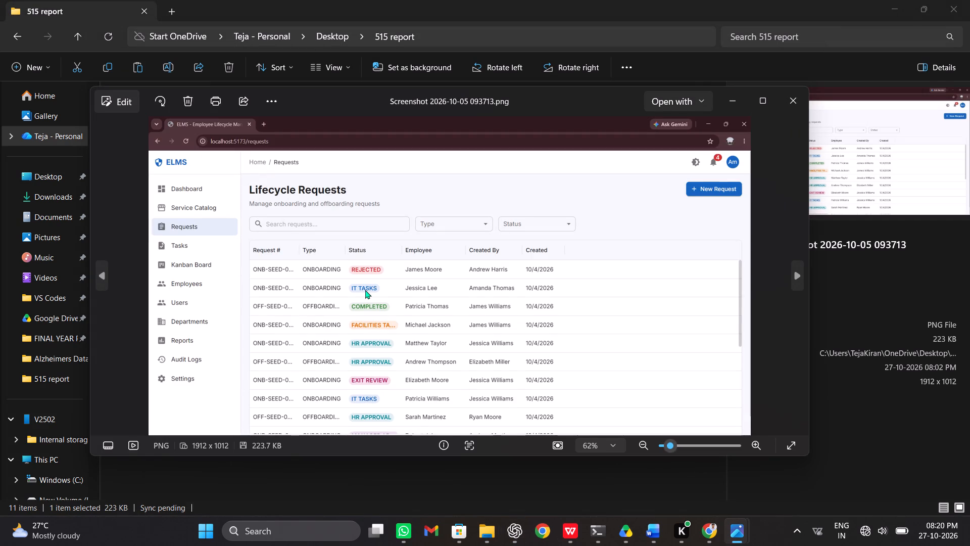
pyautogui.hotkey('ctrl', 'c')
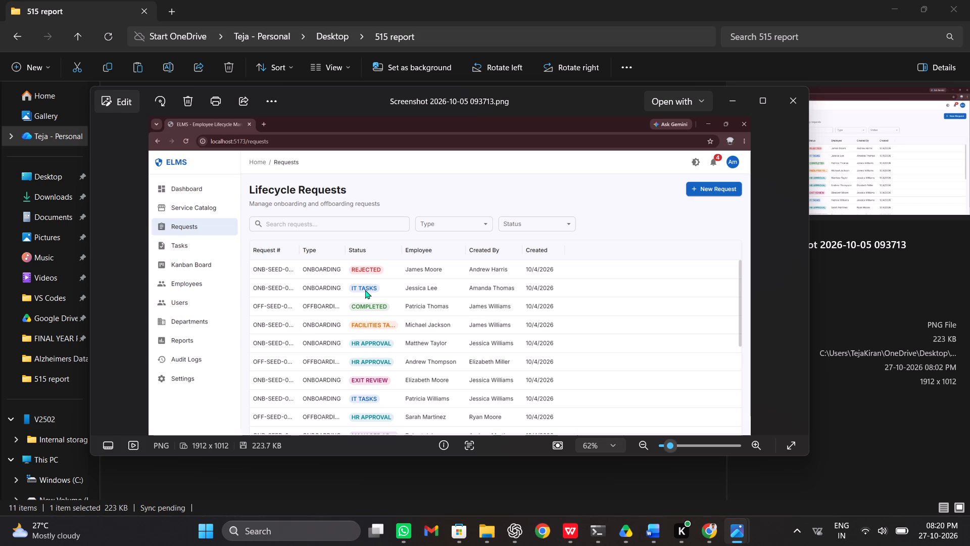
pyautogui.hotkey('alt', 'Tab')
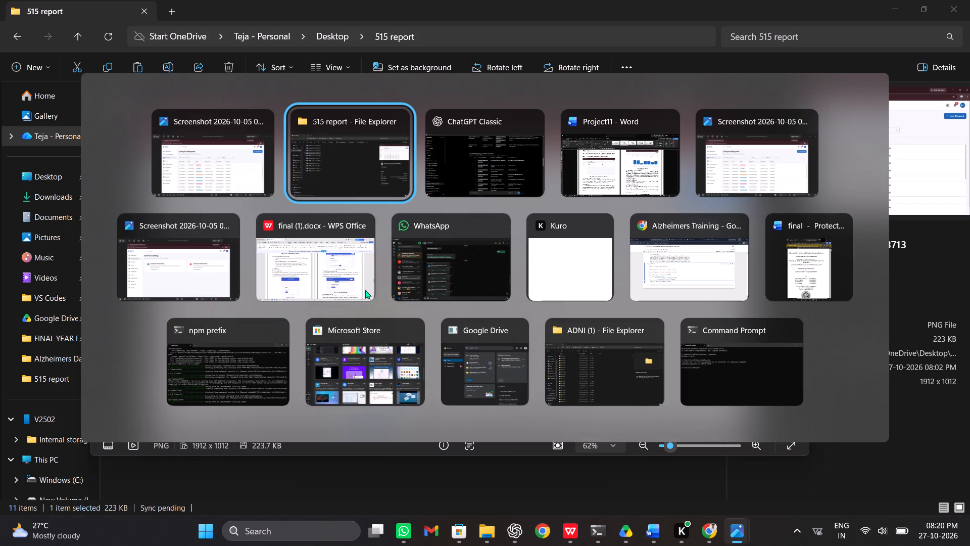
pyautogui.hotkey('alt', 'Tab')
pyautogui.hotkey('alt', 'Tab')
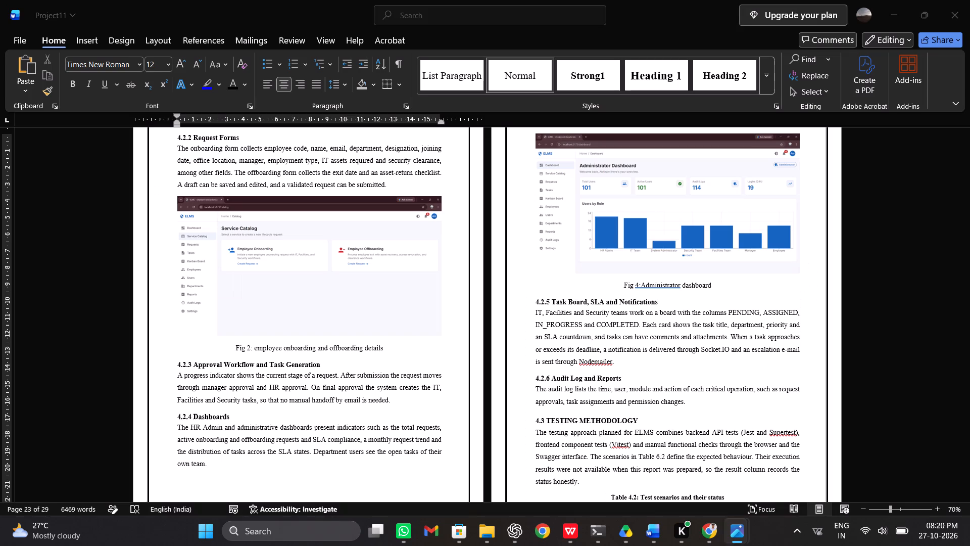
pyautogui.click(398, 401)
pyautogui.press('Return')
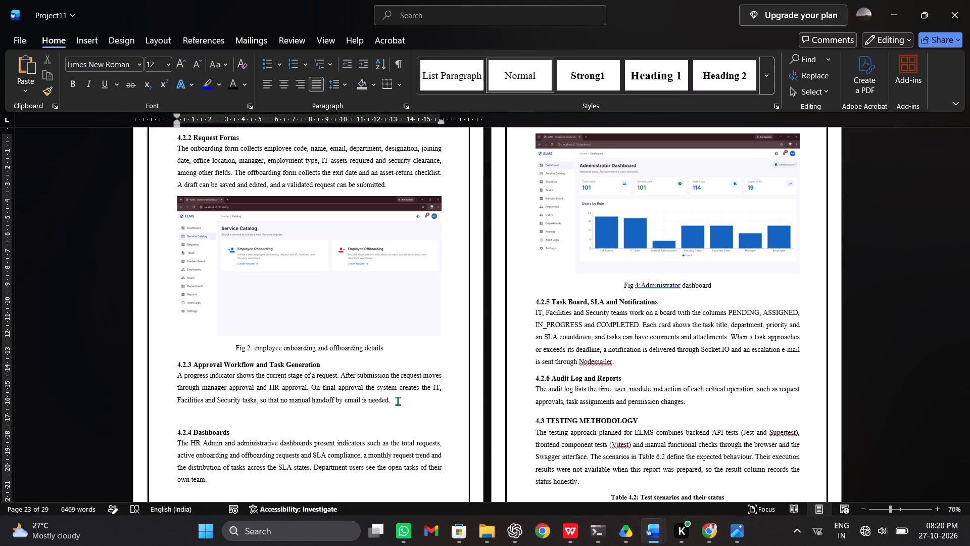
pyautogui.hotkey('ctrl', 'v')
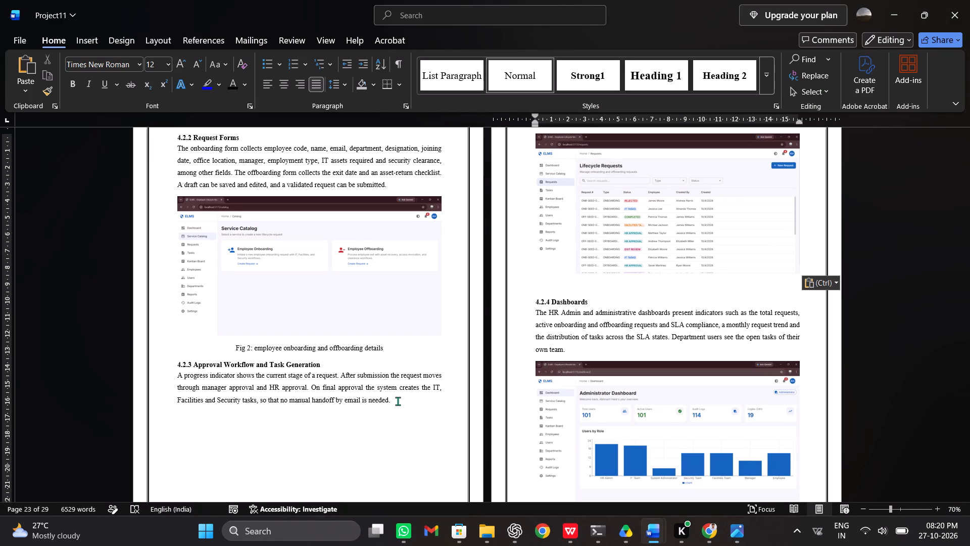
# Reduce the height of the Lifecycle Requests image so it fits on the same page as its 4.2.3 paragraph.
pyautogui.hscroll(1, 398, 401)
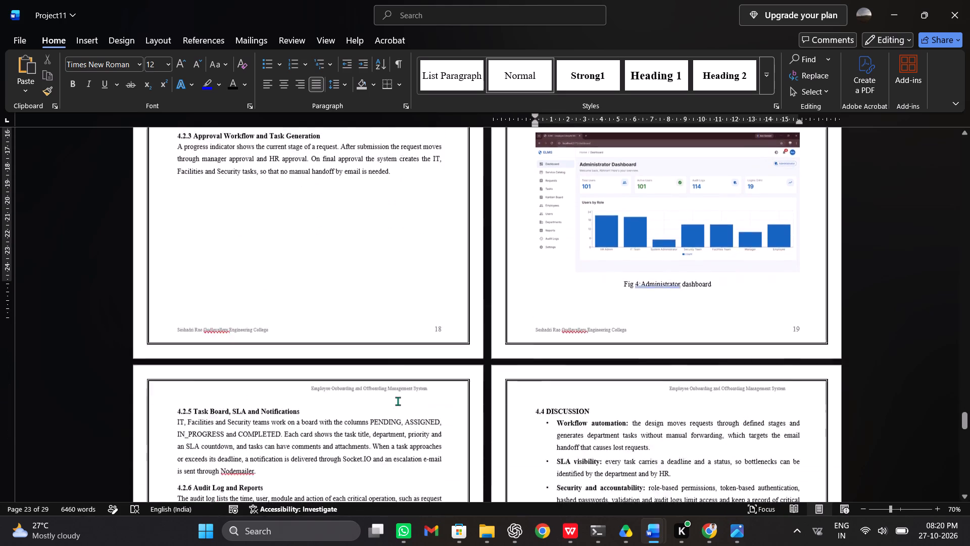
pyautogui.hscroll(1, 398, 401)
pyautogui.scroll(-6, 398, 401)
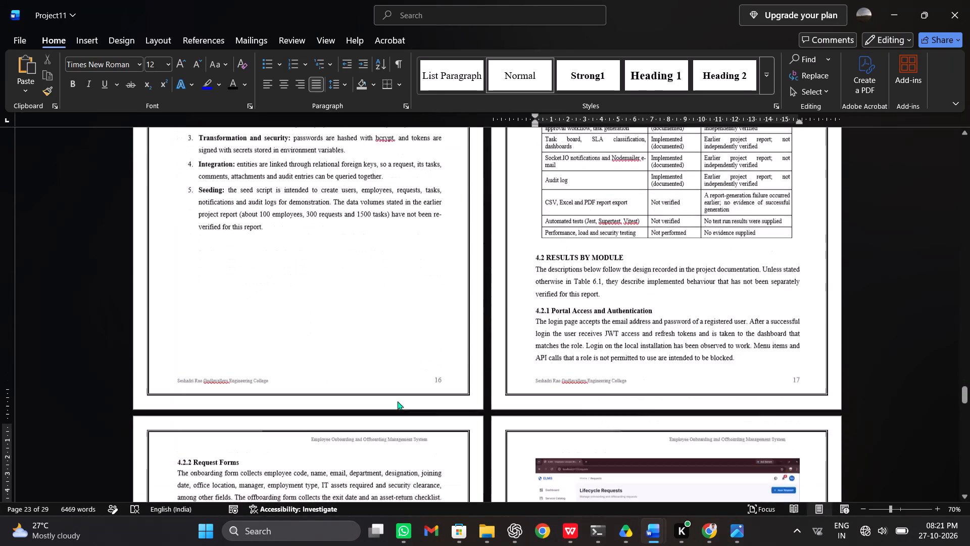
pyautogui.hscroll(2, 398, 401)
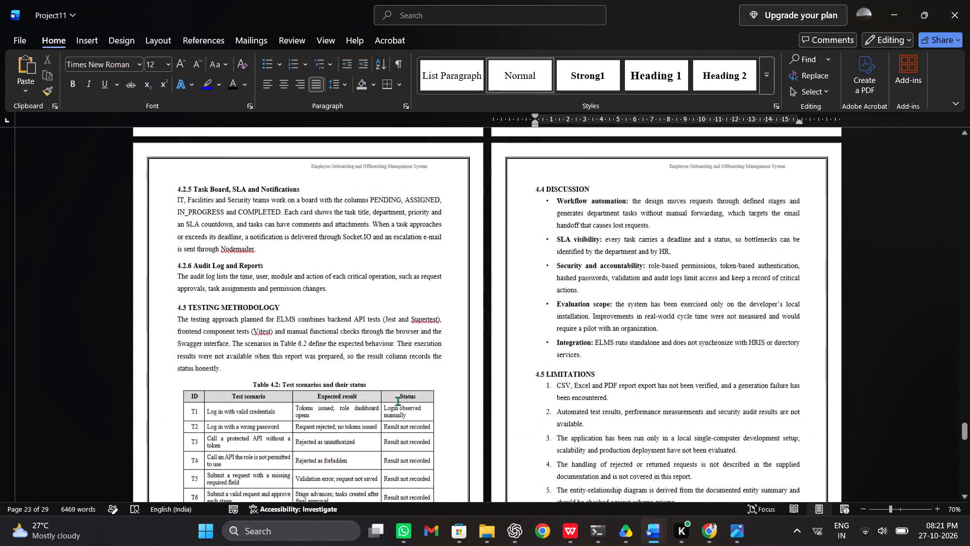
pyautogui.hscroll(1, 398, 401)
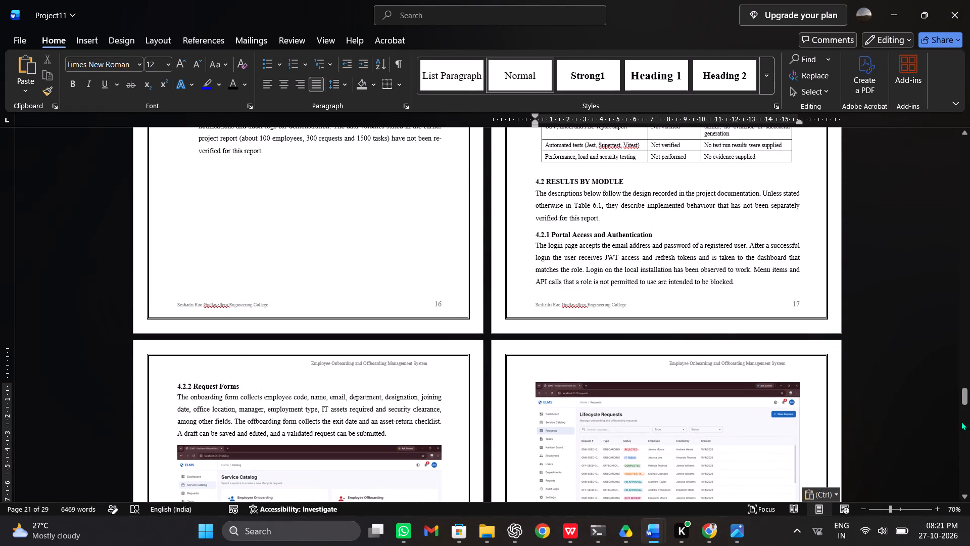
pyautogui.moveTo(964, 398); pyautogui.dragTo(966, 403)
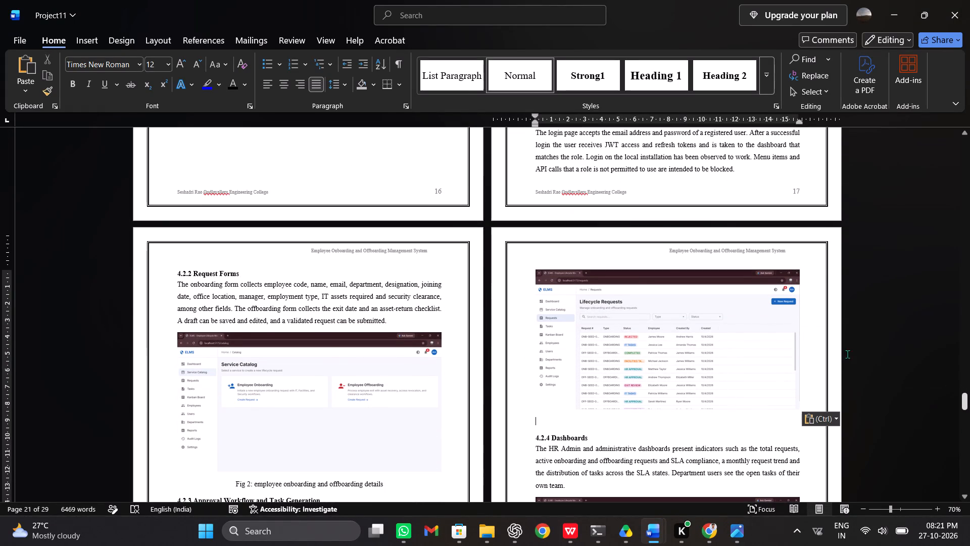
pyautogui.click(763, 330)
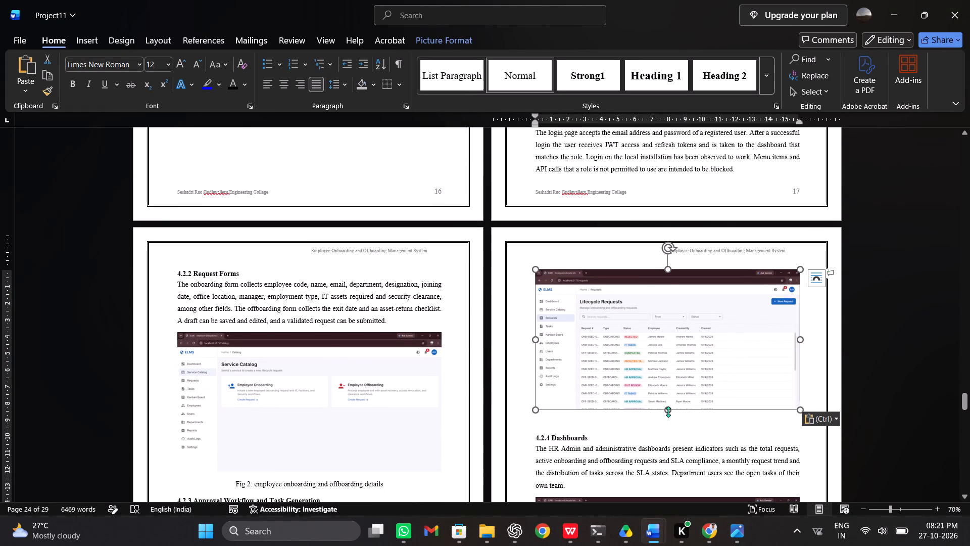
pyautogui.click(668, 412)
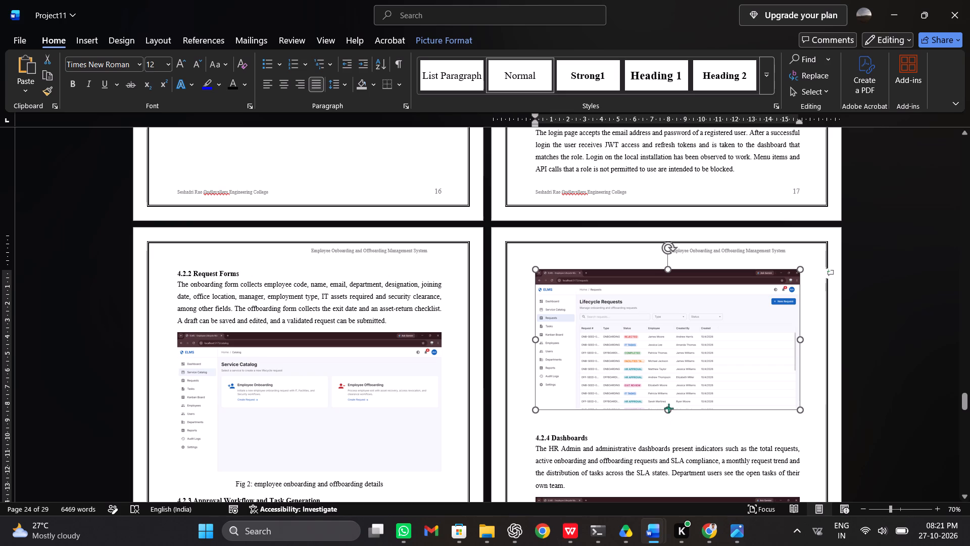
pyautogui.click(667, 411)
pyautogui.moveTo(667, 411); pyautogui.dragTo(667, 399)
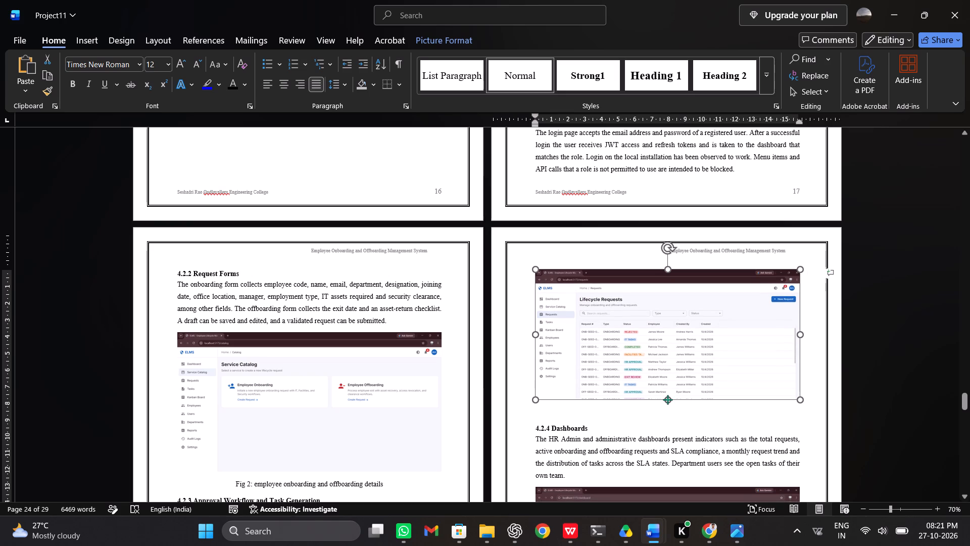
pyautogui.moveTo(667, 399); pyautogui.dragTo(667, 399)
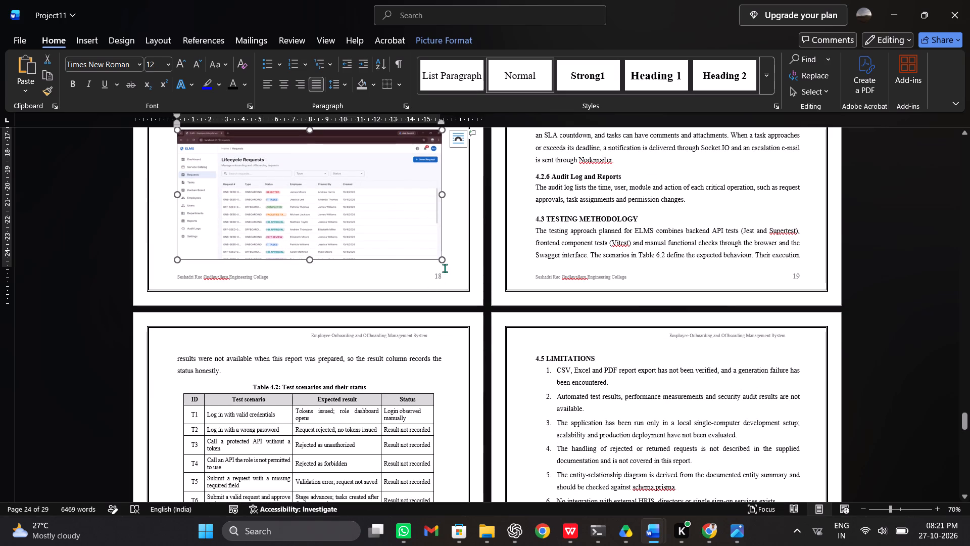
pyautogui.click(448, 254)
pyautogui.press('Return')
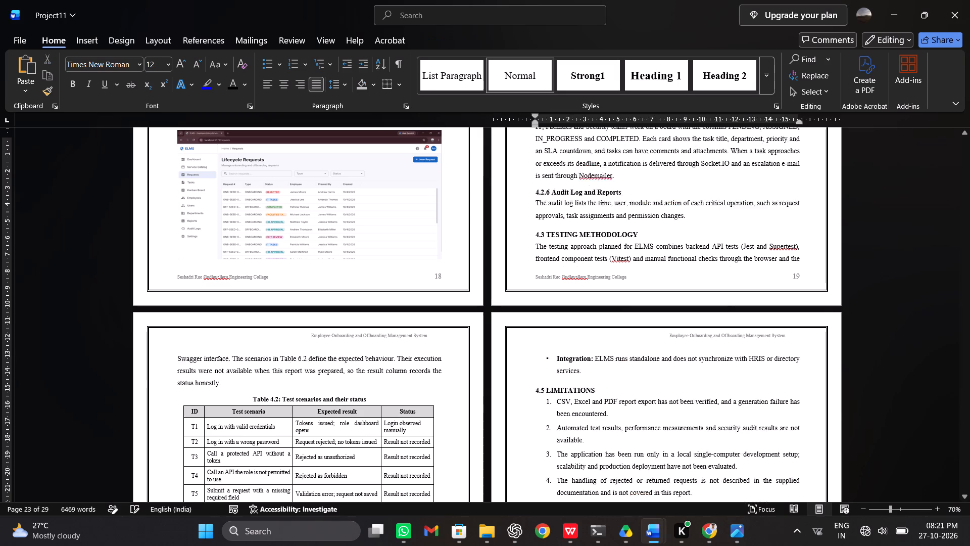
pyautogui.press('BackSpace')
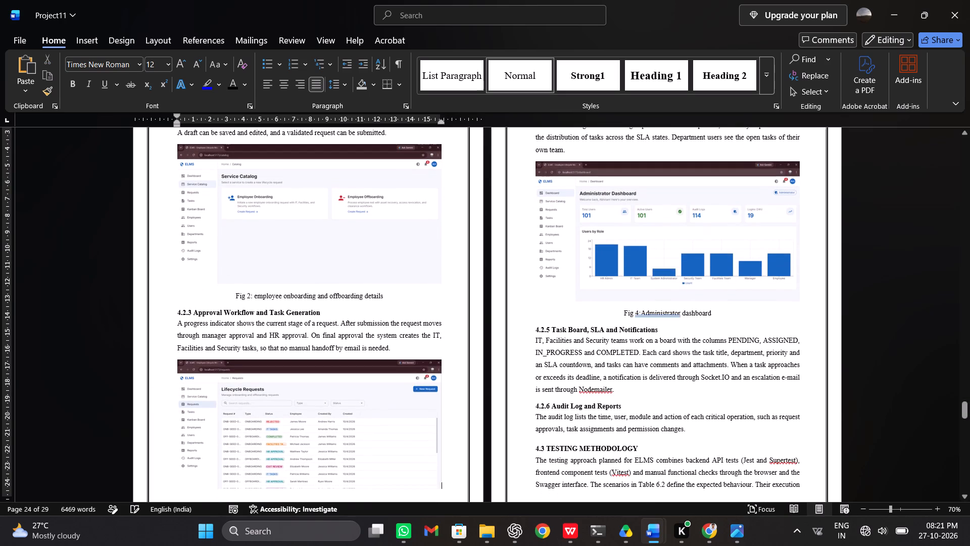
# Slightly reduce the height of the Service Catalog image in 4.2.2 to free space on the page.
pyautogui.click(327, 278)
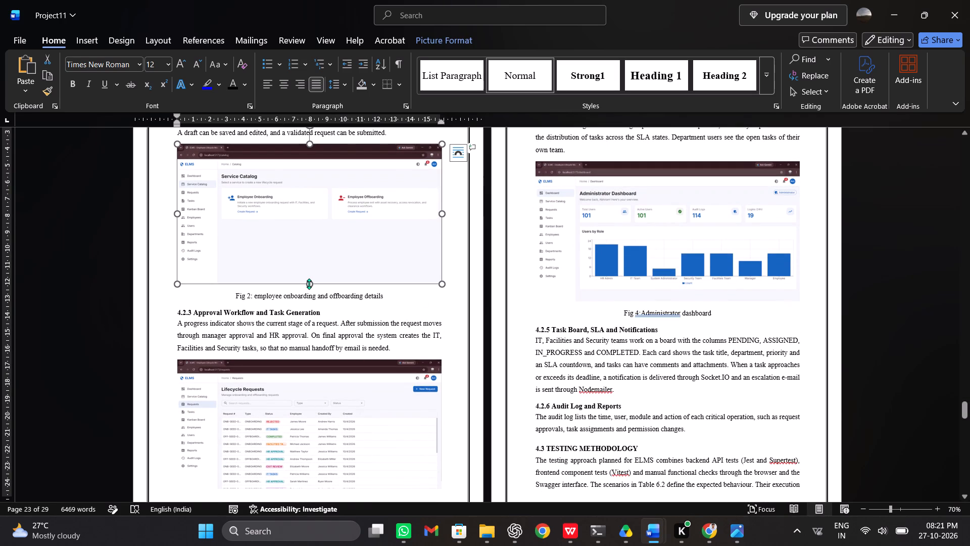
pyautogui.moveTo(309, 284); pyautogui.dragTo(309, 276)
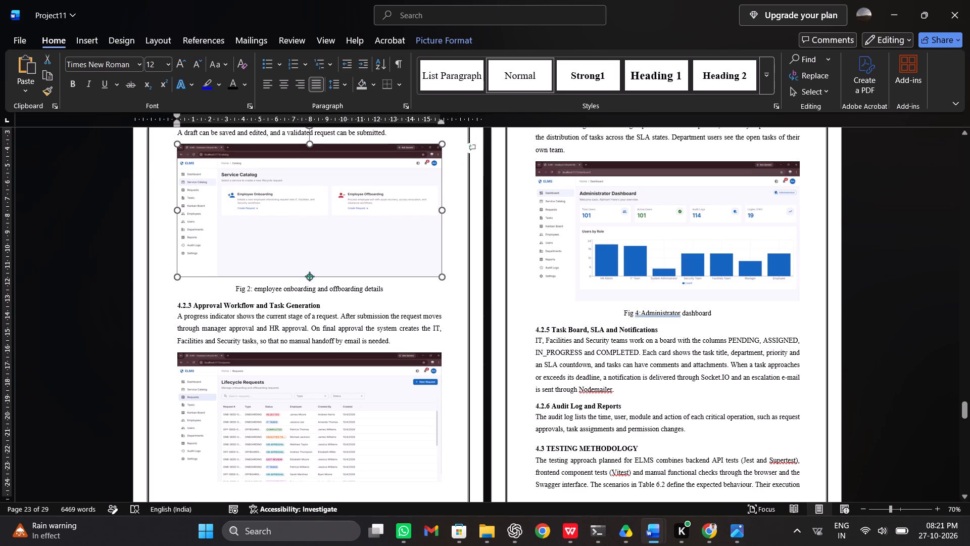
pyautogui.moveTo(309, 276); pyautogui.dragTo(309, 275)
# Add the caption "Fig 3: Task generation" on the line below the Lifecycle Requests image in section 4.2.3.
pyautogui.scroll(-1, 304, 375)
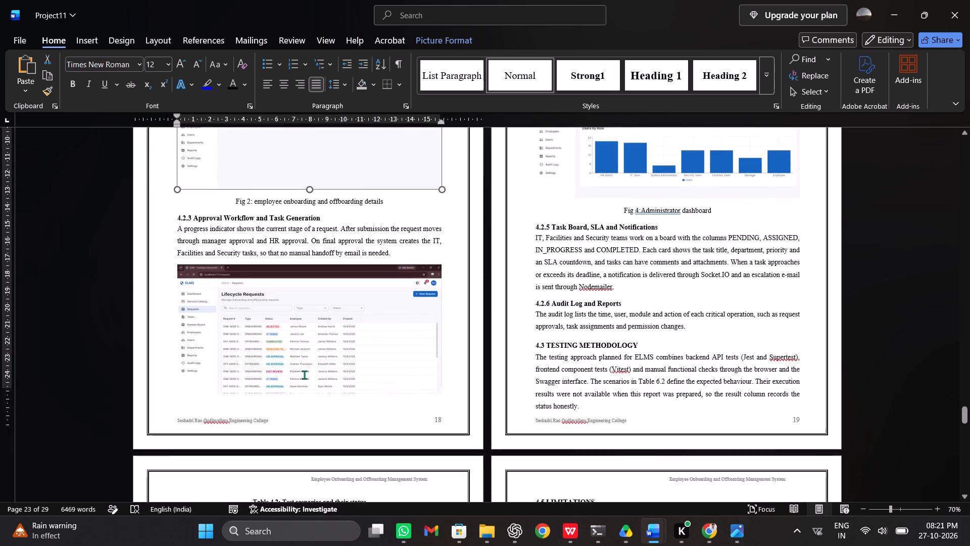
pyautogui.scroll(-2, 304, 375)
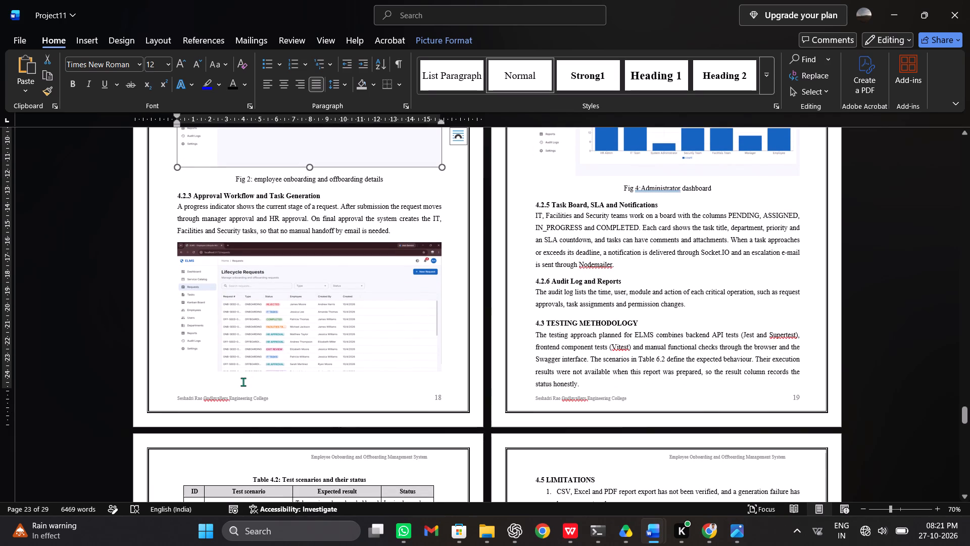
pyautogui.click(243, 382)
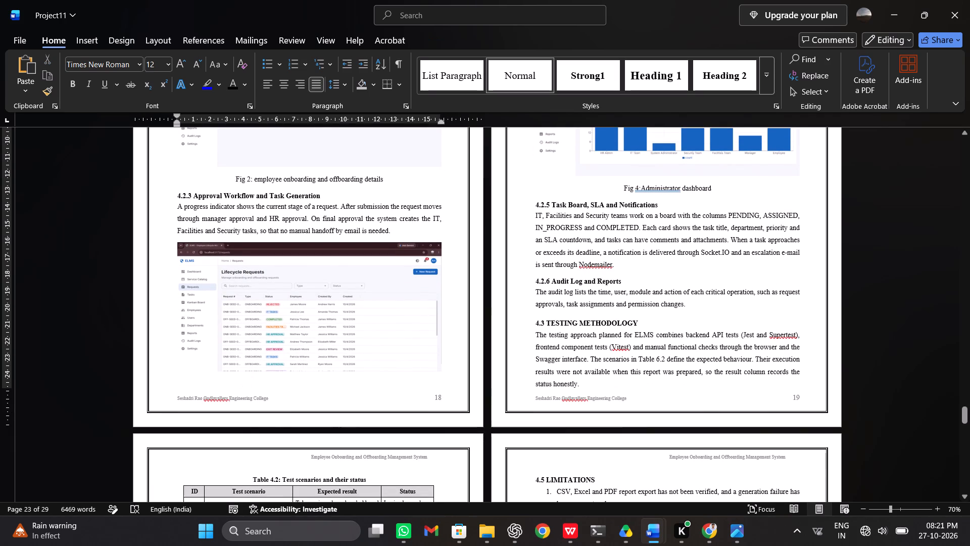
pyautogui.press('Up')
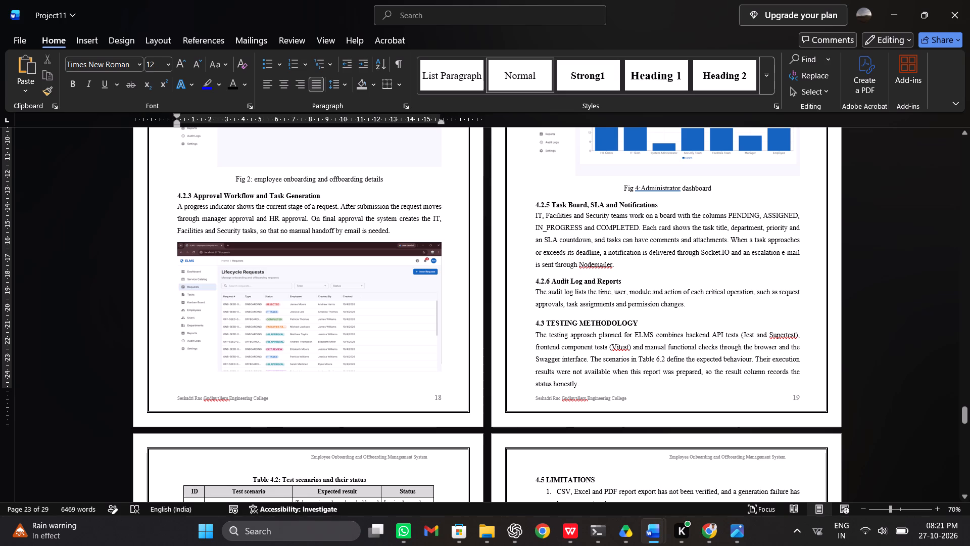
pyautogui.press('s')
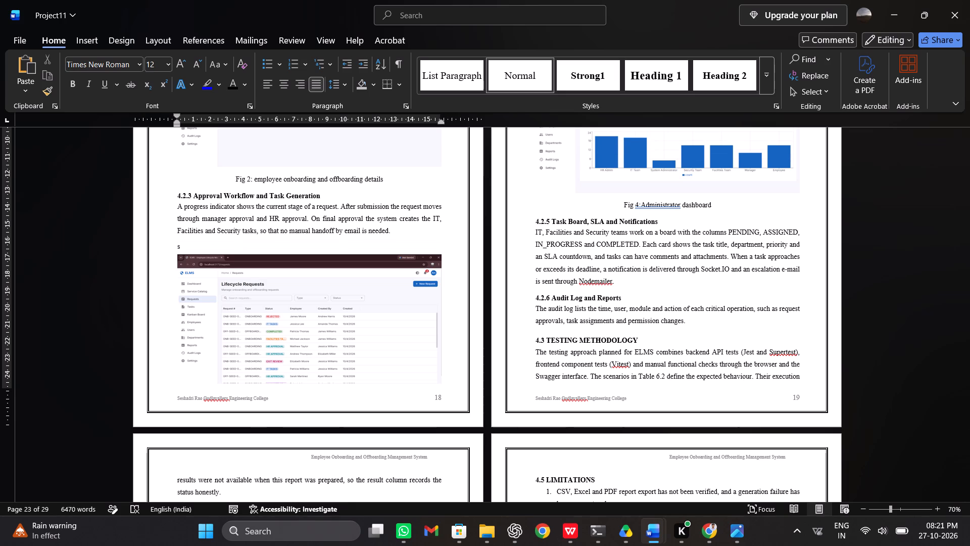
pyautogui.press('BackSpace')
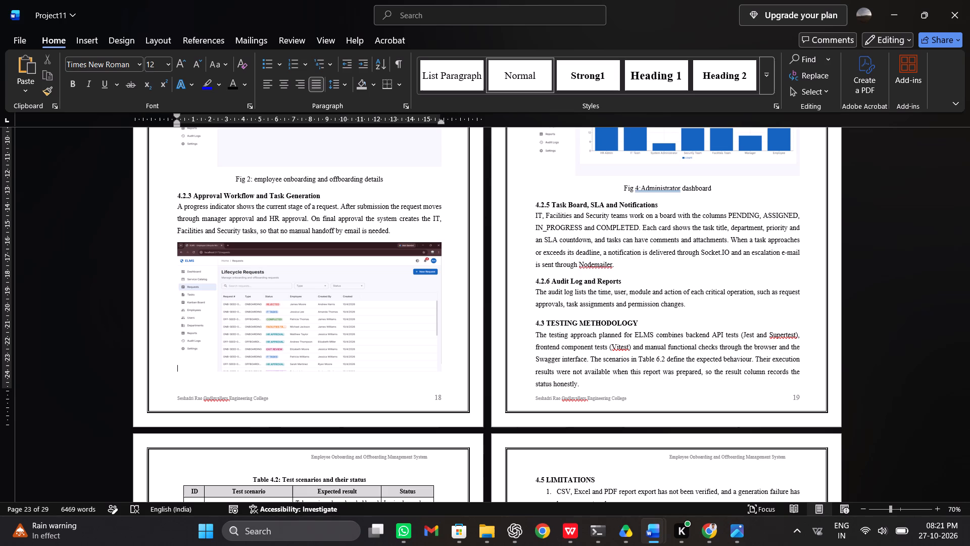
pyautogui.press('Down')
pyautogui.press('s')
pyautogui.press('BackSpace')
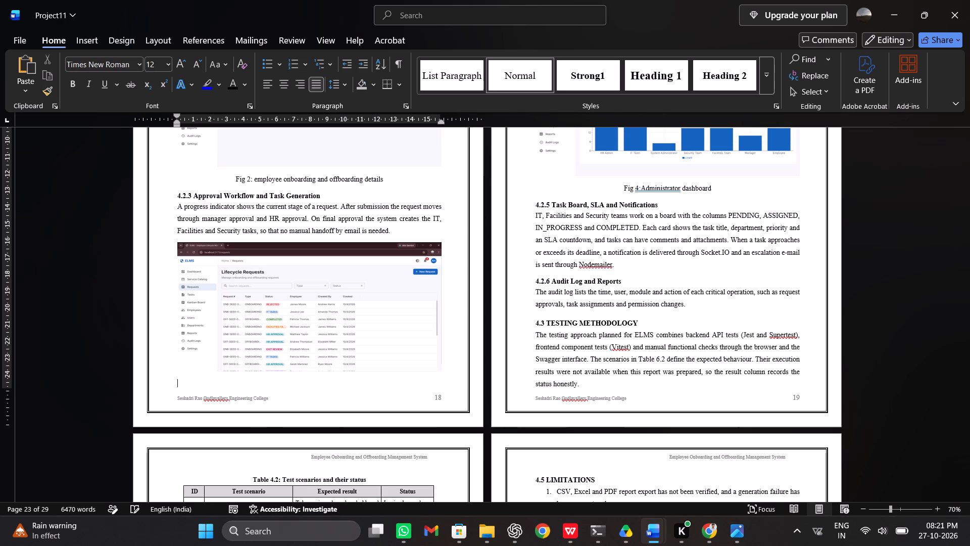
pyautogui.write('fid')
pyautogui.press('BackSpace')
pyautogui.write('g')
pyautogui.press('space')
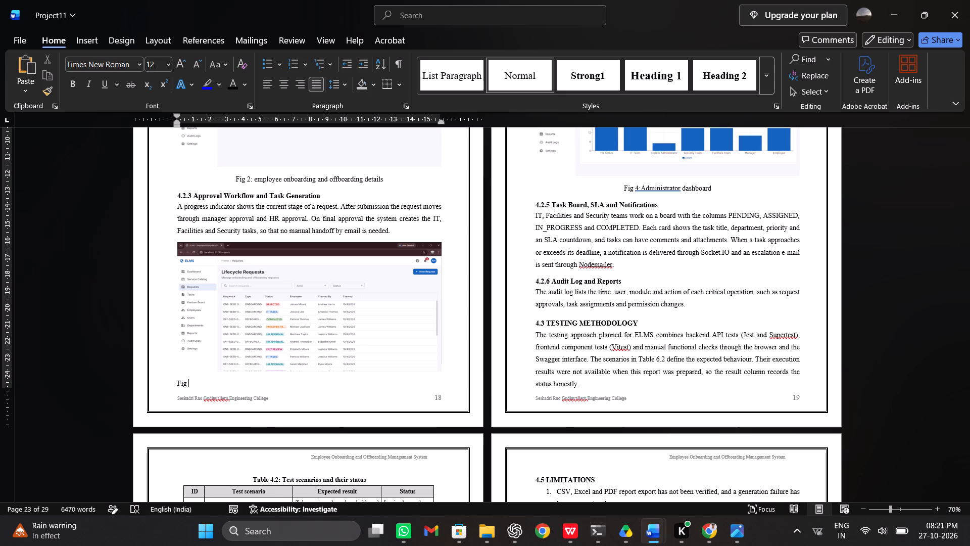
pyautogui.write('3:')
pyautogui.press('space')
pyautogui.hotkey('shift', 't')
pyautogui.write('ask generation')
# Remove the space after the colon in the Fig 3 caption so it reads "Fig 3:Task generation".
pyautogui.press('Left')
pyautogui.press('Left')
pyautogui.press('Left')
pyautogui.press('Left')
pyautogui.press('Left')
pyautogui.press('Left')
pyautogui.press('Left')
pyautogui.press('Left')
pyautogui.press('Left')
pyautogui.press('Left')
pyautogui.press('Left')
pyautogui.press('Left')
pyautogui.press('Left')
pyautogui.press('Left')
pyautogui.press('Left')
pyautogui.press('Left')
pyautogui.press('Left')
pyautogui.press('Left')
pyautogui.press('Right')
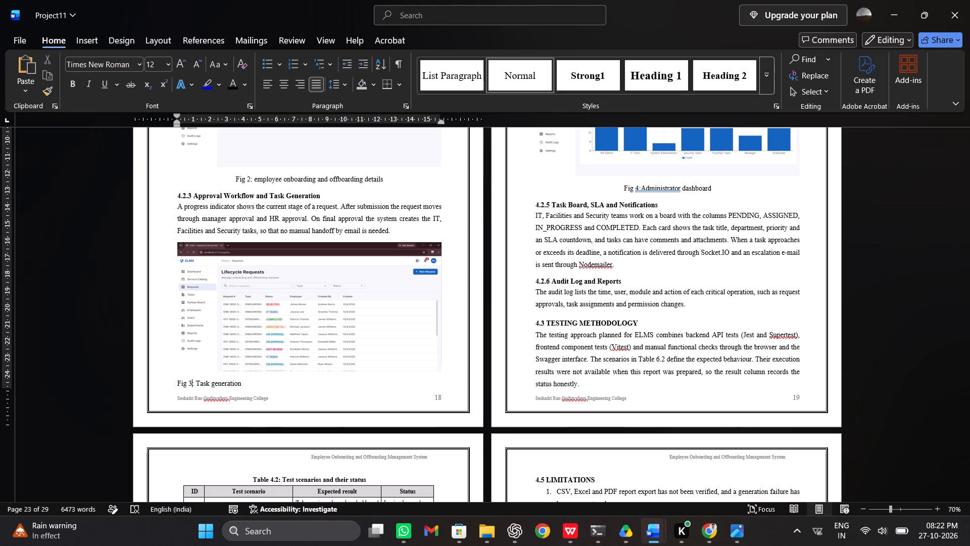
pyautogui.press('Right')
pyautogui.press('Right')
pyautogui.press('BackSpace')
# Centre the Fig 3 caption beneath the Lifecycle Requests image.
pyautogui.press('Left')
pyautogui.press('Left')
pyautogui.press('Left')
pyautogui.press('Left')
pyautogui.press('Left')
pyautogui.press('Left')
pyautogui.click(286, 83)
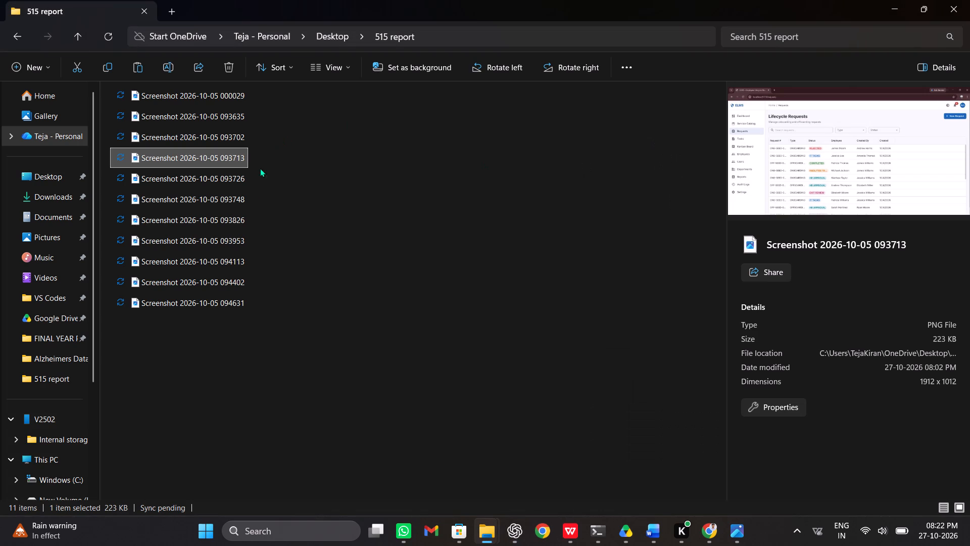
pyautogui.doubleClick(199, 181)
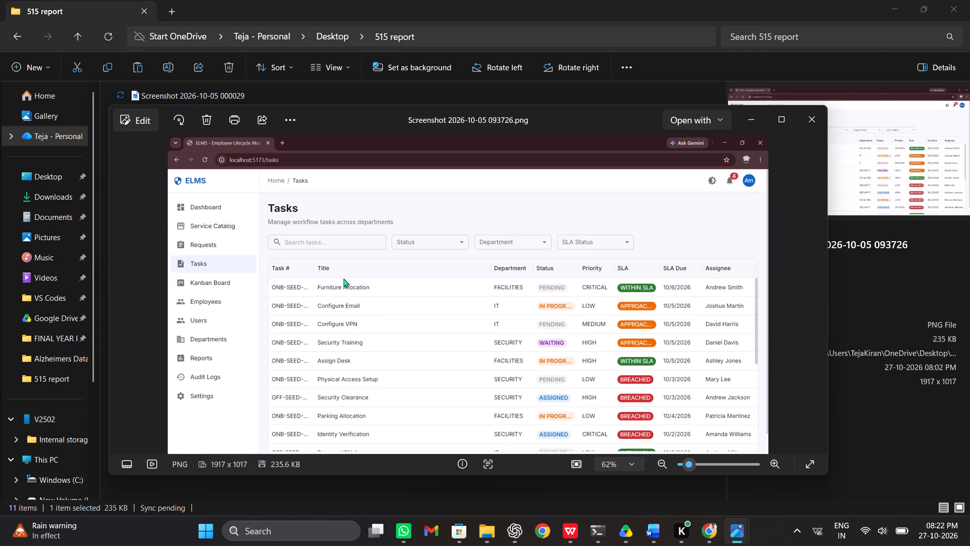
pyautogui.hotkey('alt', 'Tab')
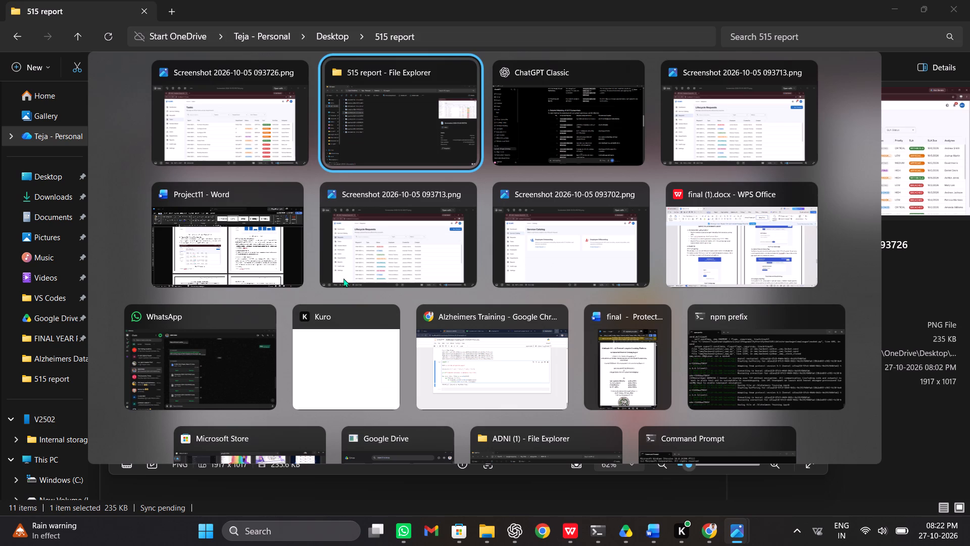
pyautogui.hotkey('alt', 'Tab')
pyautogui.hotkey('alt', 'Tab')
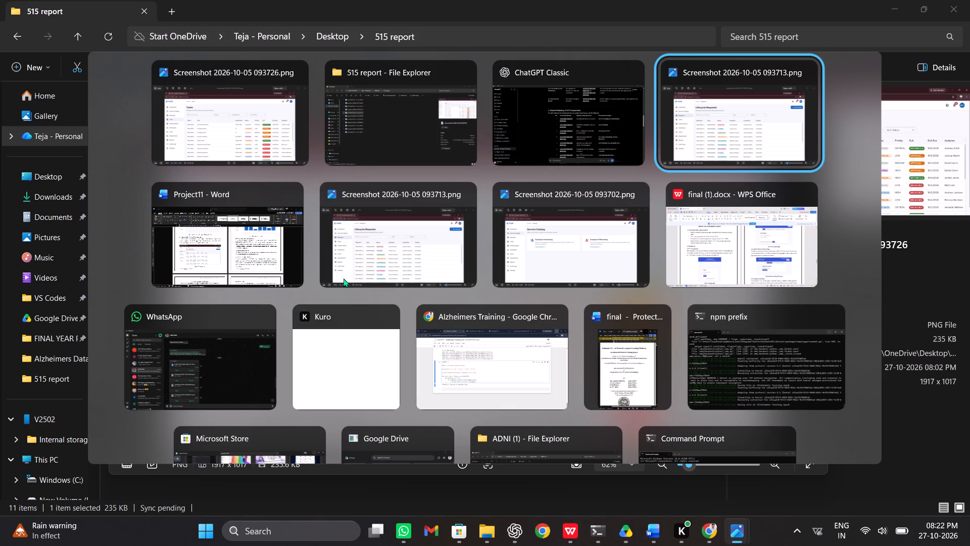
pyautogui.hotkey('alt', 'Tab')
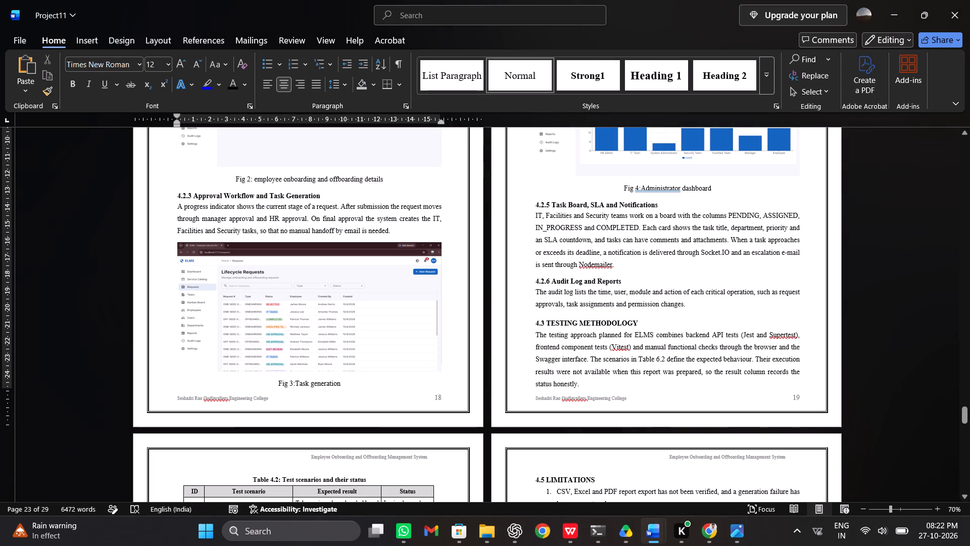
pyautogui.hotkey('alt', 'Tab')
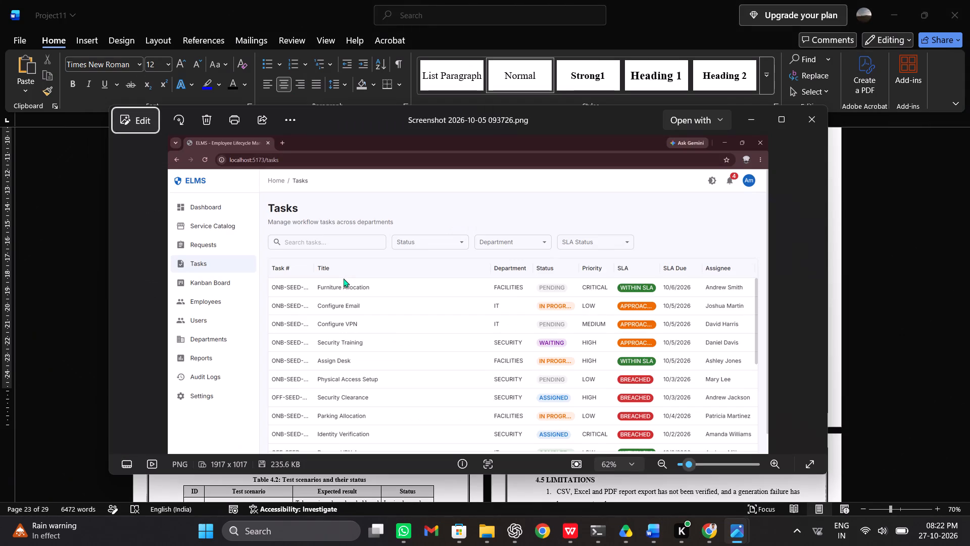
pyautogui.hotkey('alt', 'Tab')
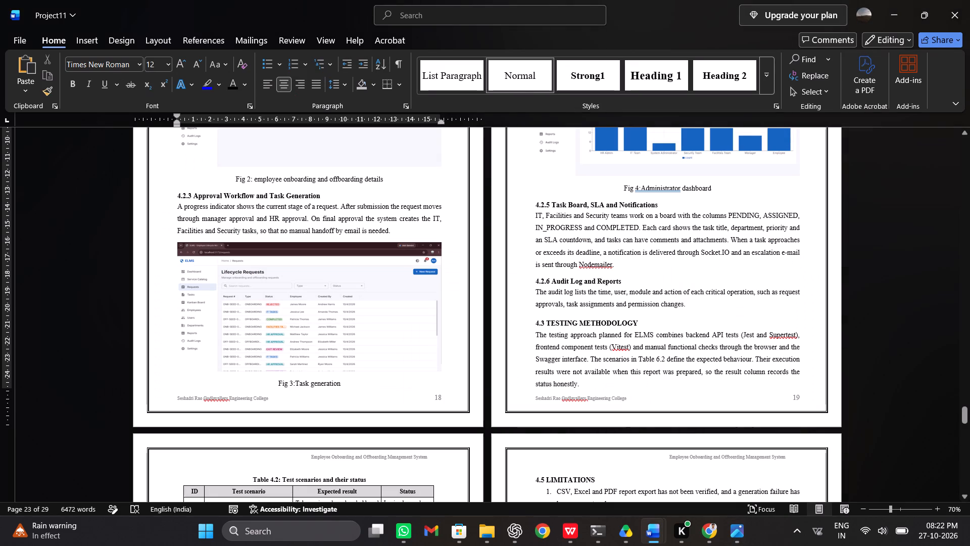
pyautogui.hotkey('alt', 'Tab')
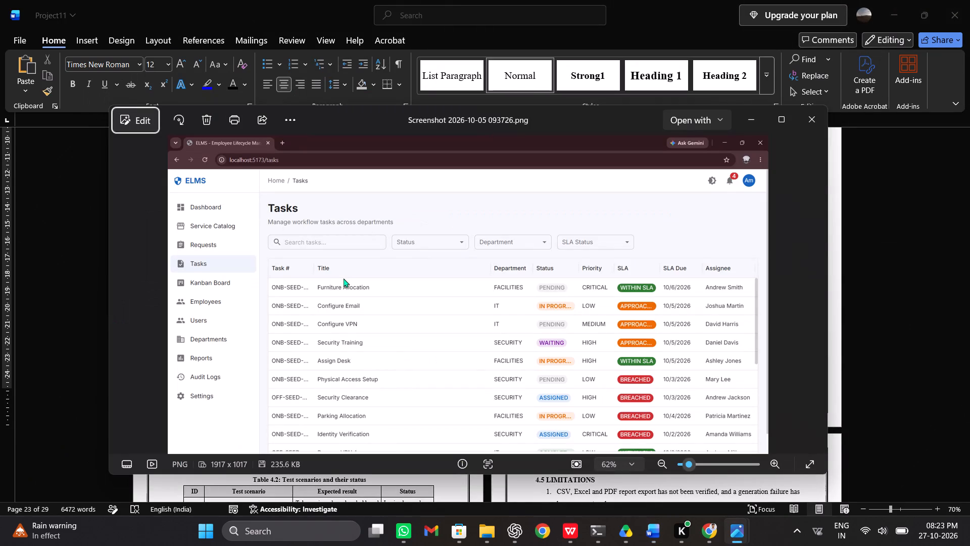
pyautogui.hotkey('alt', 'Tab')
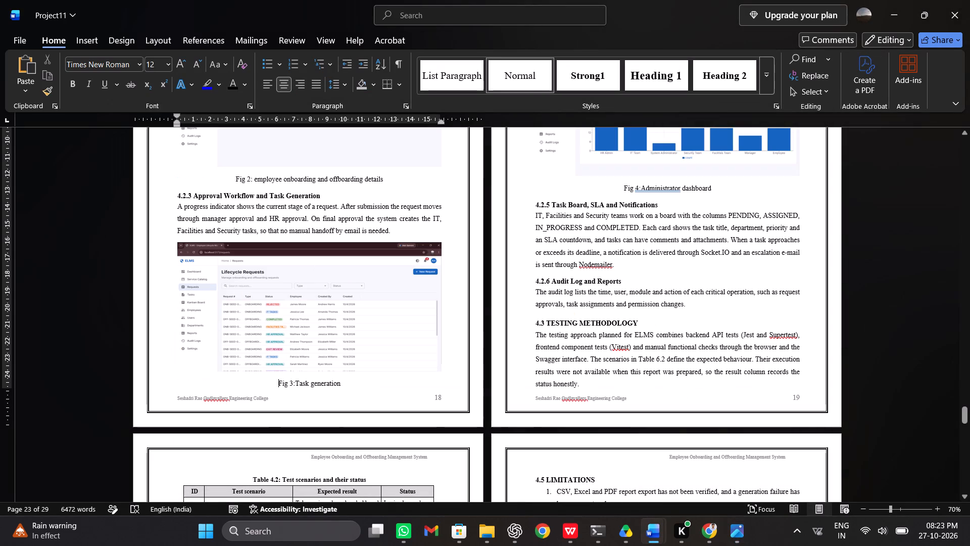
pyautogui.hotkey('alt', 'Tab')
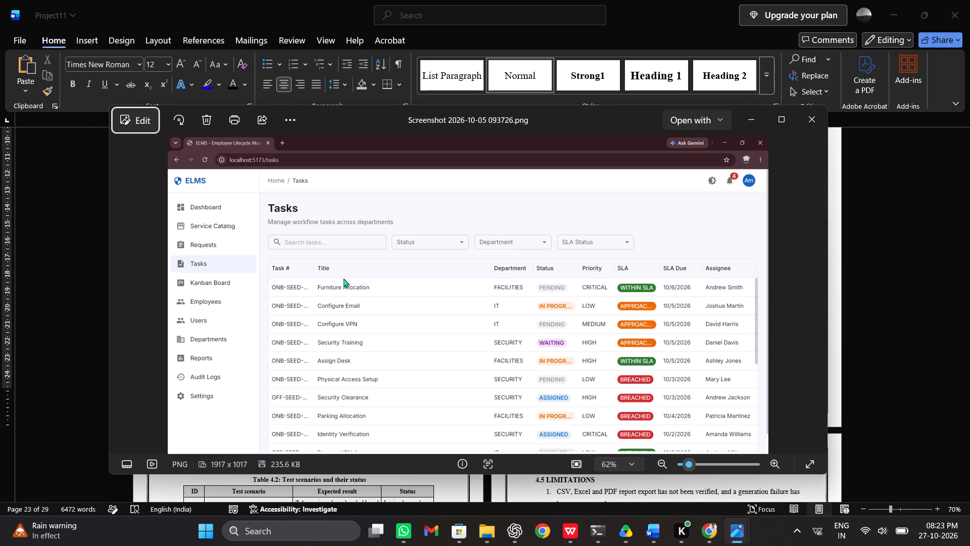
pyautogui.hotkey('alt', 'Tab')
pyautogui.hotkey('alt', 'Tab')
pyautogui.click(431, 294)
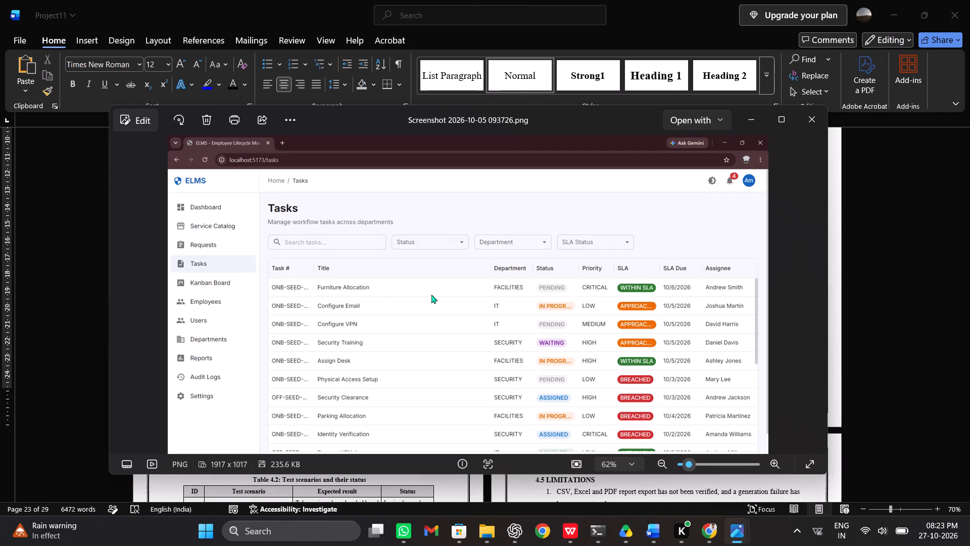
pyautogui.hotkey('ctrl', 'c')
pyautogui.hotkey('alt', 'Tab')
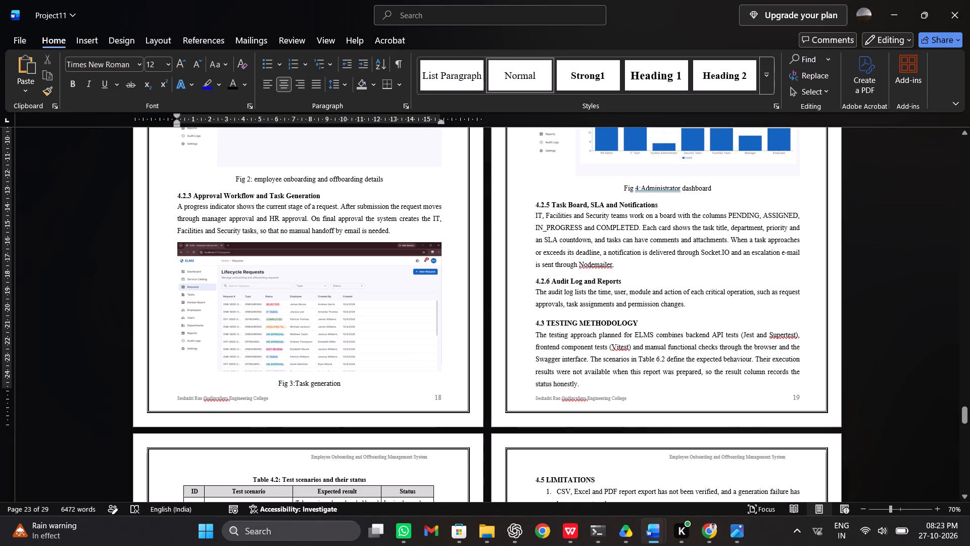
pyautogui.click(624, 261)
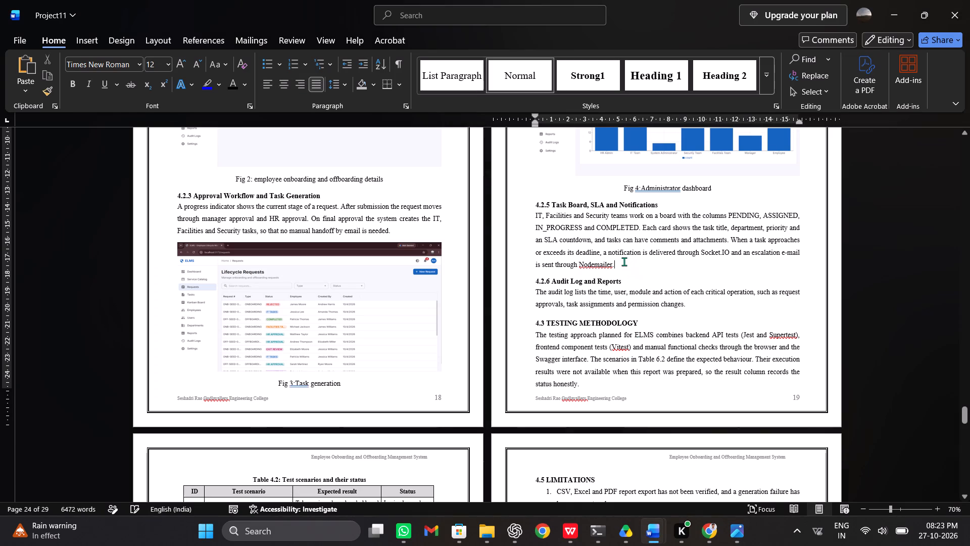
pyautogui.press('Return')
pyautogui.hotkey('ctrl', 'v')
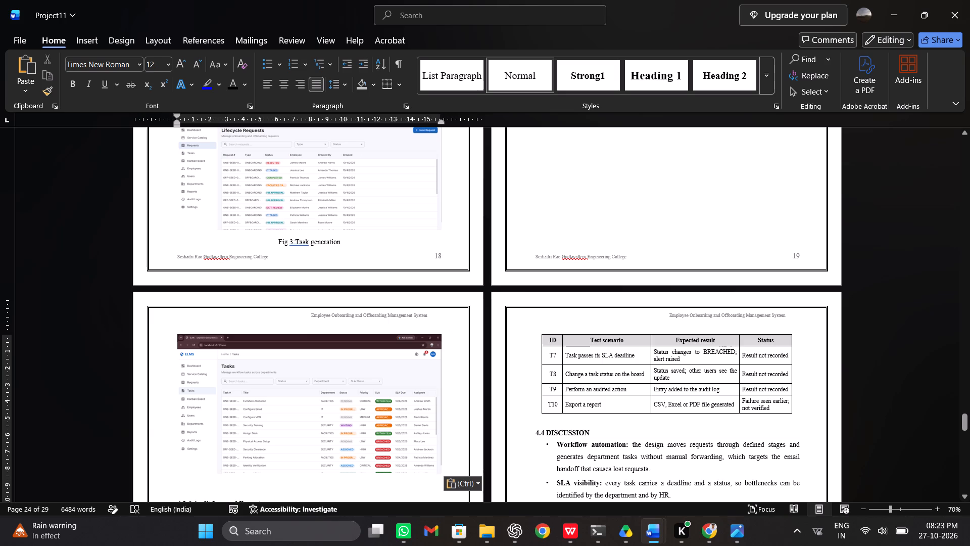
# Select the pasted Tasks screenshot and review its placement relative to the 4.2.5 paragraph and the captioned figures in sections 4.2.2 to 4.2.4.
pyautogui.click(360, 376)
pyautogui.scroll(1, 360, 376)
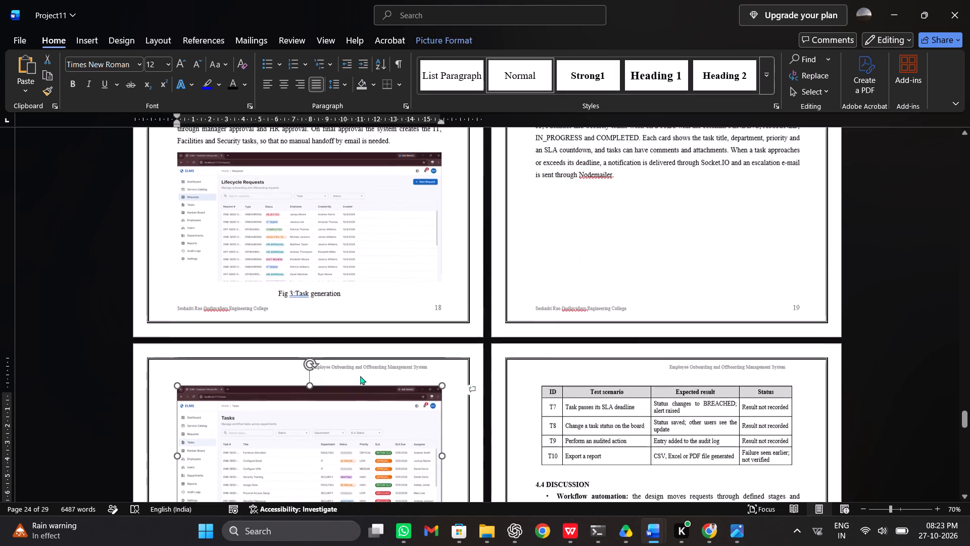
pyautogui.scroll(1, 360, 376)
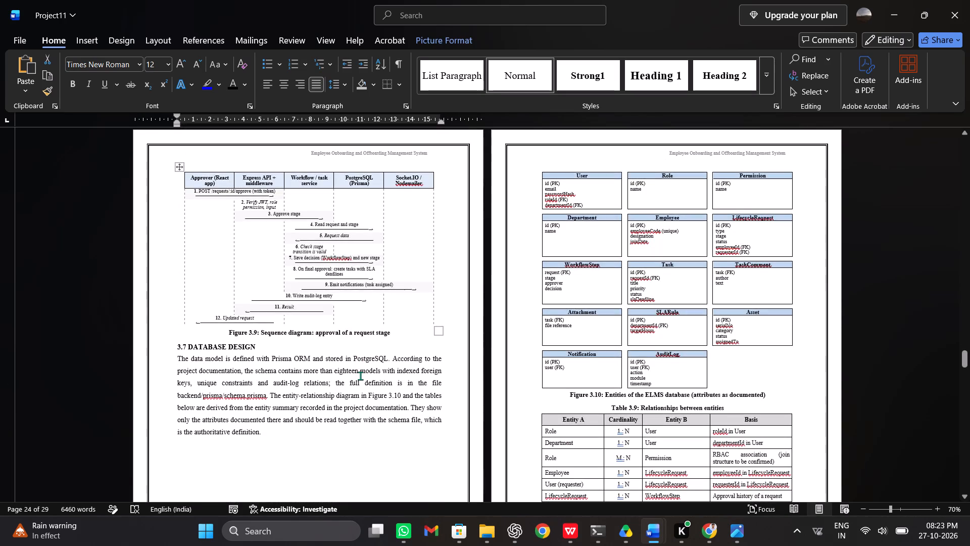
pyautogui.scroll(1, 360, 376)
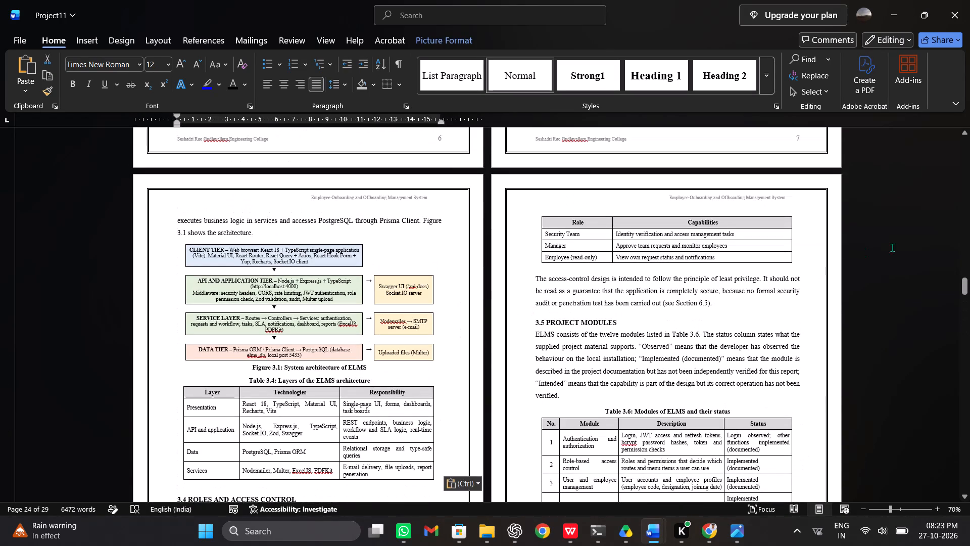
pyautogui.moveTo(963, 282); pyautogui.dragTo(964, 289)
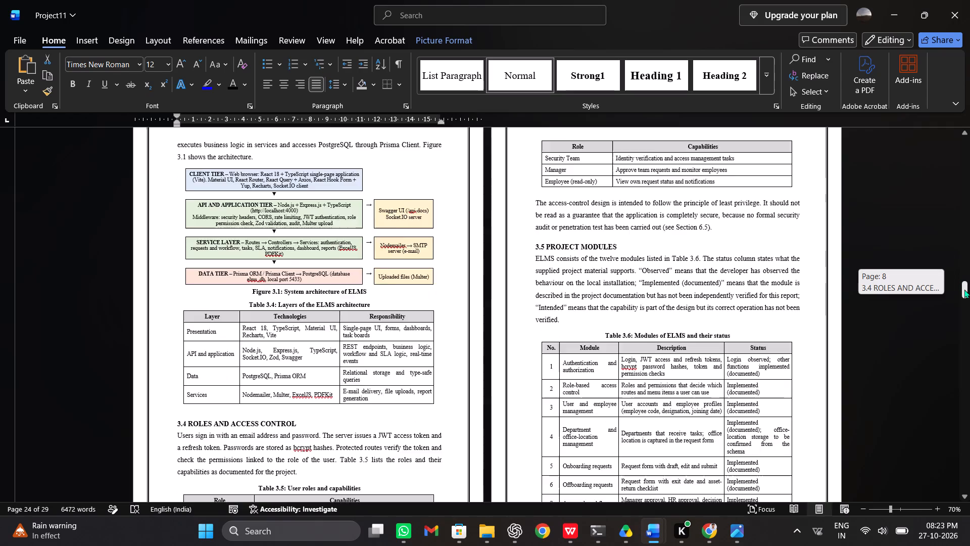
pyautogui.moveTo(964, 289); pyautogui.dragTo(969, 366)
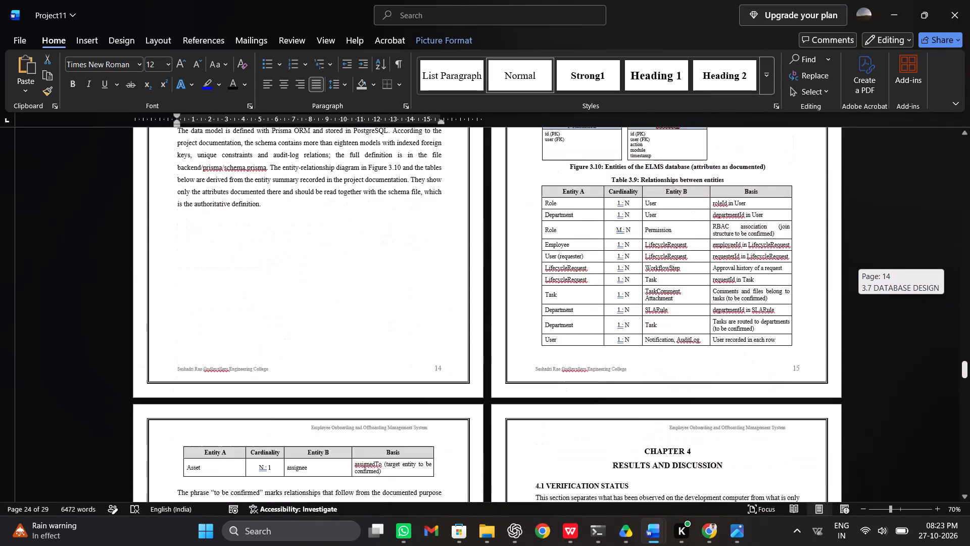
pyautogui.moveTo(969, 366); pyautogui.dragTo(969, 398)
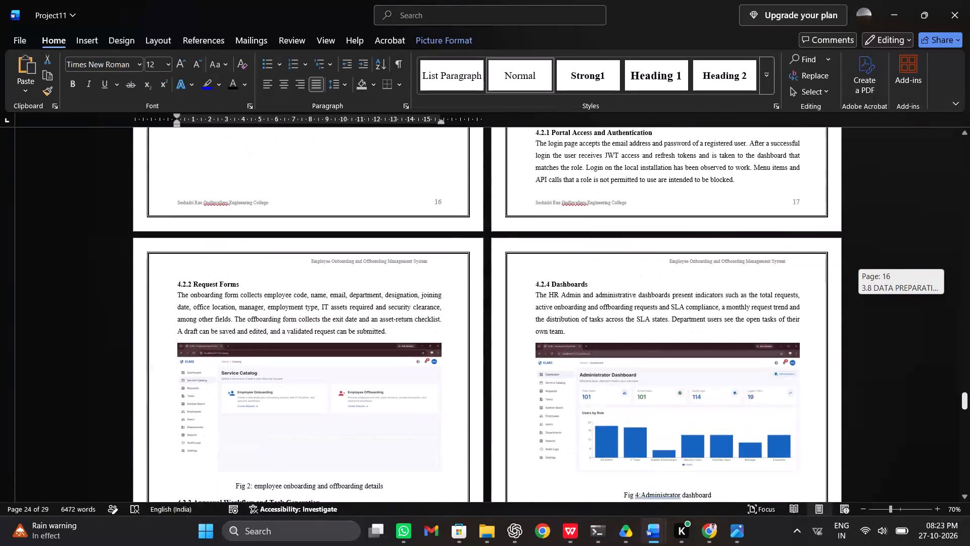
pyautogui.moveTo(969, 398); pyautogui.dragTo(954, 386)
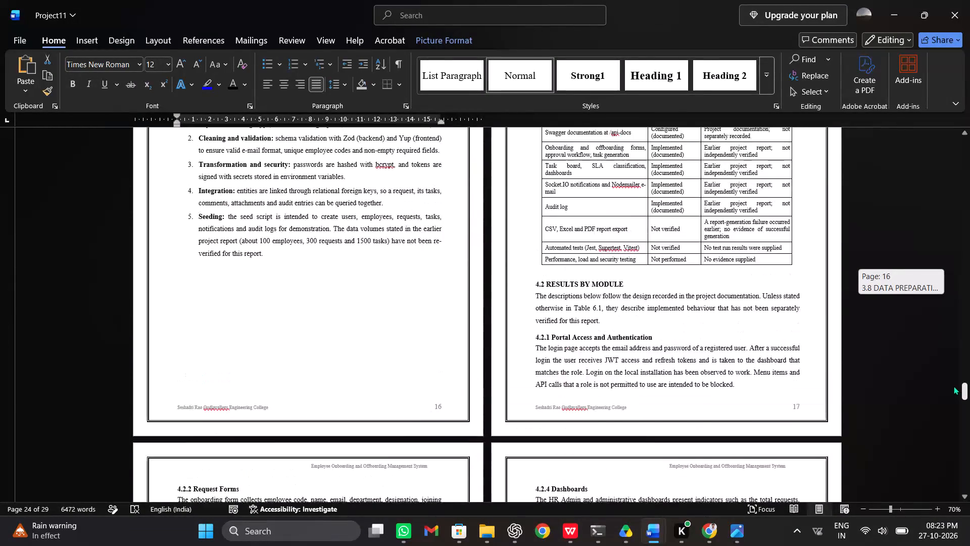
pyautogui.moveTo(954, 386); pyautogui.dragTo(959, 399)
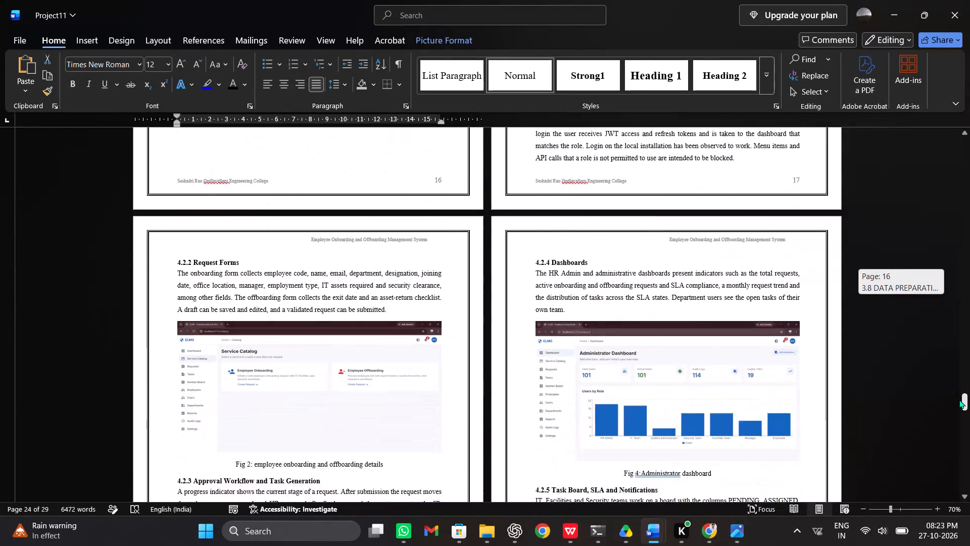
pyautogui.moveTo(959, 399); pyautogui.dragTo(965, 410)
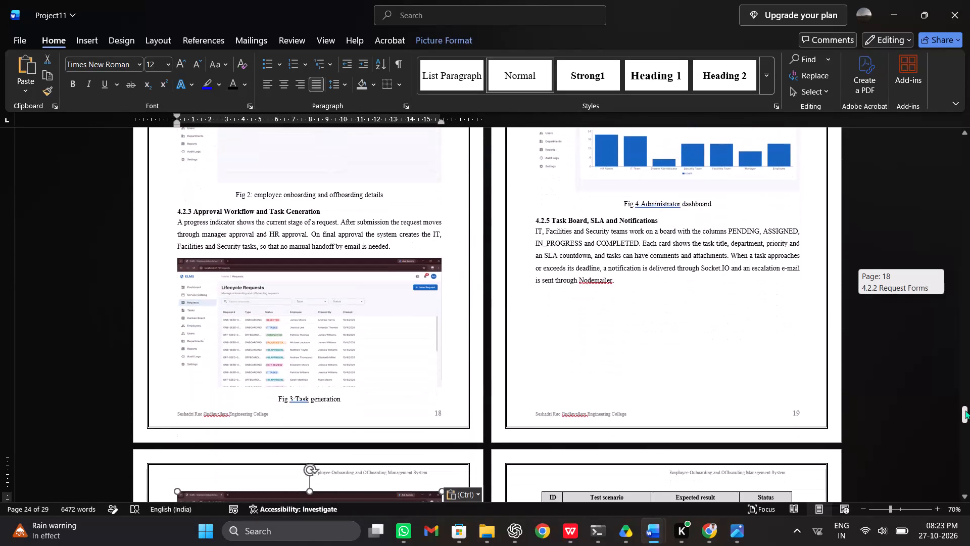
pyautogui.moveTo(965, 410); pyautogui.dragTo(963, 407)
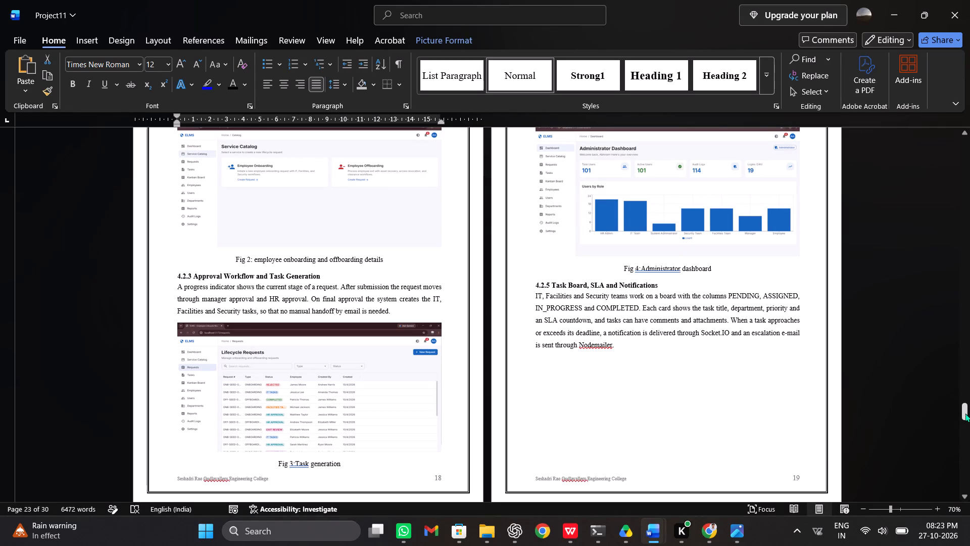
pyautogui.moveTo(965, 413); pyautogui.dragTo(965, 418)
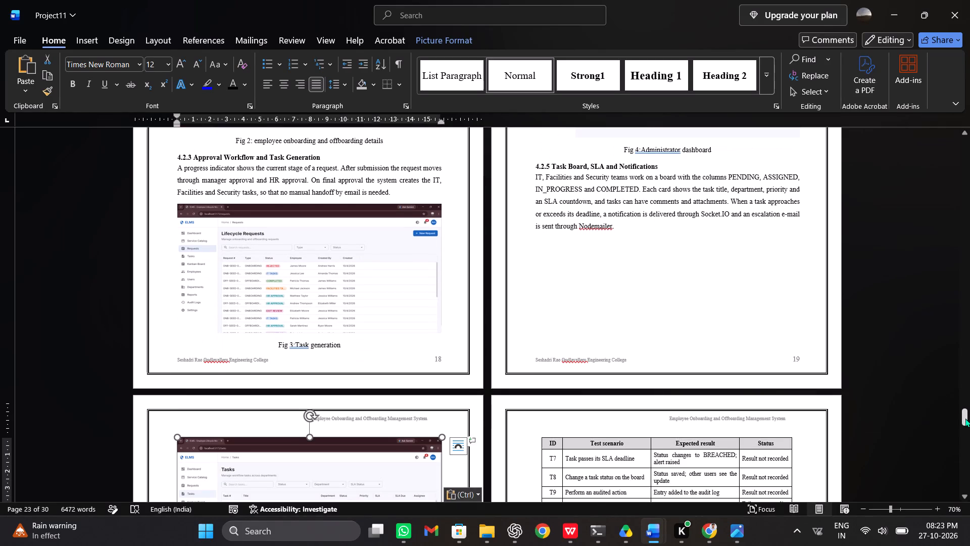
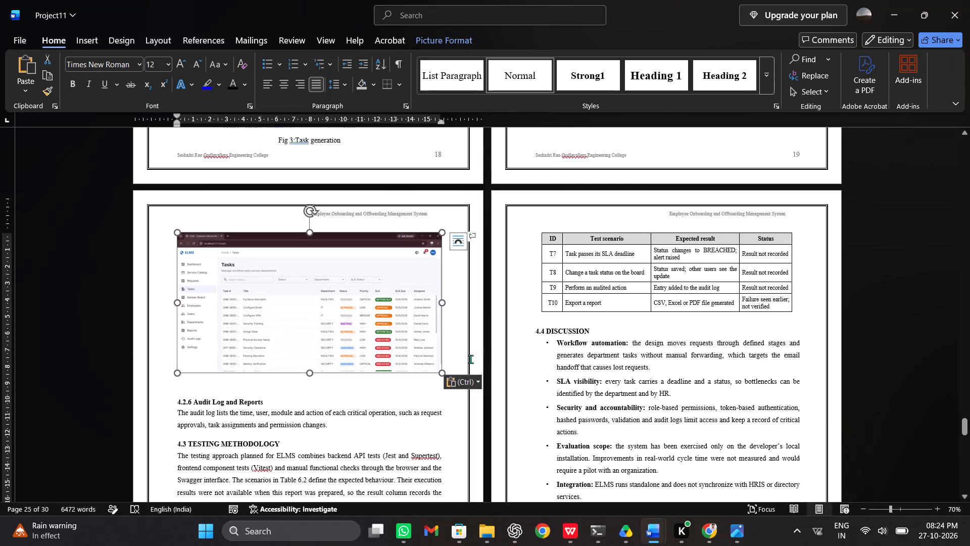
# Start a caption reading "Fig 5:" on a new line below the Tasks screenshot.
pyautogui.click(451, 361)
pyautogui.press('Return')
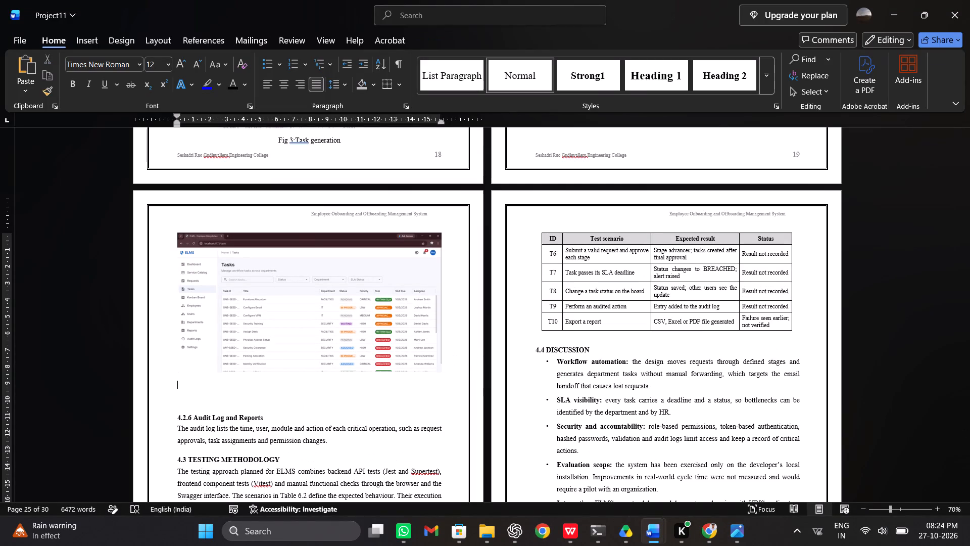
pyautogui.write('fig 5:')
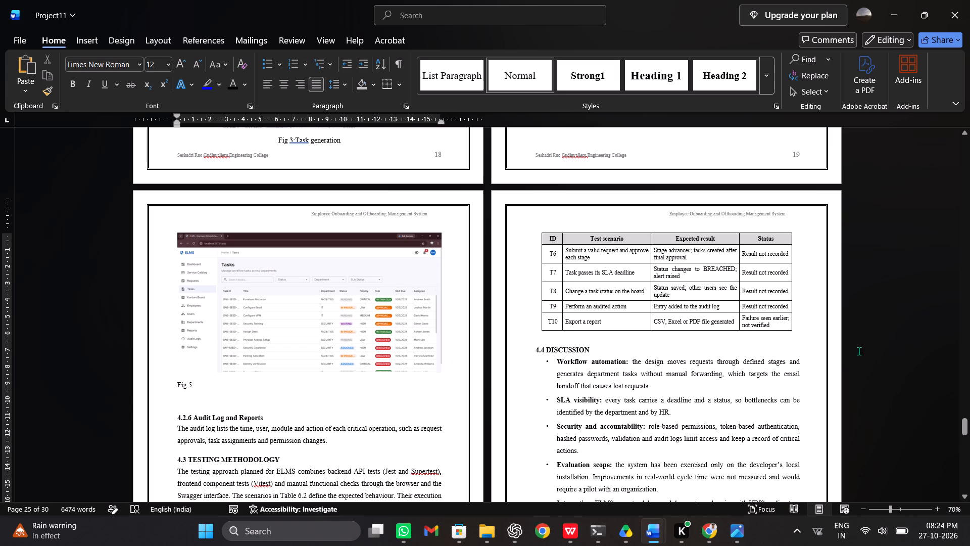
# Review the figures, captions and text in sections 4.2.2 to 4.2.6 to decide the wording of the Fig 5 caption.
pyautogui.click(966, 430)
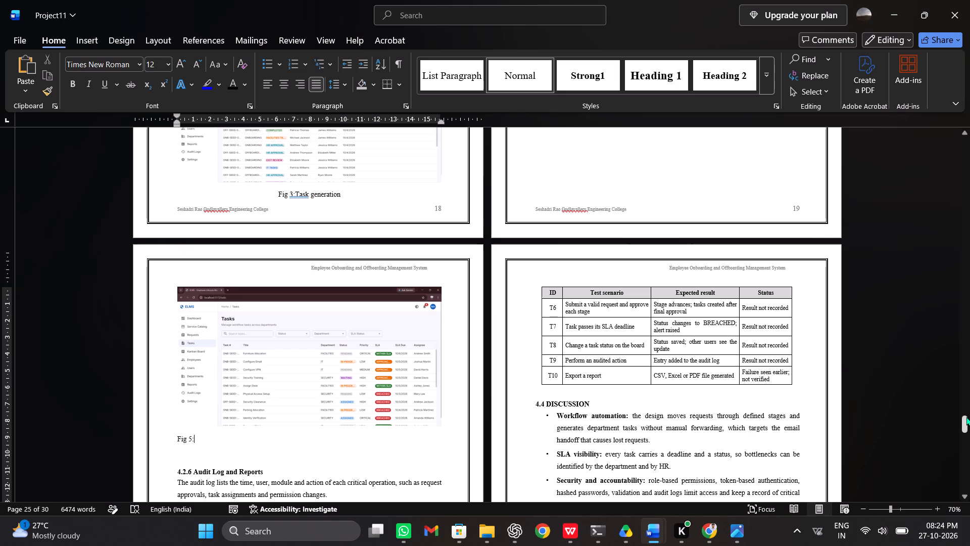
pyautogui.click(964, 421)
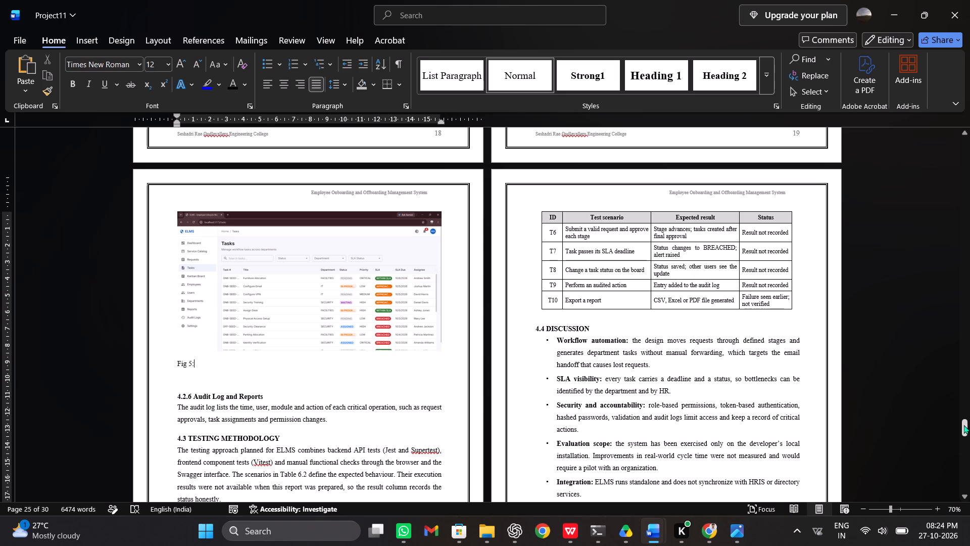
pyautogui.moveTo(967, 432); pyautogui.dragTo(969, 419)
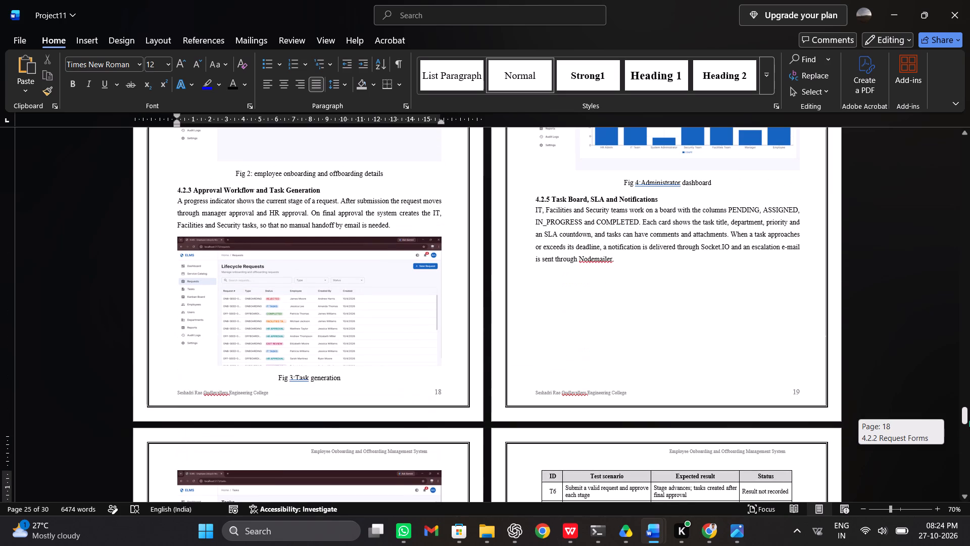
pyautogui.moveTo(969, 419); pyautogui.dragTo(969, 420)
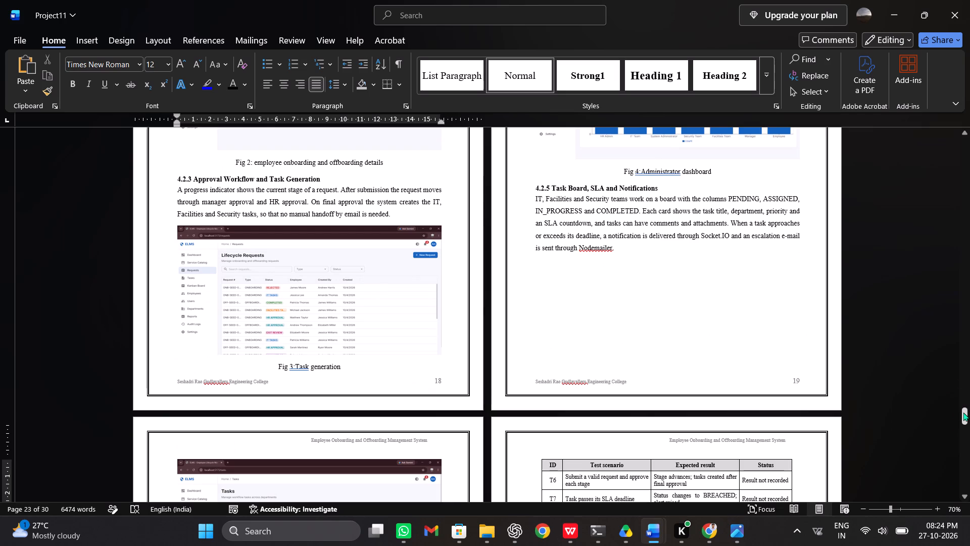
pyautogui.moveTo(964, 414); pyautogui.dragTo(965, 413)
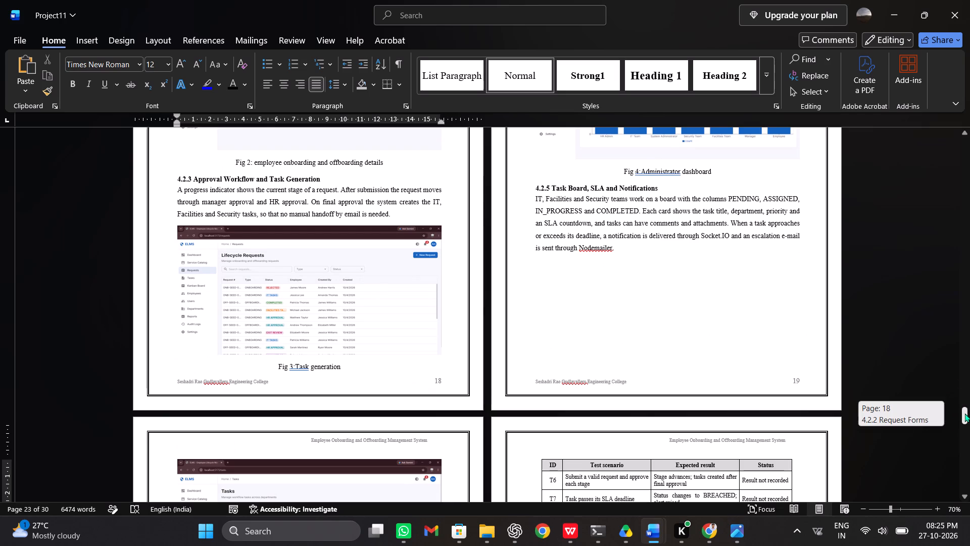
pyautogui.moveTo(965, 413); pyautogui.dragTo(957, 417)
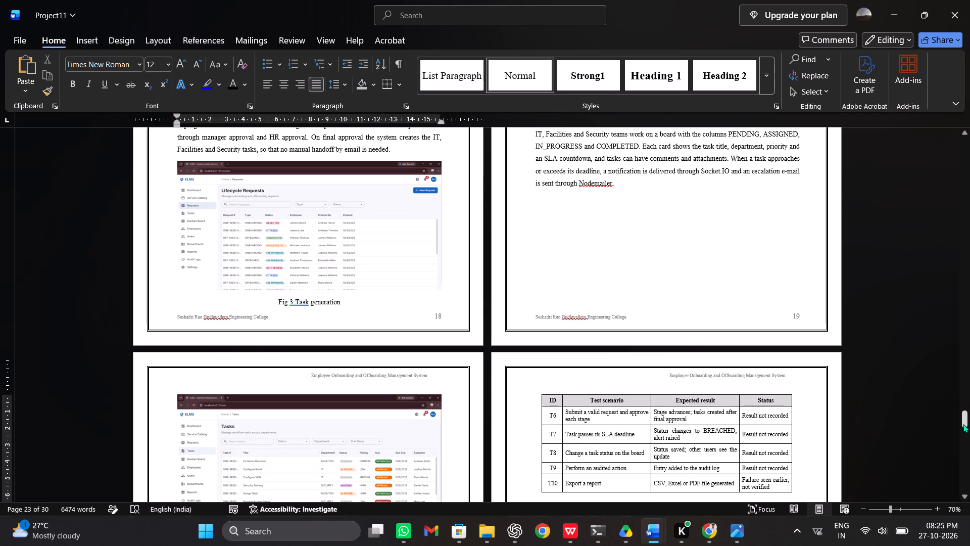
pyautogui.moveTo(963, 421); pyautogui.dragTo(964, 419)
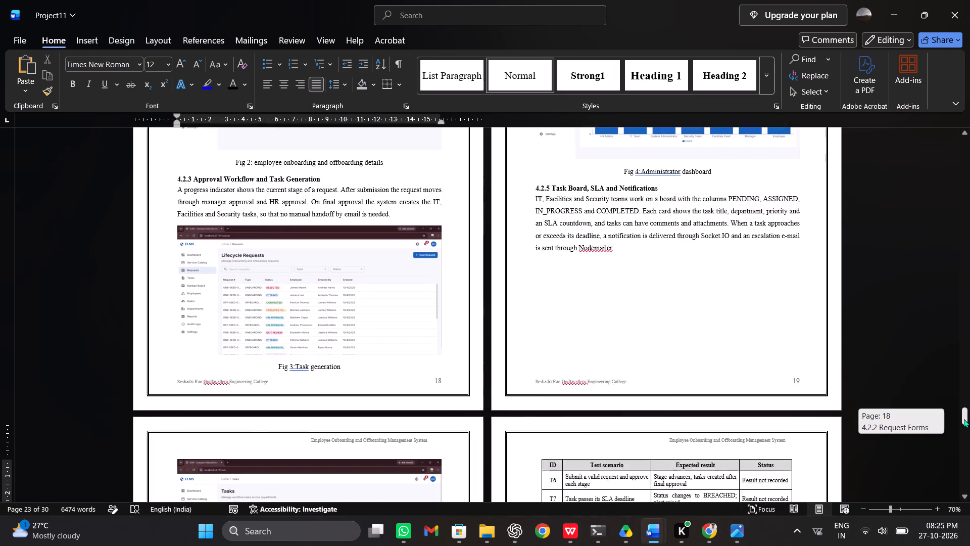
pyautogui.moveTo(964, 419); pyautogui.dragTo(963, 434)
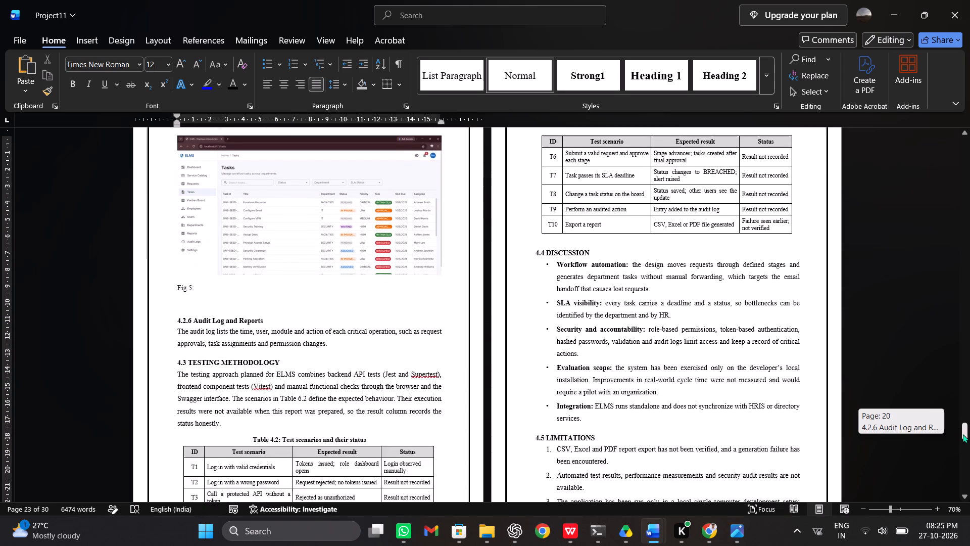
pyautogui.moveTo(963, 434); pyautogui.dragTo(963, 416)
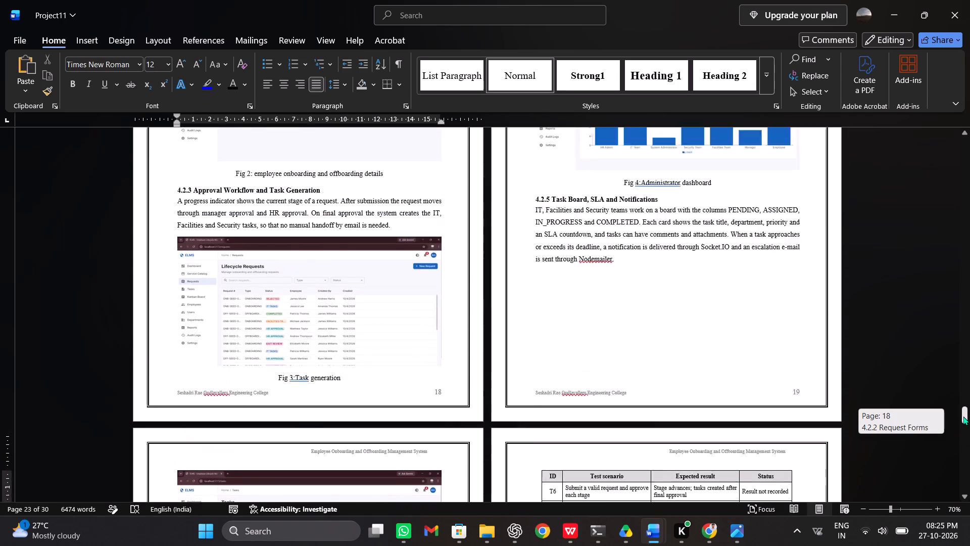
pyautogui.moveTo(963, 416); pyautogui.dragTo(964, 421)
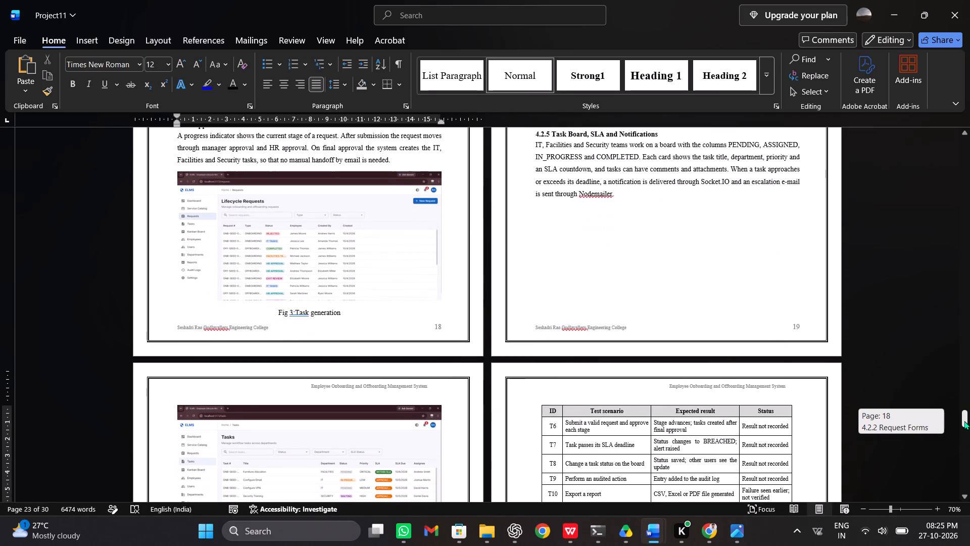
pyautogui.moveTo(964, 421); pyautogui.dragTo(964, 410)
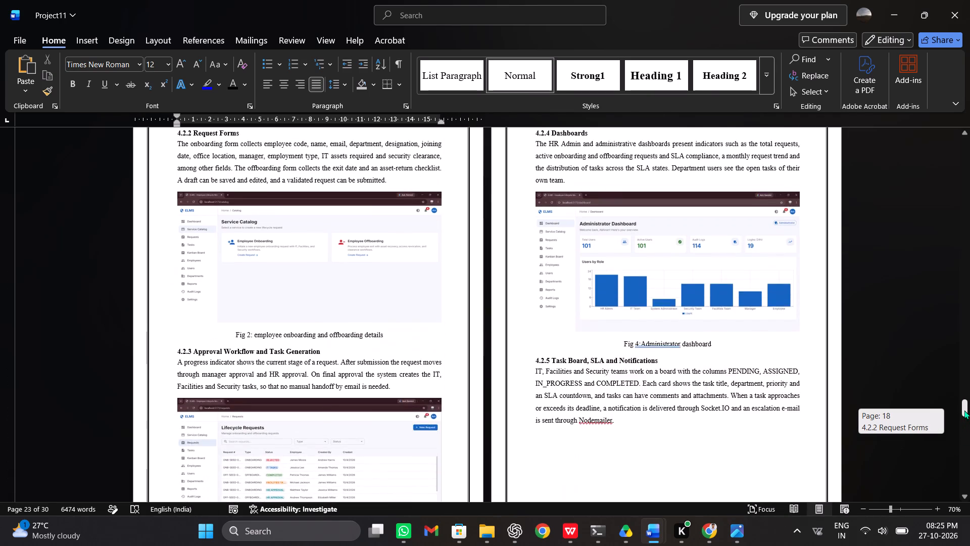
pyautogui.moveTo(964, 410); pyautogui.dragTo(965, 423)
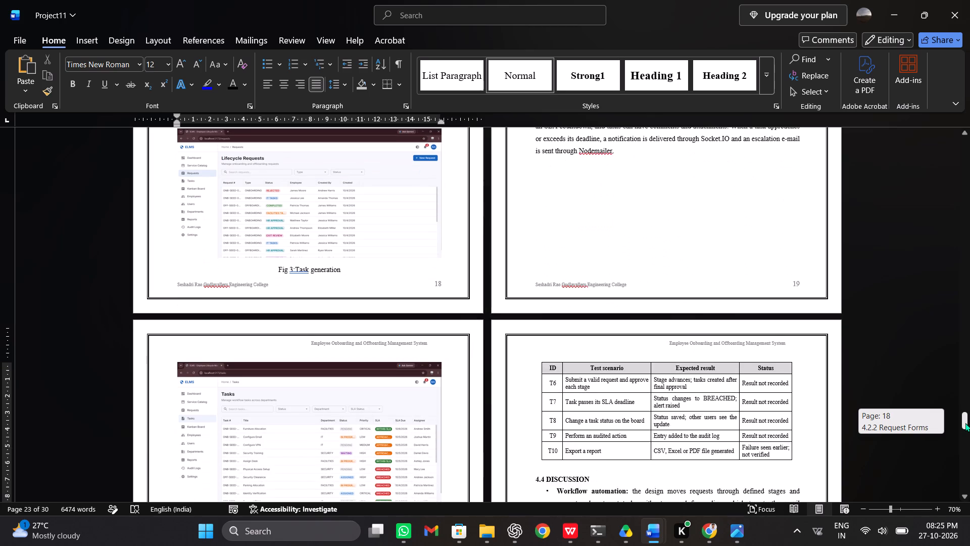
pyautogui.moveTo(965, 423); pyautogui.dragTo(965, 429)
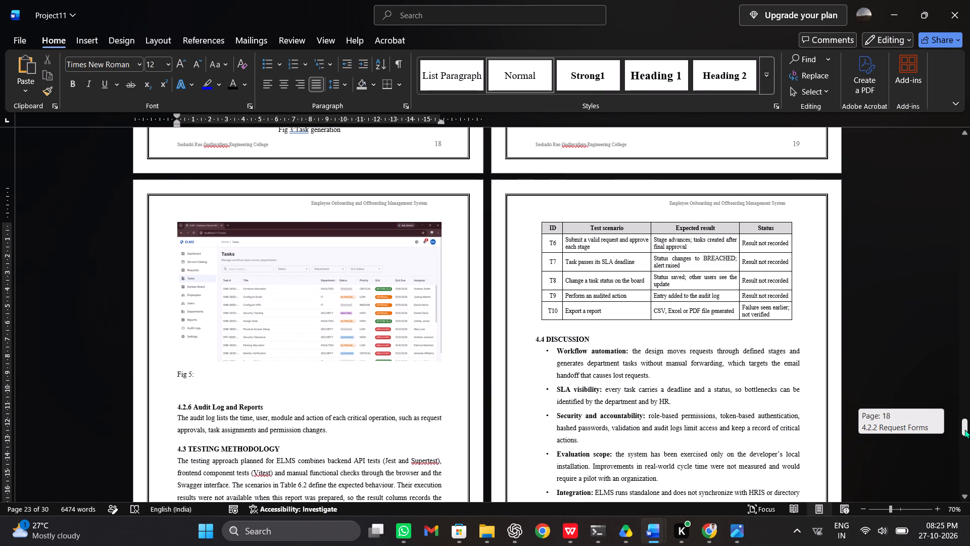
pyautogui.moveTo(965, 429); pyautogui.dragTo(964, 429)
pyautogui.click(964, 429)
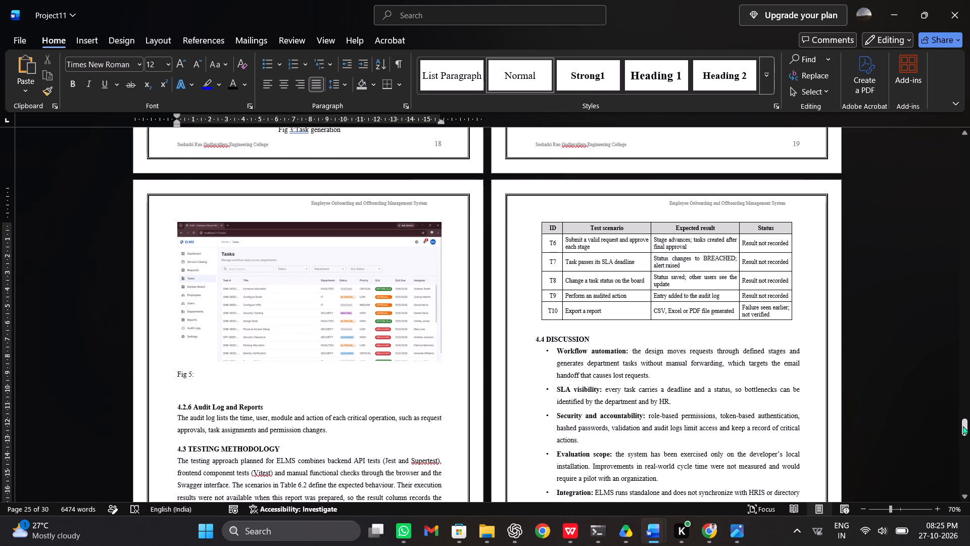
pyautogui.click(963, 426)
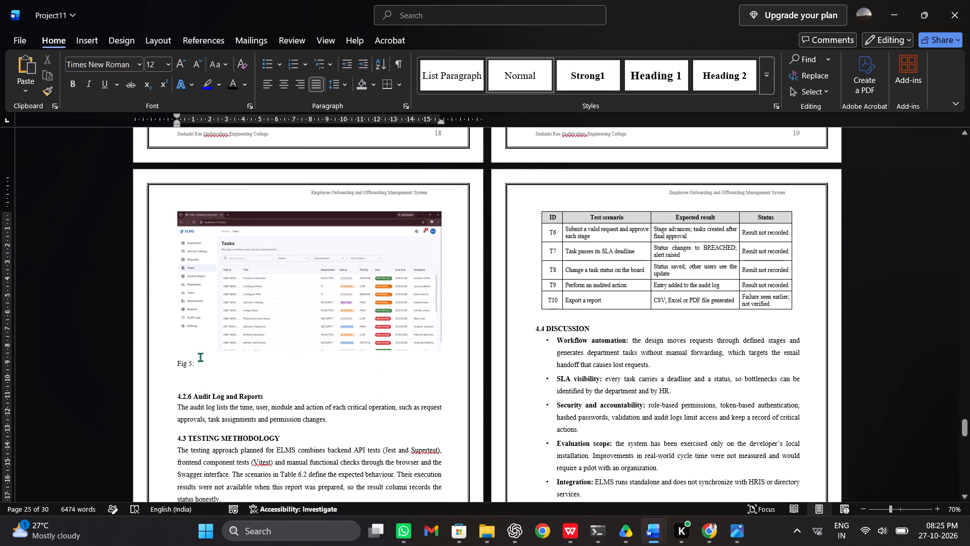
# Complete the Fig 5 caption with the text "Task monitoring".
pyautogui.write('task')
pyautogui.press('space')
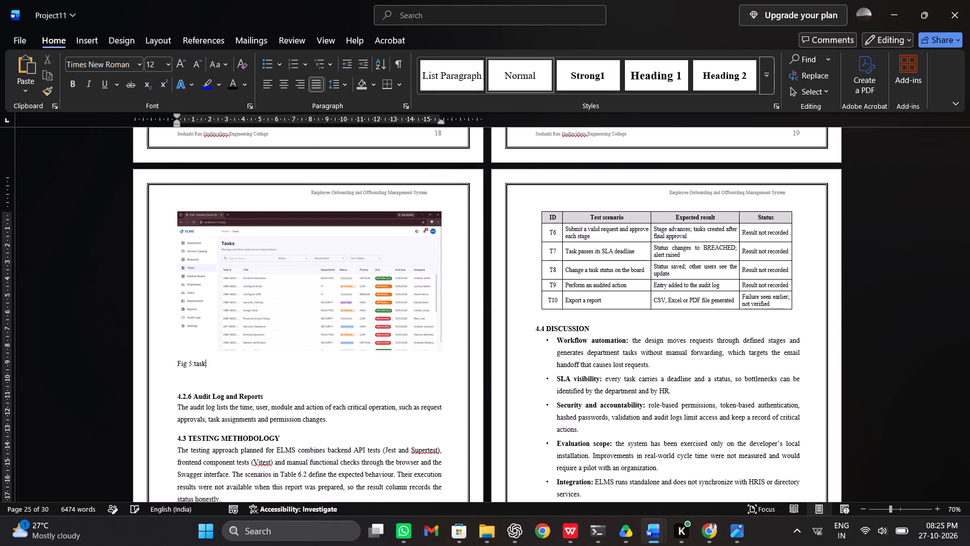
pyautogui.press('BackSpace')
pyautogui.press('BackSpace')
pyautogui.press('BackSpace')
pyautogui.press('BackSpace')
pyautogui.press('BackSpace')
pyautogui.write('Task monitoring')
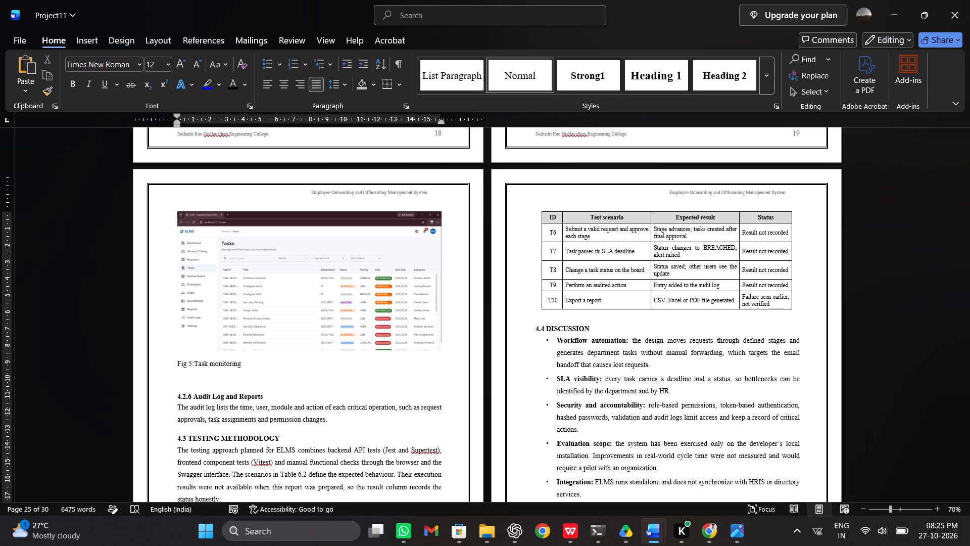
# Centre the "Fig 5:Task monitoring" caption under the Tasks screenshot.
pyautogui.press('Left')
pyautogui.press('Left')
pyautogui.press('Left')
pyautogui.press('Left')
pyautogui.press('Left')
pyautogui.press('Left')
pyautogui.press('Left')
pyautogui.press('Left')
pyautogui.press('Left')
pyautogui.press('Left')
pyautogui.press('Left')
pyautogui.press('Left')
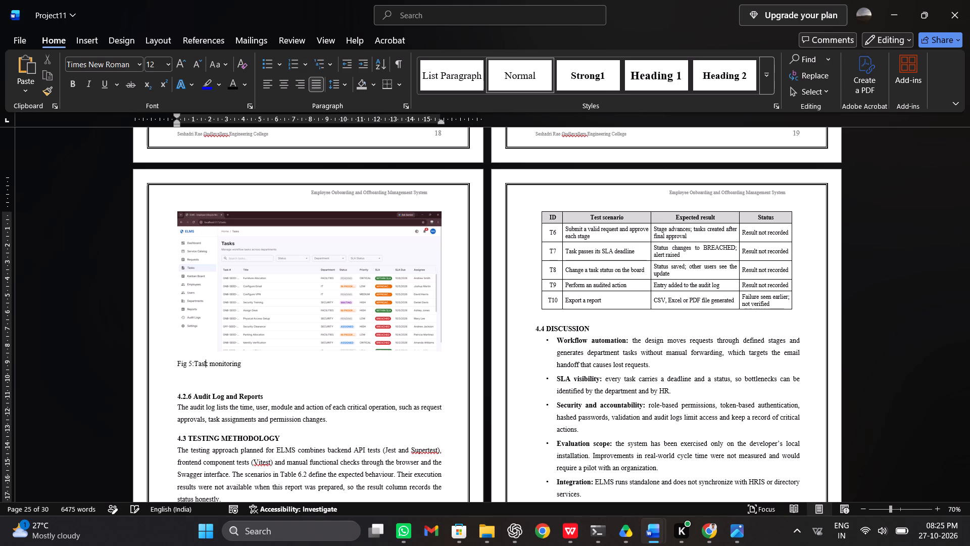
pyautogui.press('Left')
pyautogui.press('Left')
pyautogui.press('Left')
pyautogui.press('Left')
pyautogui.press('Left')
pyautogui.press('Left')
pyautogui.press('Left')
pyautogui.press('Left')
pyautogui.press('Left')
pyautogui.click(280, 89)
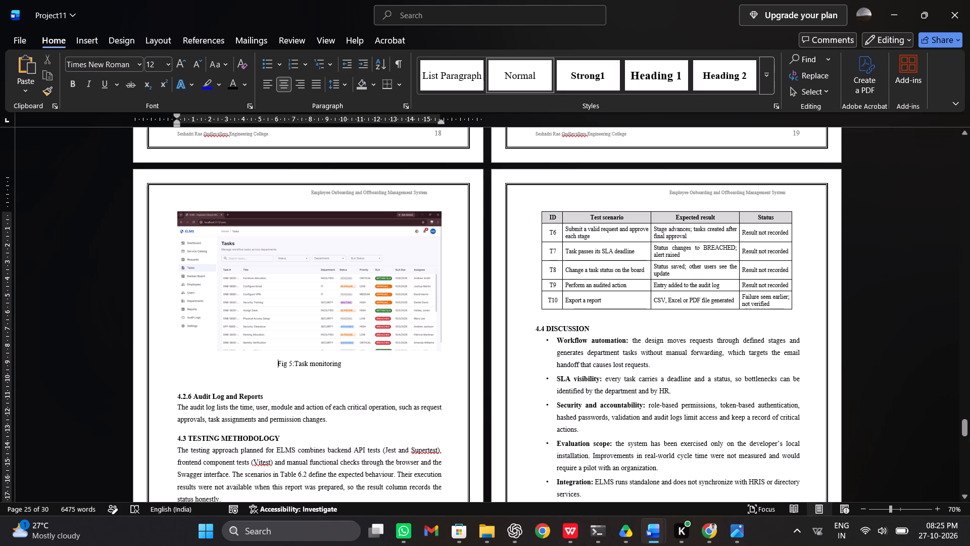
# Reduce the height of the Administrator Dashboard screenshot in section 4.2.4, keeping its full text width, to free space on page 19.
pyautogui.moveTo(964, 430); pyautogui.dragTo(966, 423)
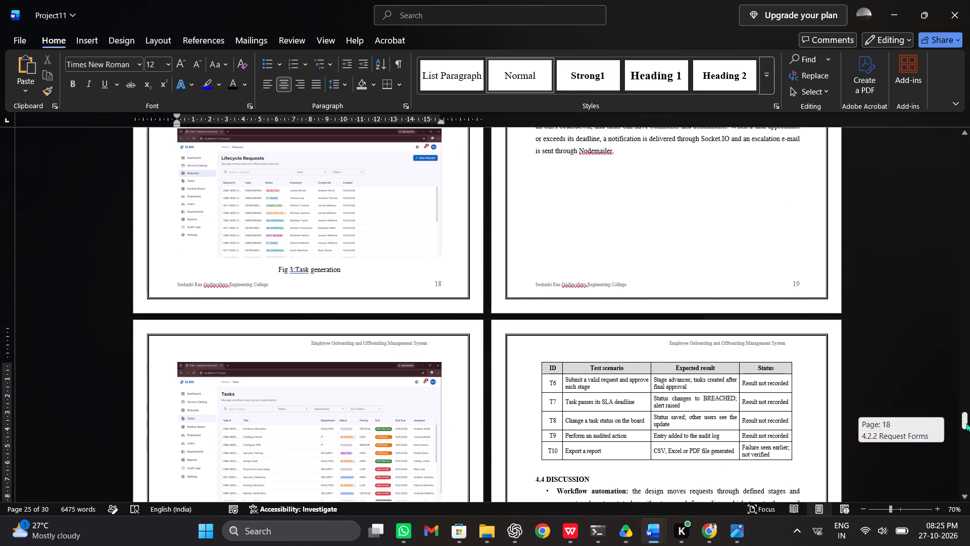
pyautogui.moveTo(966, 423); pyautogui.dragTo(964, 418)
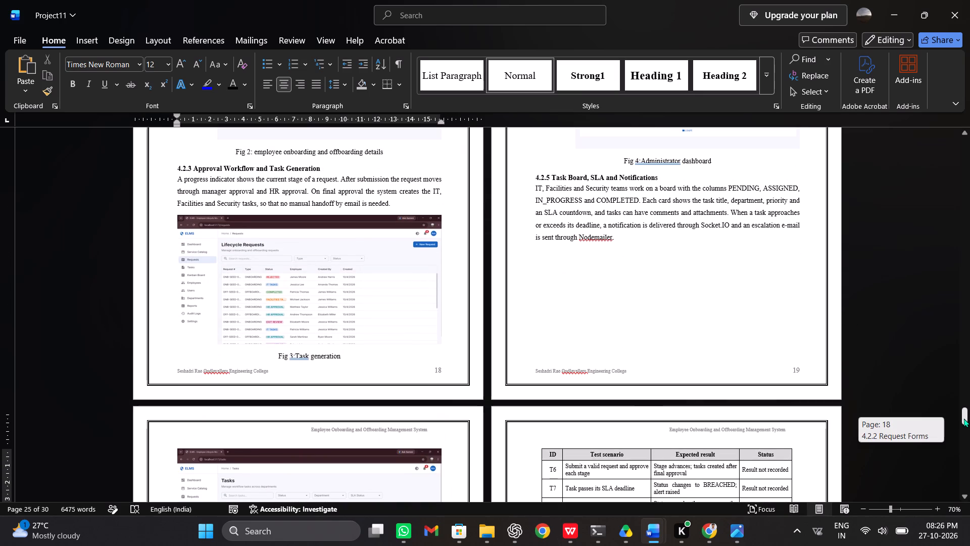
pyautogui.moveTo(964, 418); pyautogui.dragTo(969, 428)
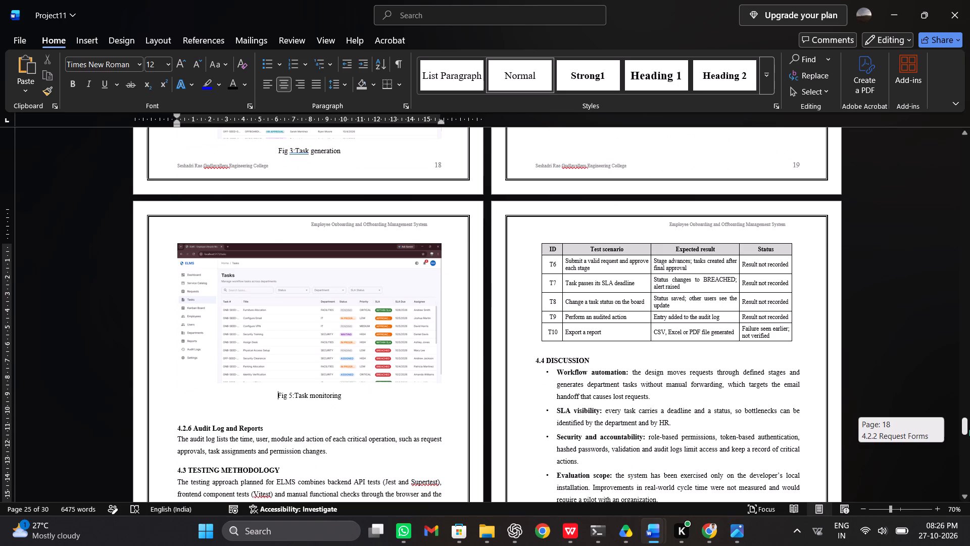
pyautogui.moveTo(969, 428); pyautogui.dragTo(965, 419)
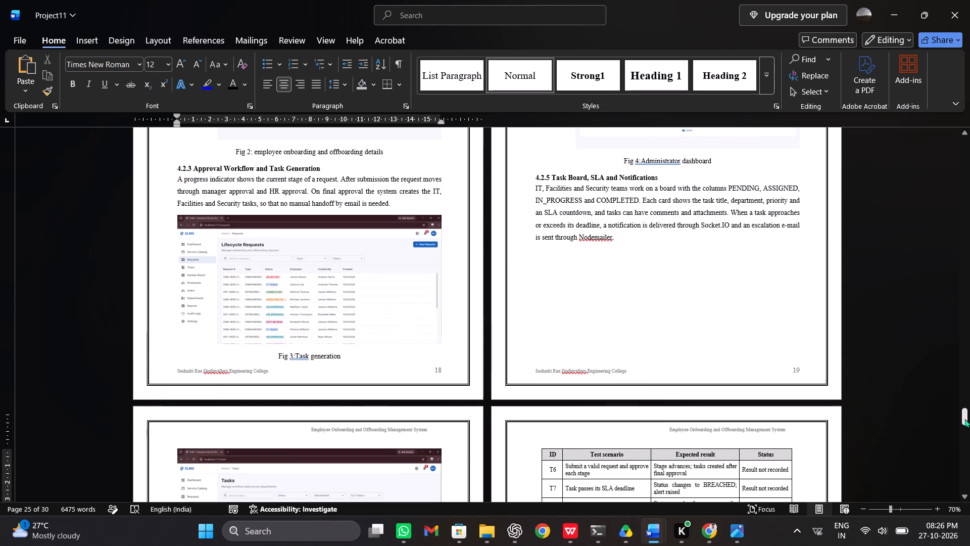
pyautogui.moveTo(965, 419); pyautogui.dragTo(969, 413)
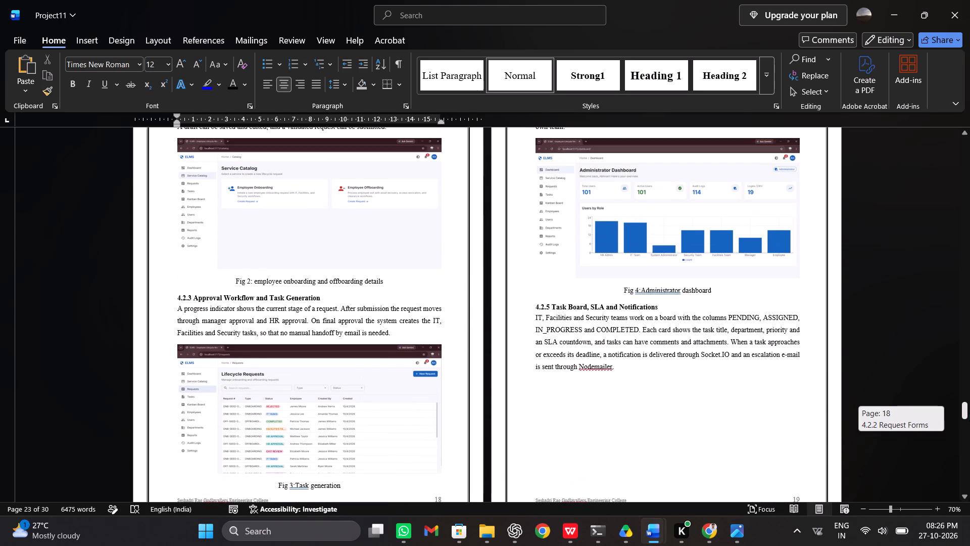
pyautogui.moveTo(969, 413); pyautogui.dragTo(965, 408)
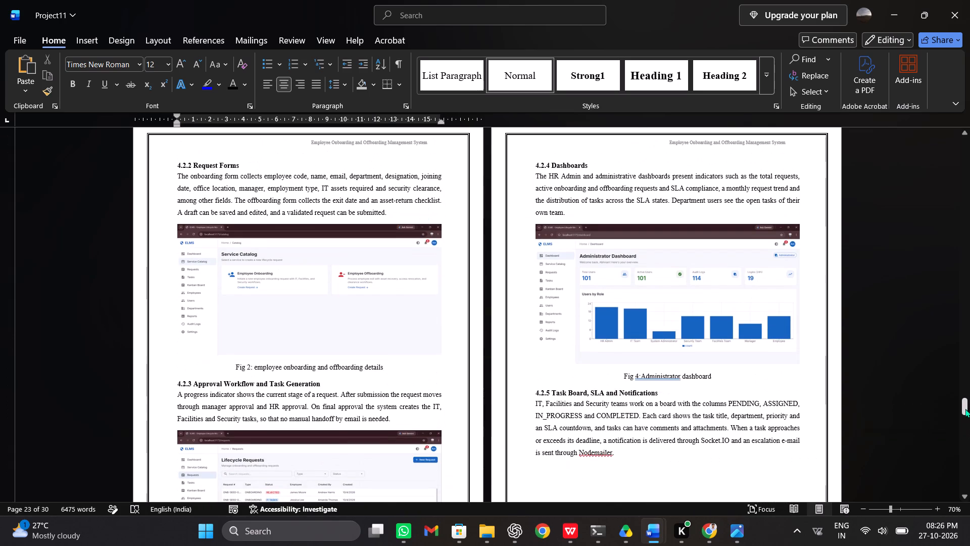
pyautogui.click(662, 294)
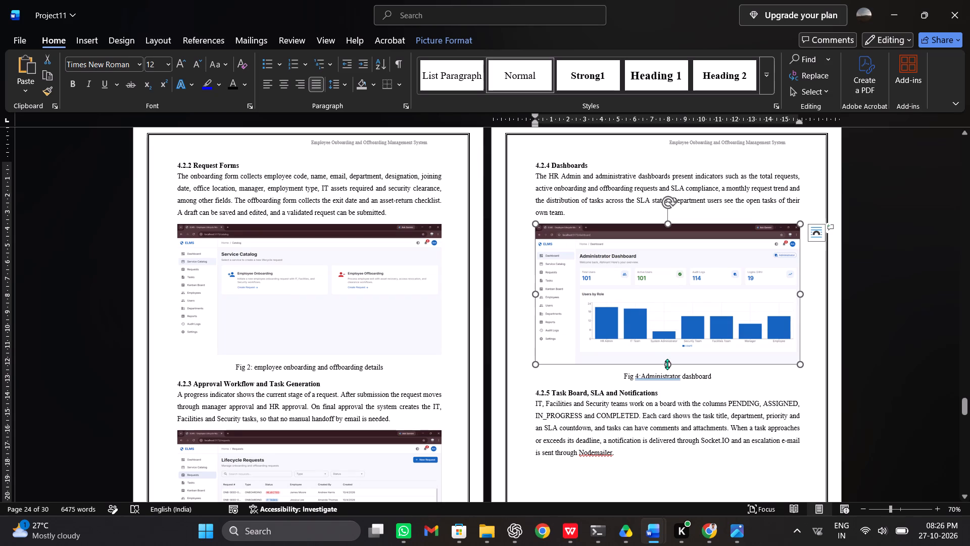
pyautogui.moveTo(668, 365); pyautogui.dragTo(666, 345)
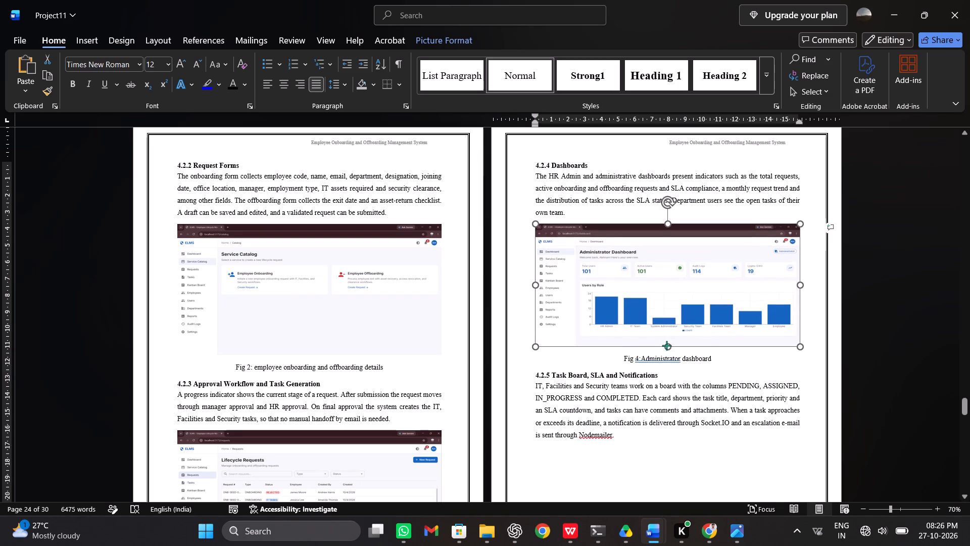
pyautogui.moveTo(666, 345); pyautogui.dragTo(666, 339)
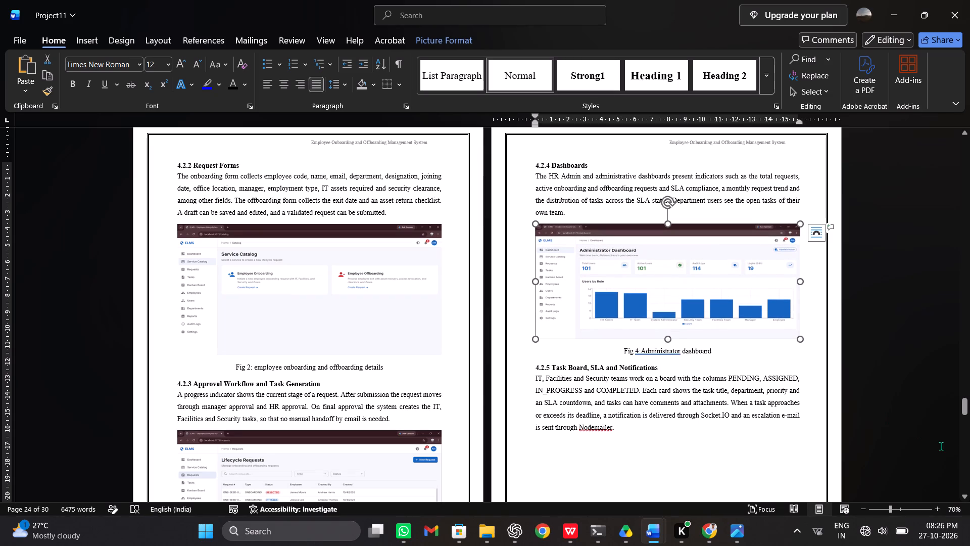
# Reduce the height of the Tasks screenshot in section 4.2.5, keeping its full text width, so it fits with its caption on page 19.
pyautogui.moveTo(963, 401); pyautogui.dragTo(969, 417)
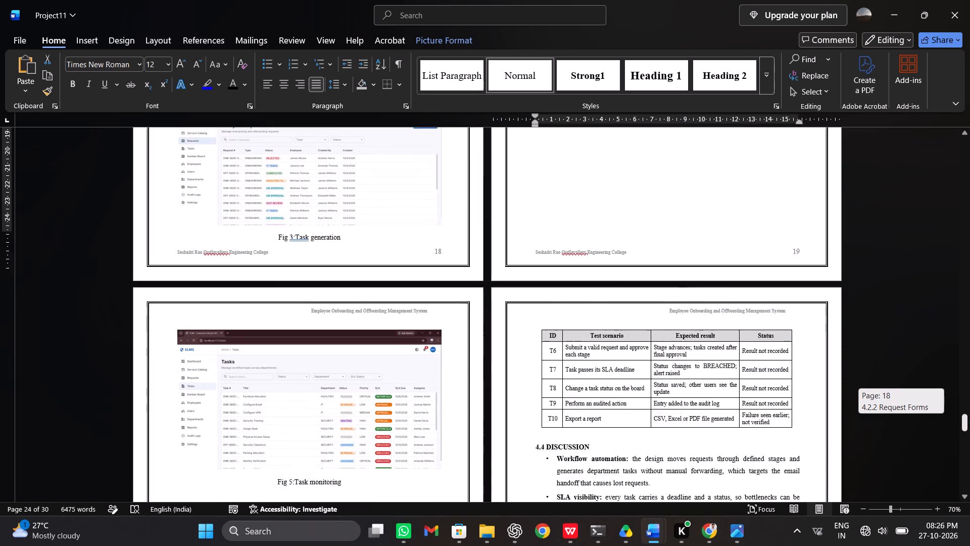
pyautogui.moveTo(969, 417); pyautogui.dragTo(969, 419)
pyautogui.click(293, 374)
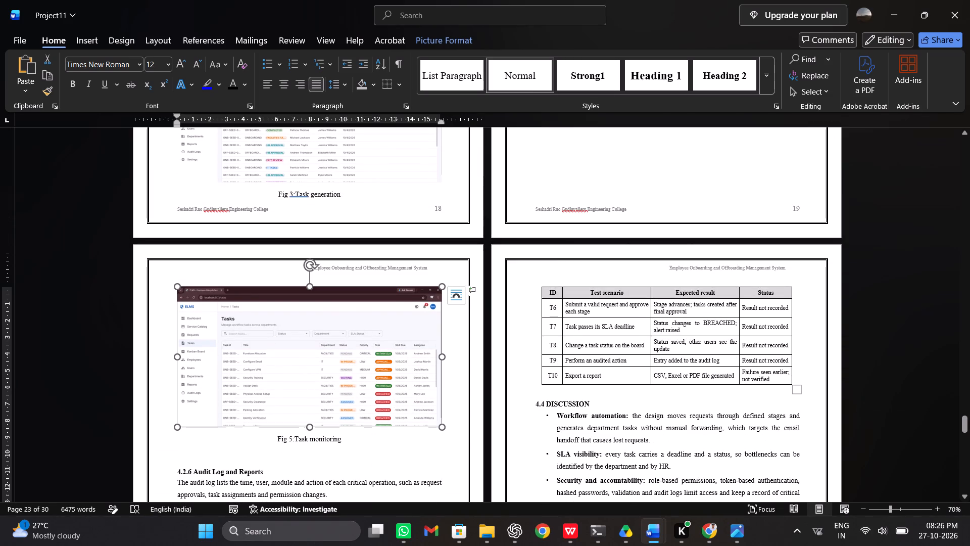
pyautogui.moveTo(309, 426); pyautogui.dragTo(311, 419)
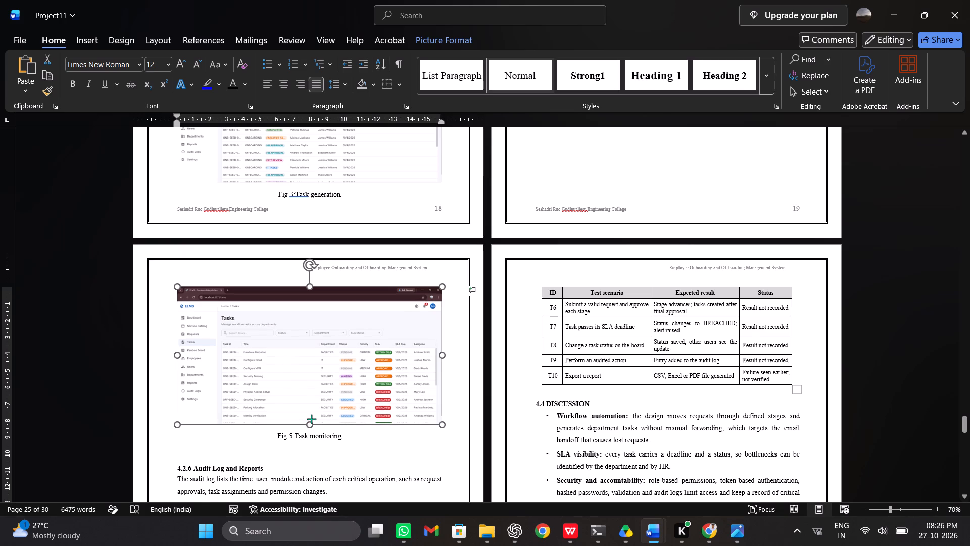
pyautogui.moveTo(311, 419); pyautogui.dragTo(316, 409)
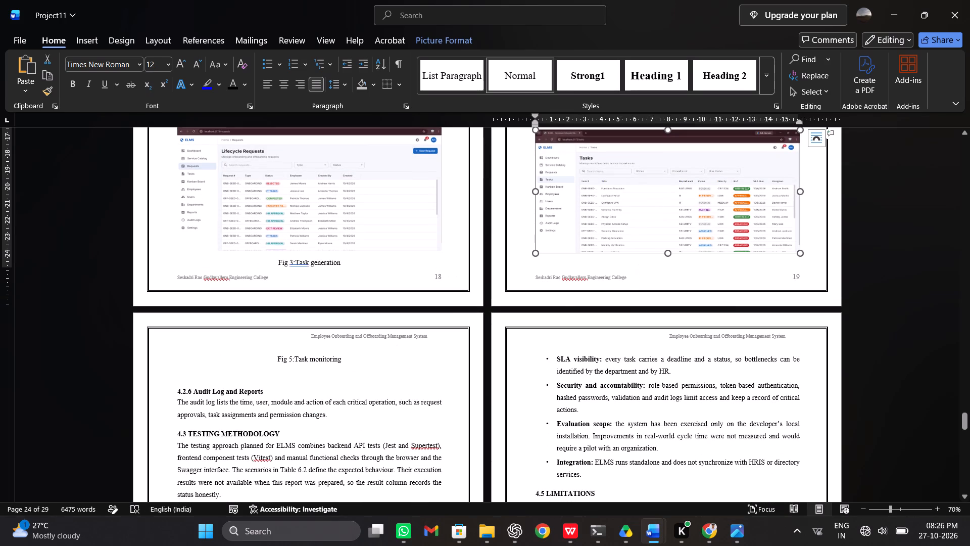
pyautogui.click(669, 253)
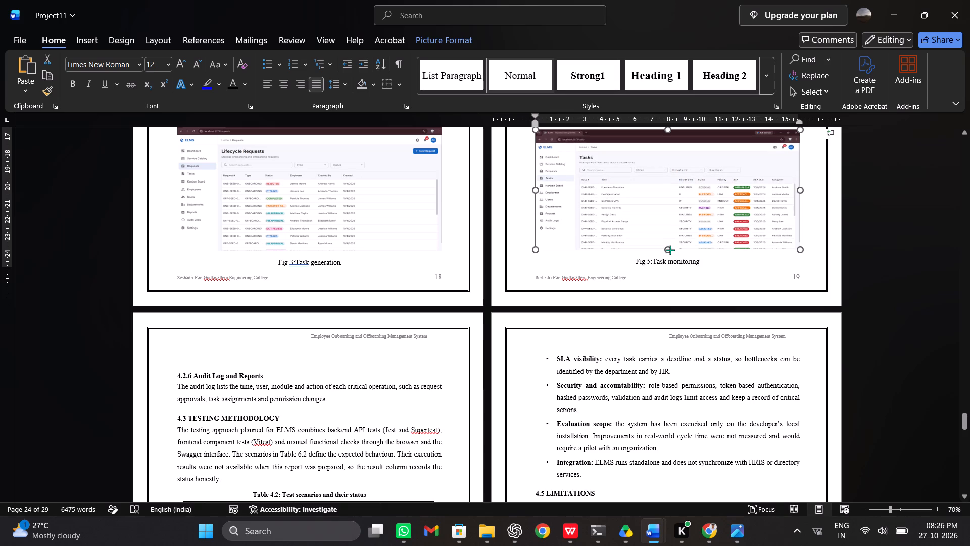
pyautogui.click(889, 264)
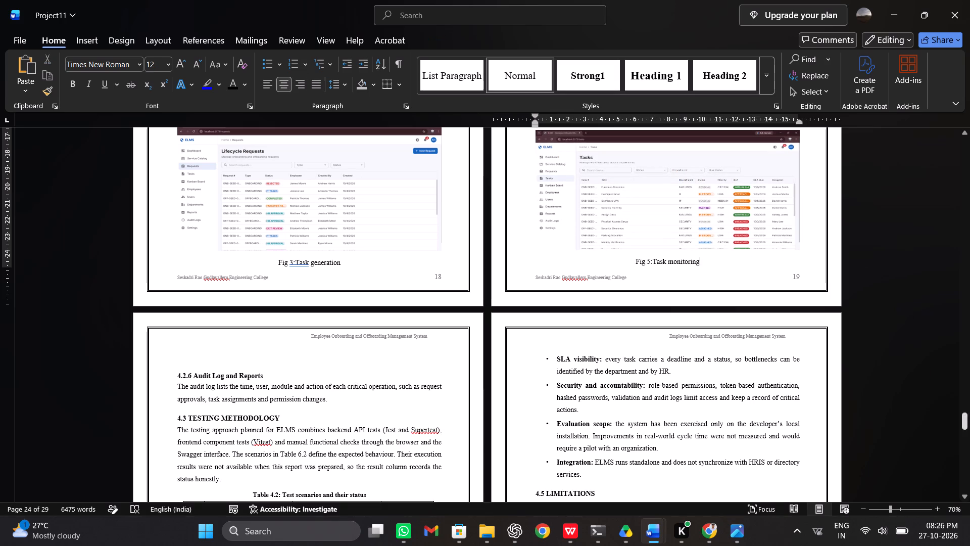
pyautogui.moveTo(963, 420); pyautogui.dragTo(959, 403)
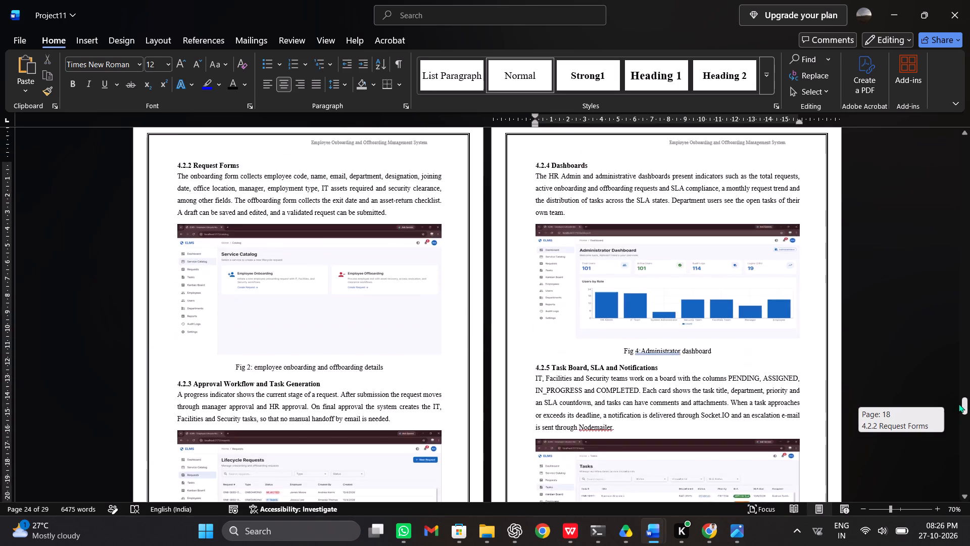
pyautogui.moveTo(959, 403); pyautogui.dragTo(963, 411)
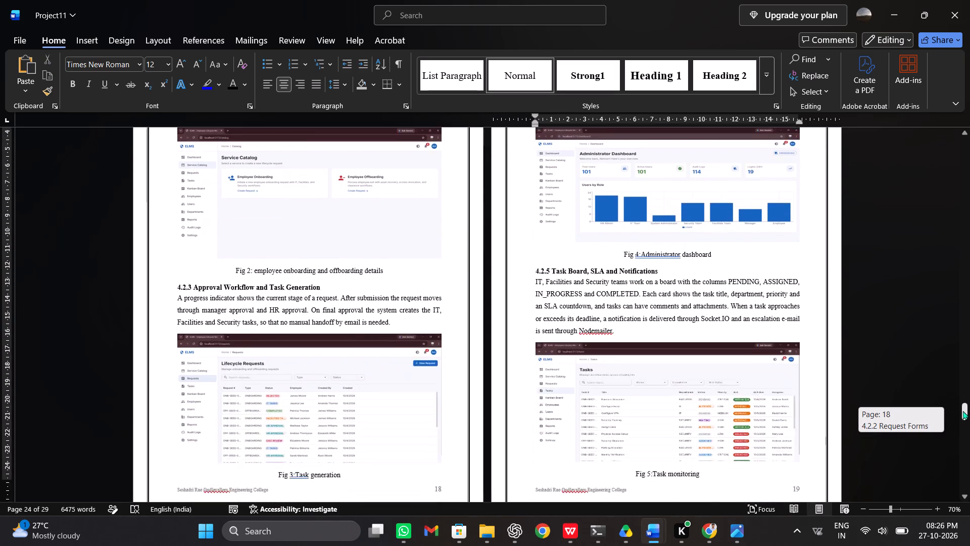
pyautogui.moveTo(963, 411); pyautogui.dragTo(964, 426)
pyautogui.hotkey('alt', 'Tab')
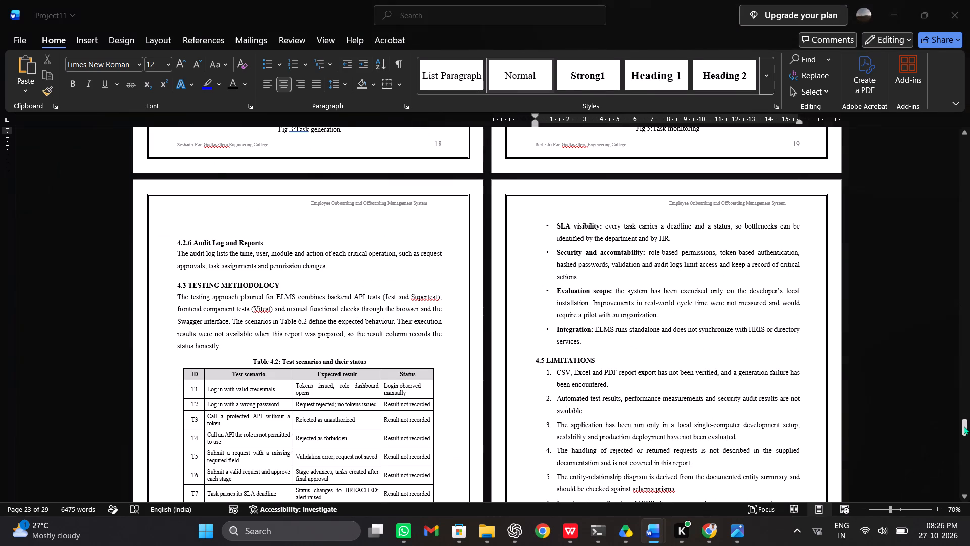
pyautogui.hotkey('alt', 'Tab')
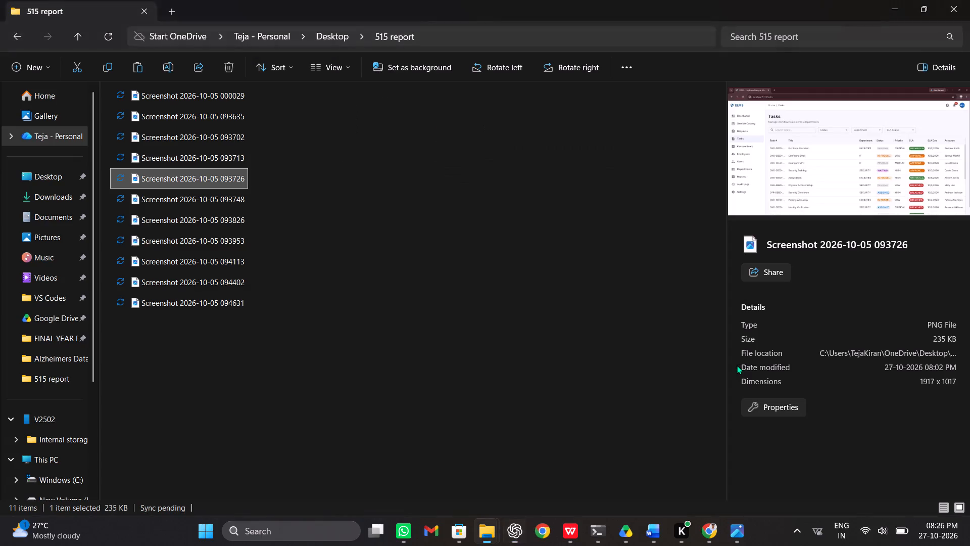
pyautogui.doubleClick(237, 200)
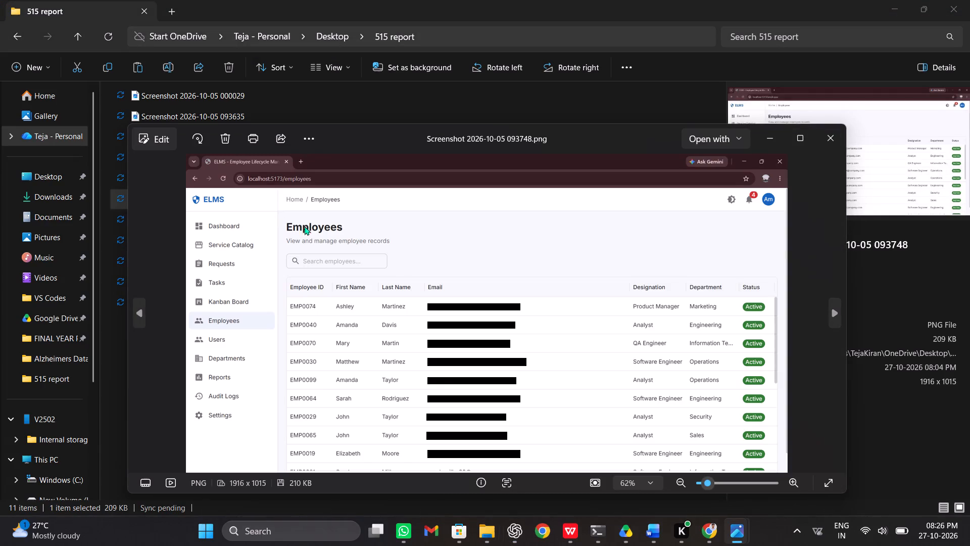
pyautogui.hotkey('alt', 'Tab')
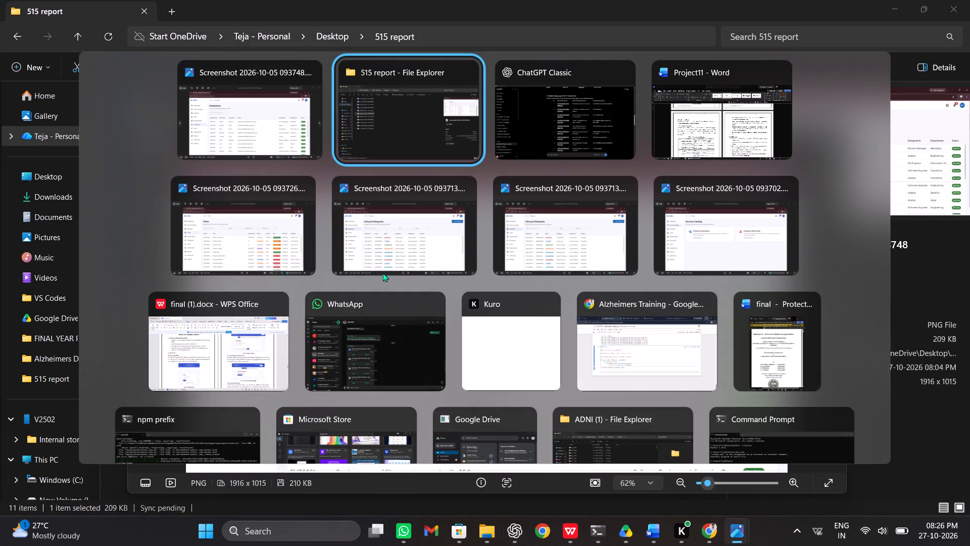
pyautogui.hotkey('alt', 'Tab')
pyautogui.hotkey('alt', 'Tab')
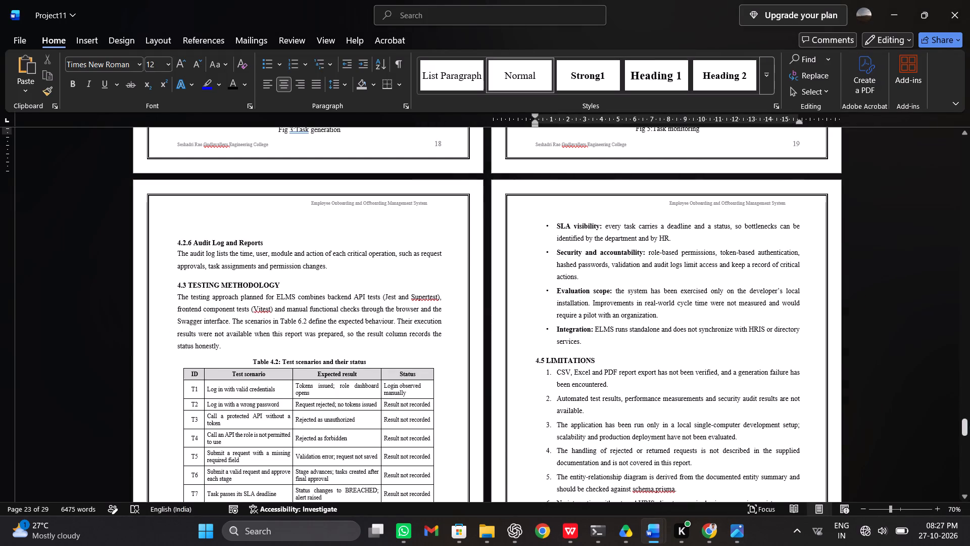
pyautogui.moveTo(964, 425); pyautogui.dragTo(960, 405)
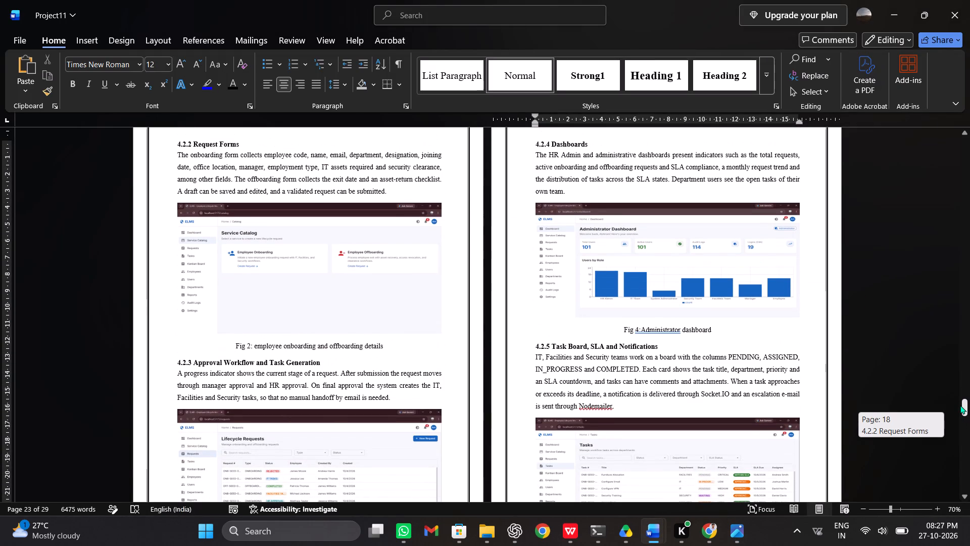
pyautogui.moveTo(960, 405); pyautogui.dragTo(959, 404)
pyautogui.hotkey('alt', 'Tab')
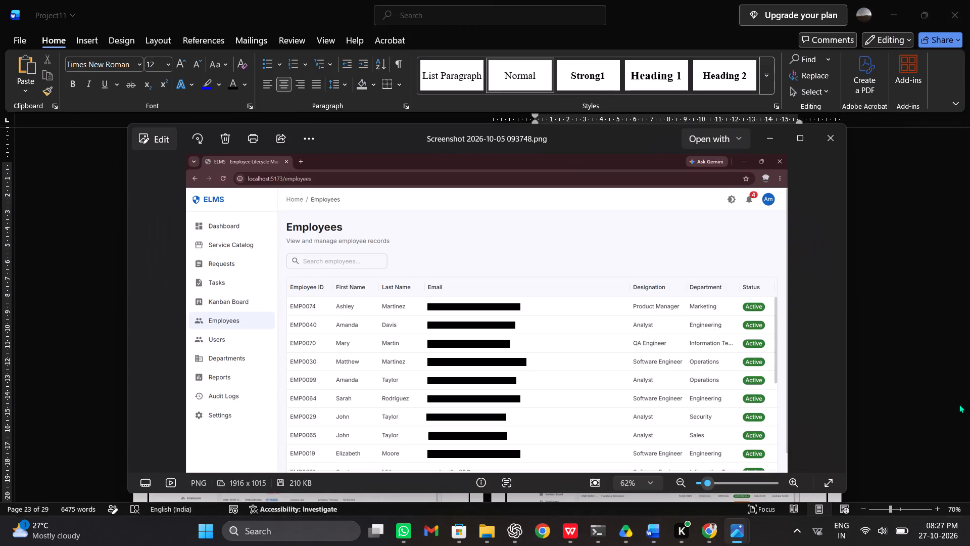
pyautogui.click(589, 331)
pyautogui.hotkey('ctrl', 'c')
pyautogui.hotkey('alt', 'Tab')
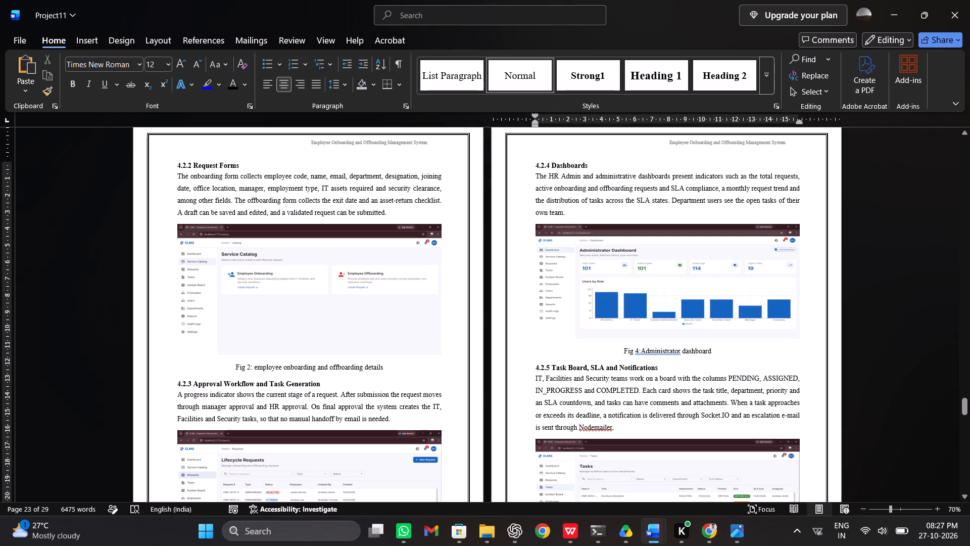
pyautogui.click(403, 371)
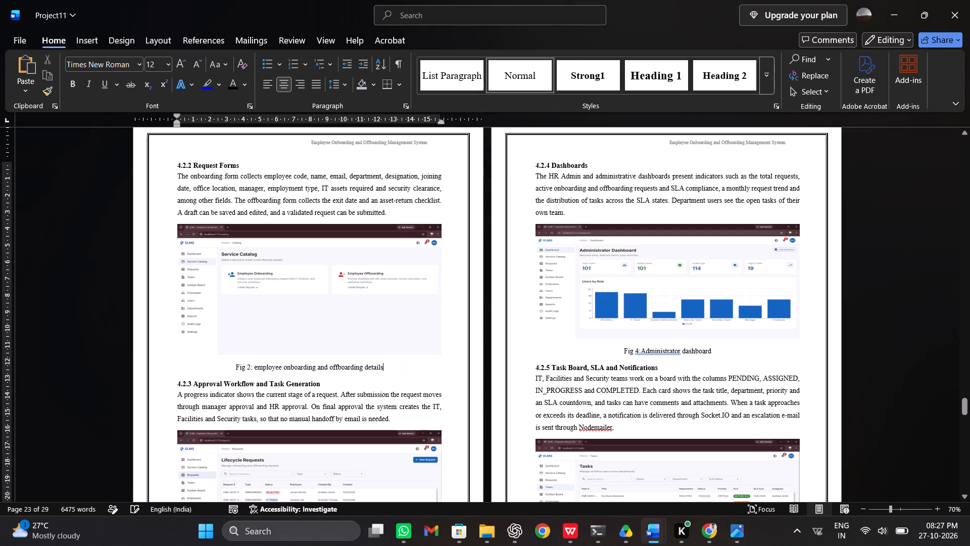
pyautogui.press('Return')
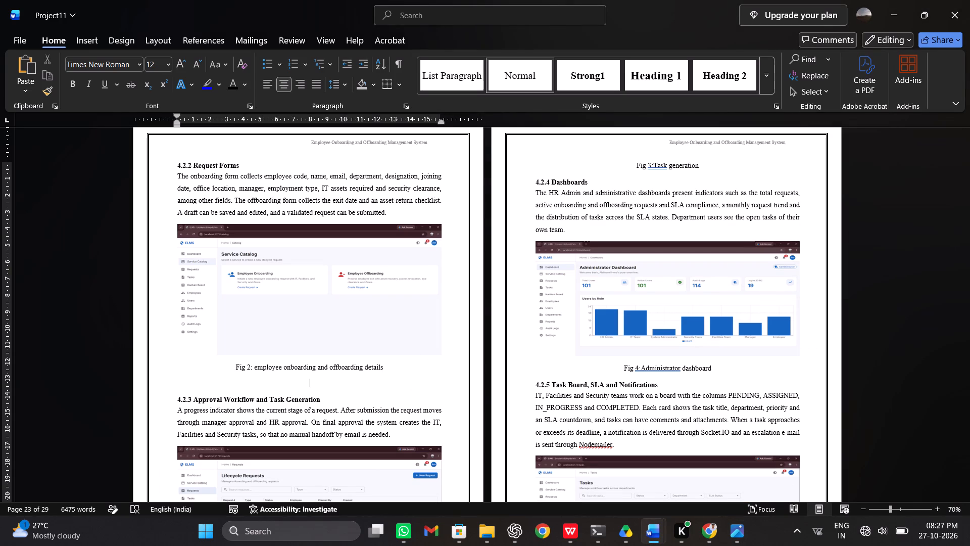
pyautogui.press('BackSpace')
pyautogui.hotkey('ctrl', 'v')
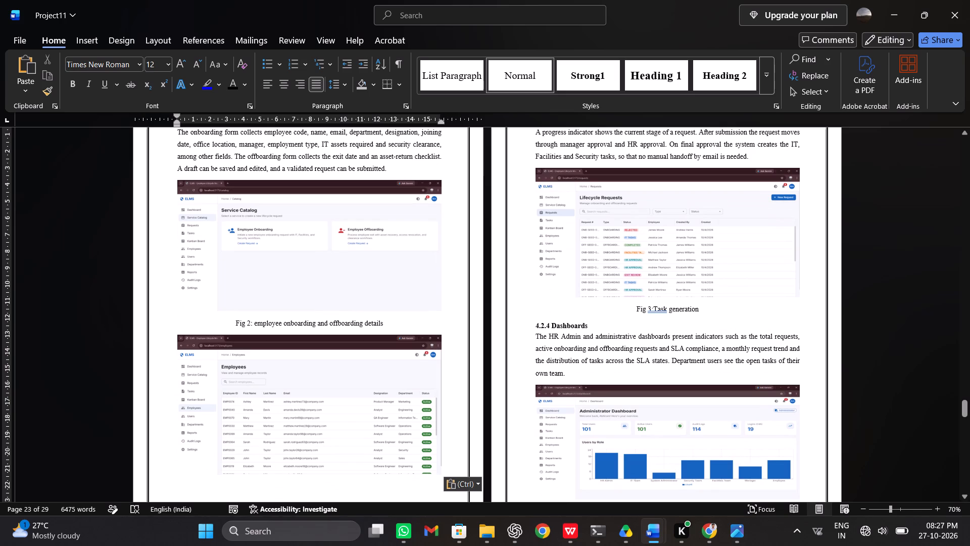
# Add the caption "Fig 2.1: employee details" under the Employees screenshot in section 4.2.2.
pyautogui.write('fi')
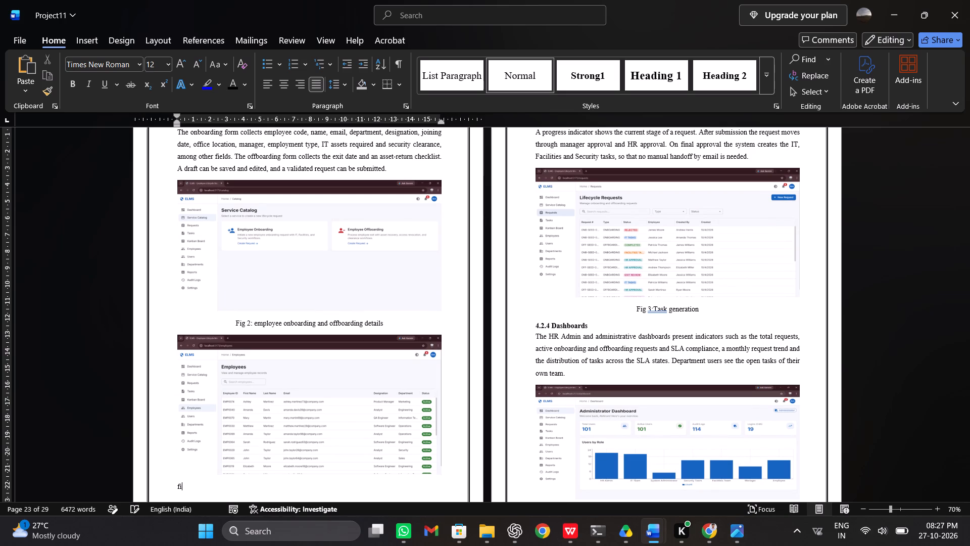
pyautogui.write('g 2.1')
pyautogui.hotkey('shift', ':')
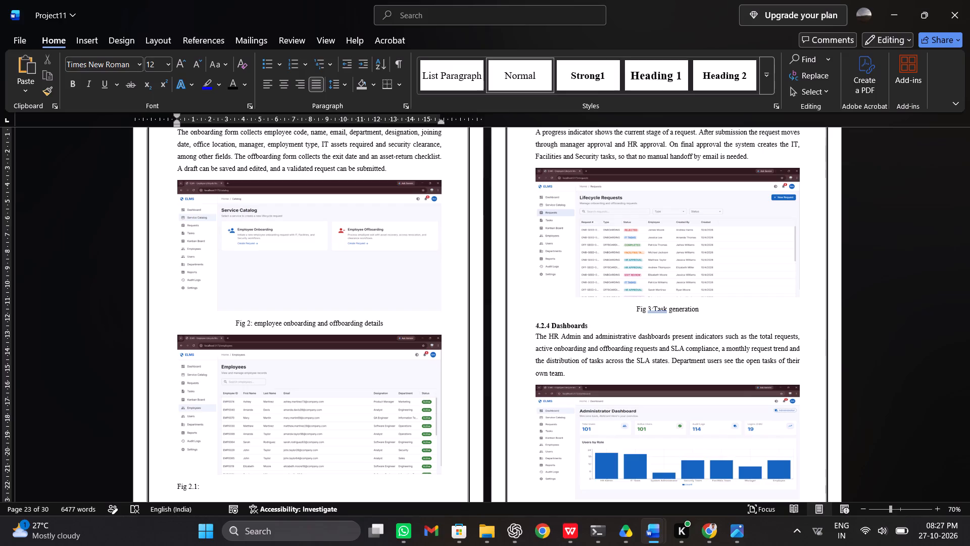
pyautogui.hscroll(1, 293, 310)
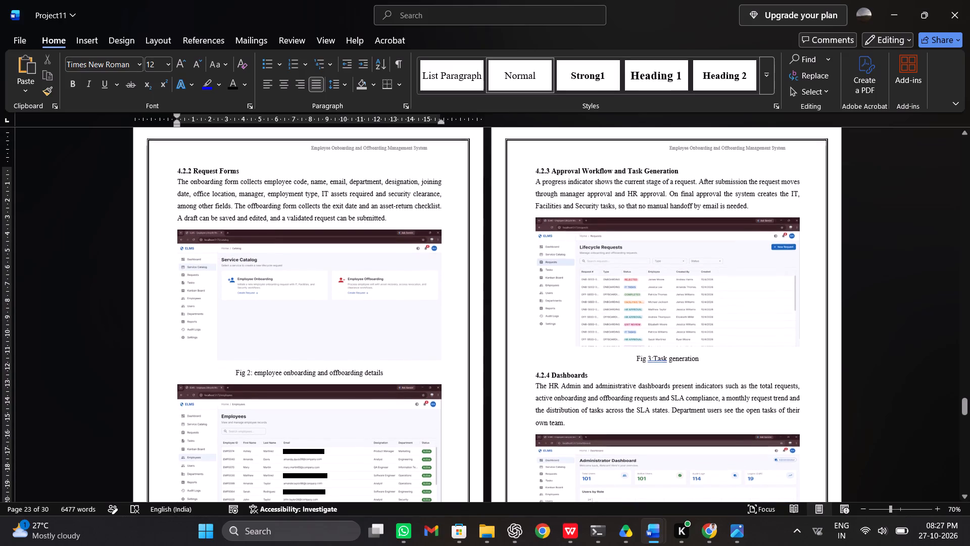
pyautogui.hscroll(1, 293, 310)
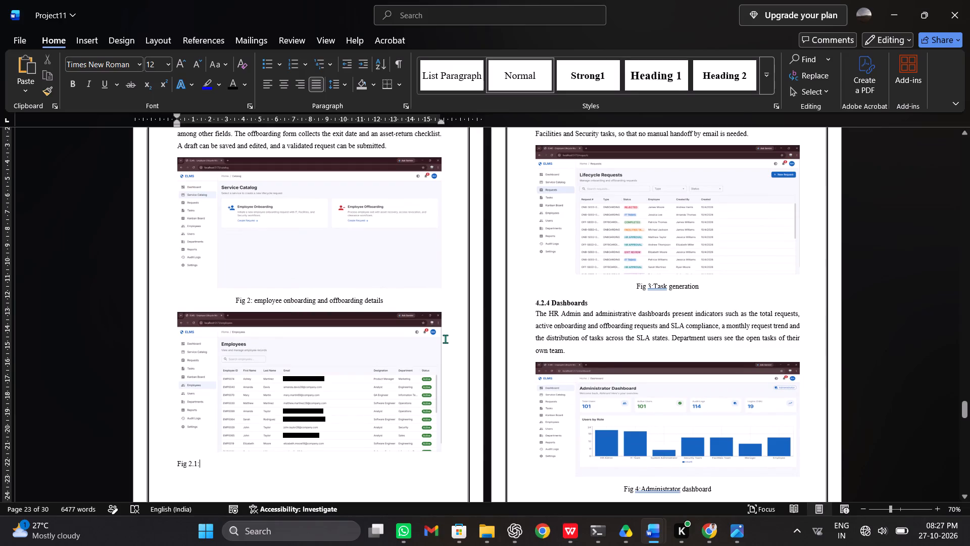
pyautogui.scroll(1, 445, 339)
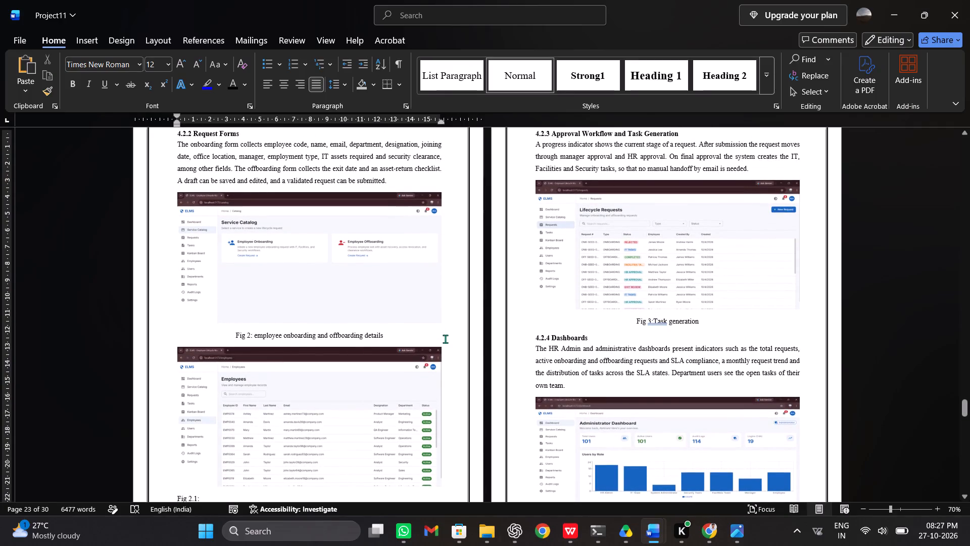
pyautogui.scroll(-1, 445, 339)
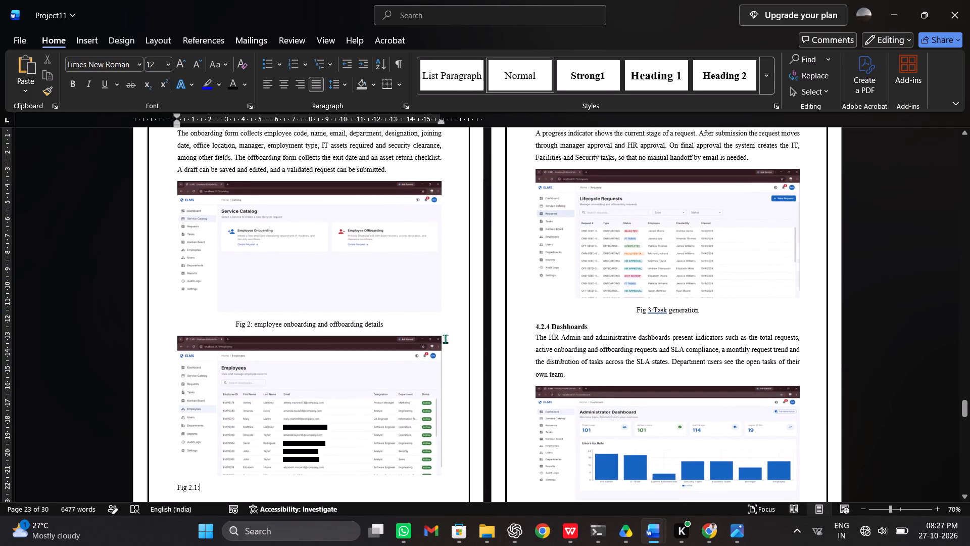
pyautogui.press('space')
pyautogui.write('employee')
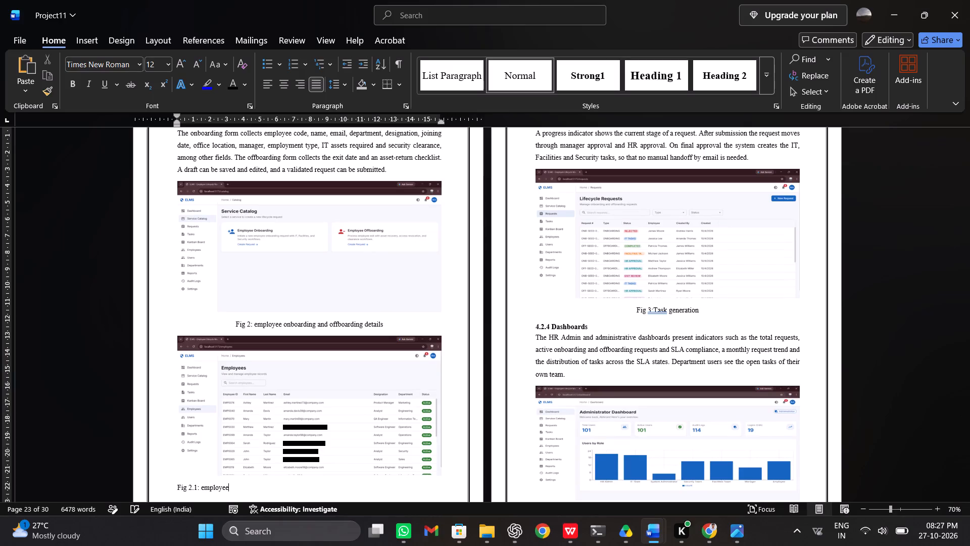
pyautogui.press('space')
pyautogui.write('details')
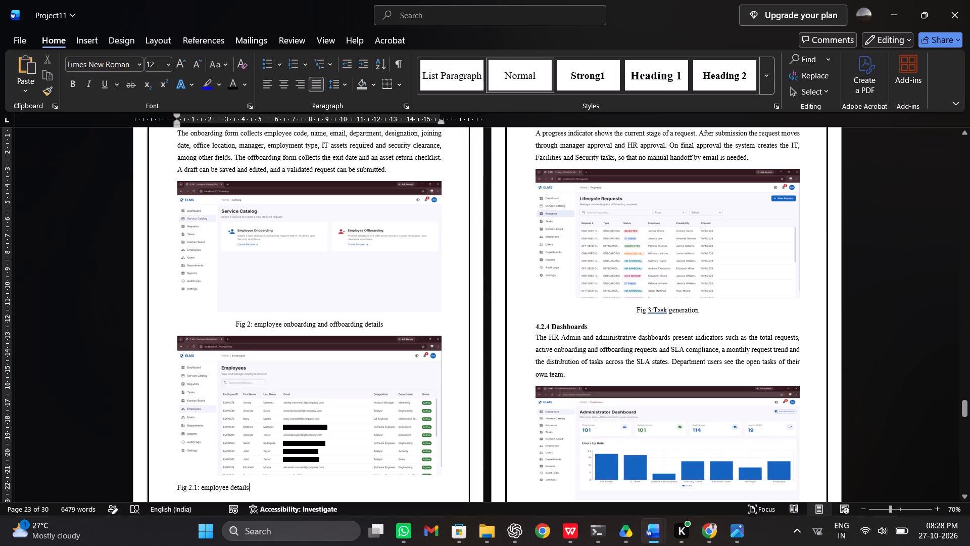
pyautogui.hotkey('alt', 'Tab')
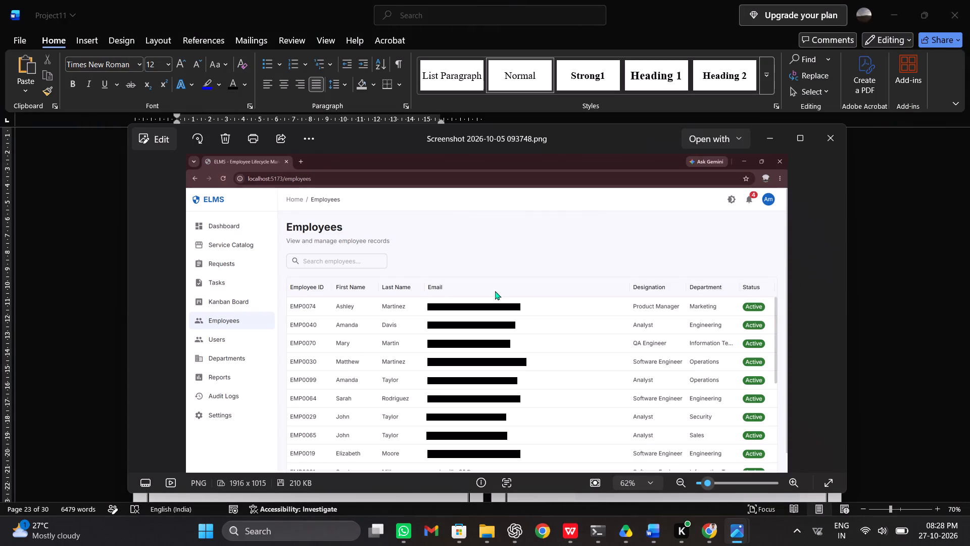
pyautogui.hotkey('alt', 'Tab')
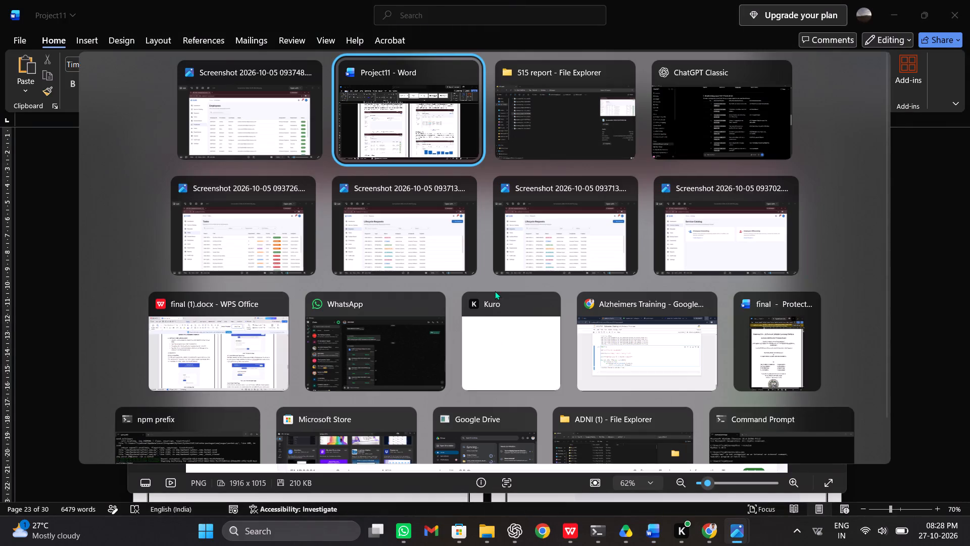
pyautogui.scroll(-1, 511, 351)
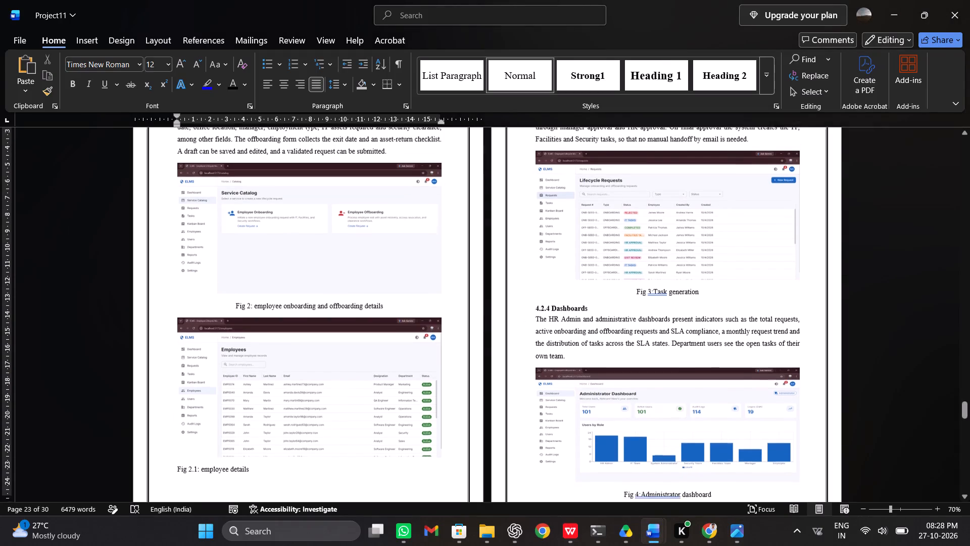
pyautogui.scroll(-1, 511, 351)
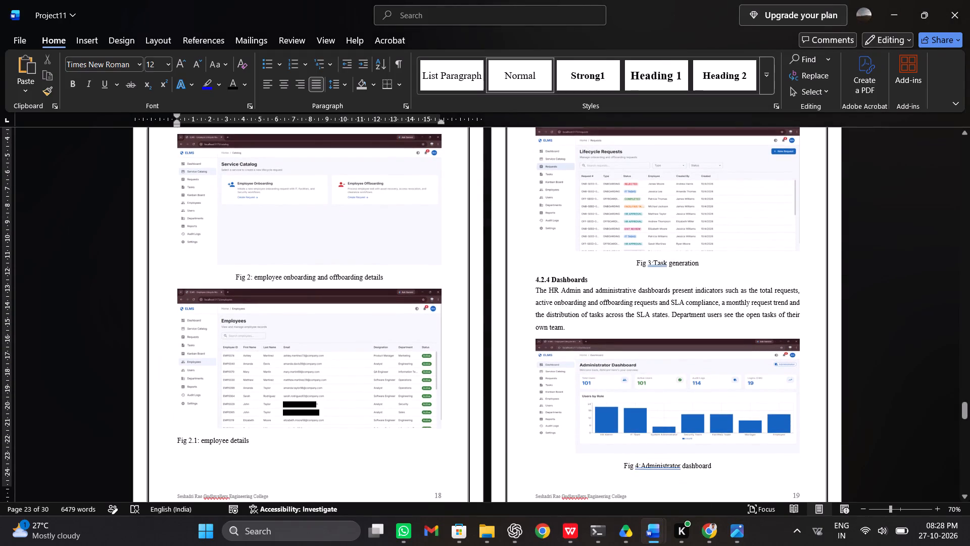
# Center the "Fig 2.1: employee details" caption under the Employees screenshot in section 4.2.2.
pyautogui.click(178, 441)
pyautogui.click(284, 88)
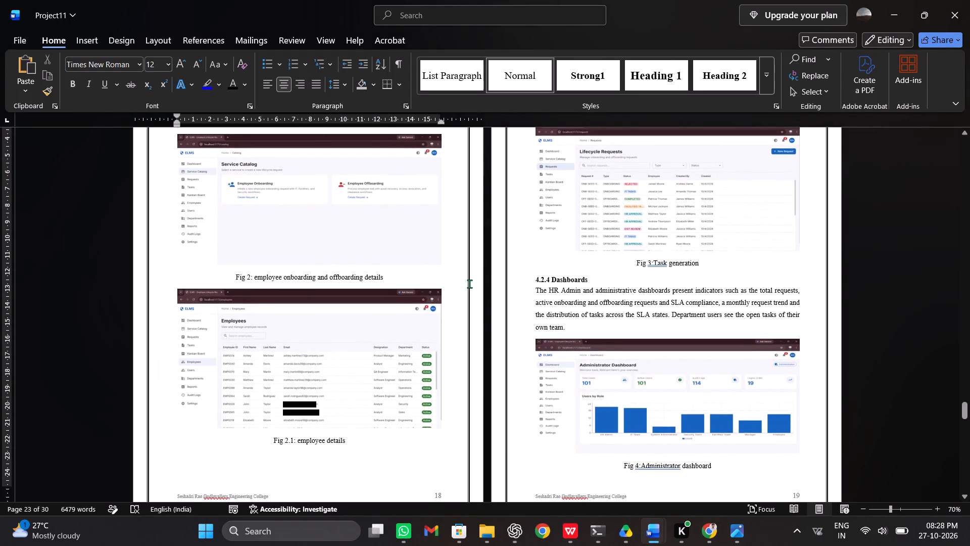
pyautogui.hscroll(1, 469, 284)
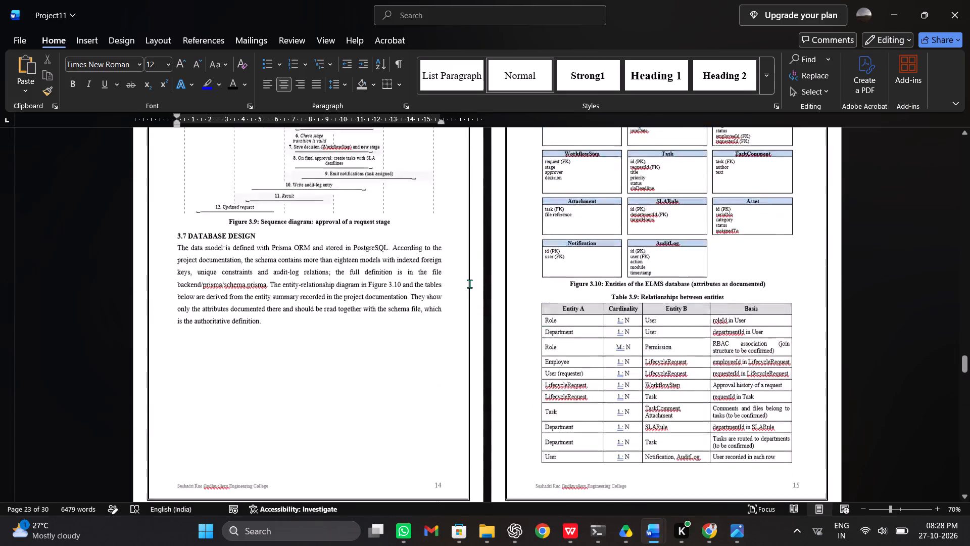
pyautogui.hscroll(1, 469, 284)
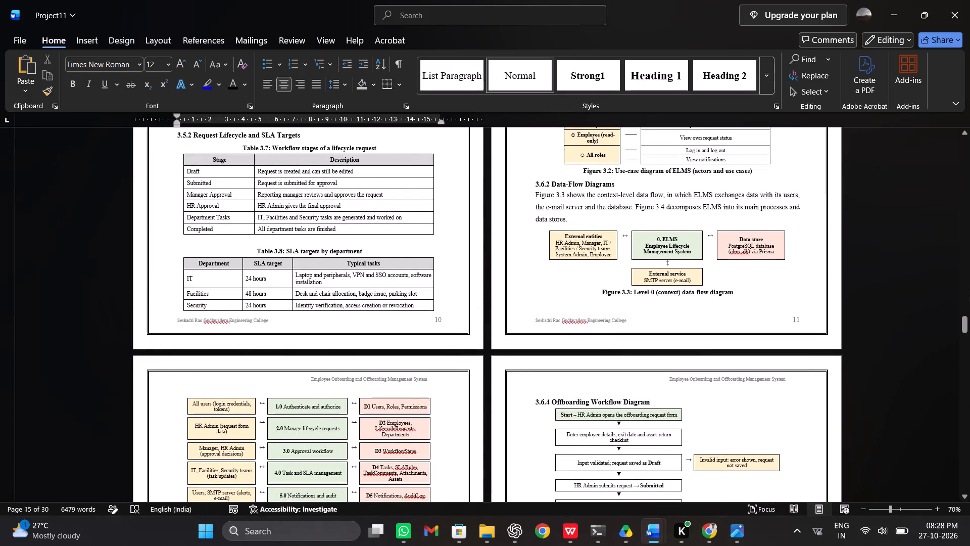
pyautogui.moveTo(963, 321); pyautogui.dragTo(969, 378)
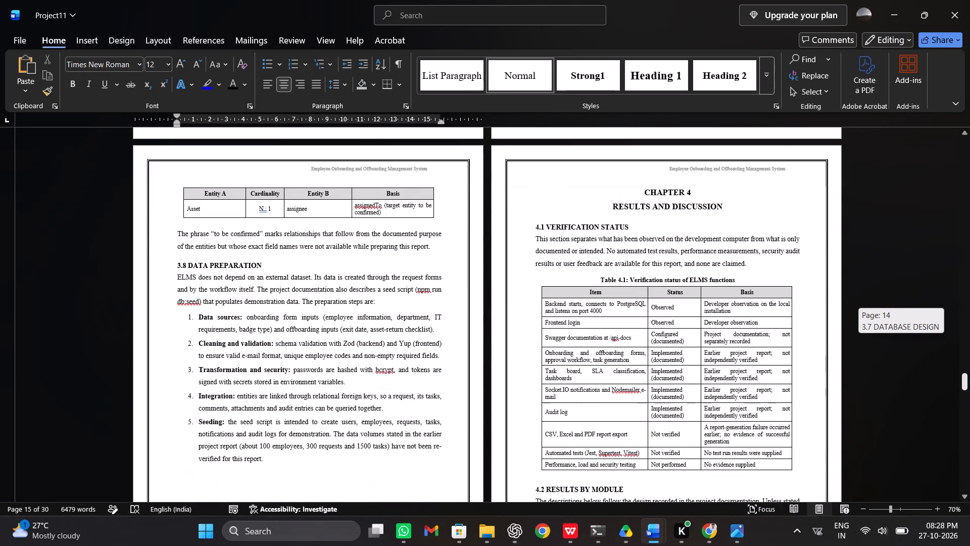
pyautogui.moveTo(969, 378); pyautogui.dragTo(969, 409)
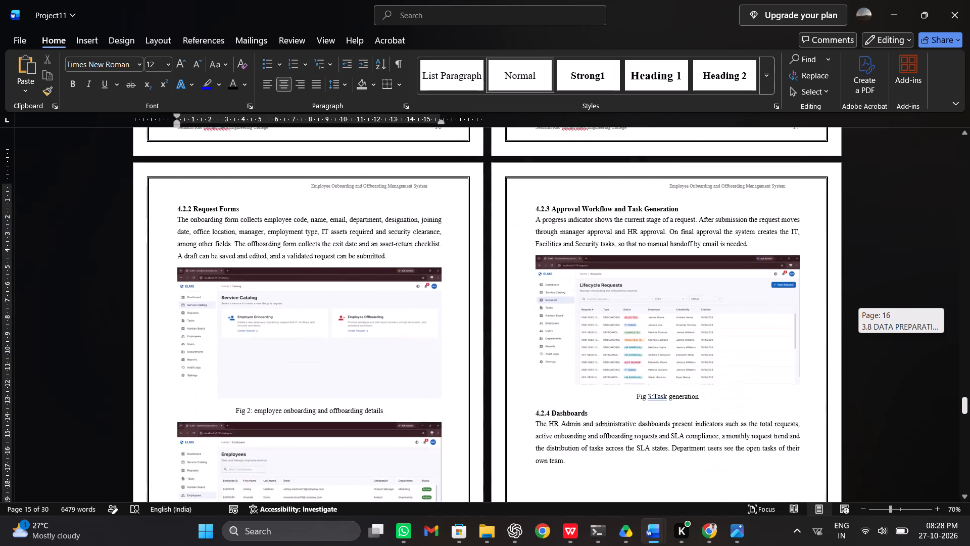
pyautogui.moveTo(969, 409); pyautogui.dragTo(965, 408)
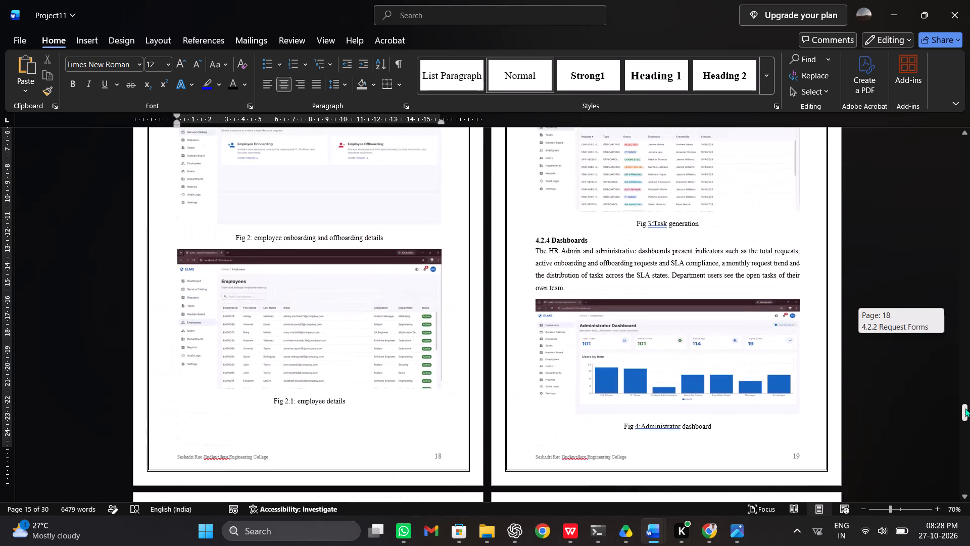
pyautogui.moveTo(965, 408); pyautogui.dragTo(962, 395)
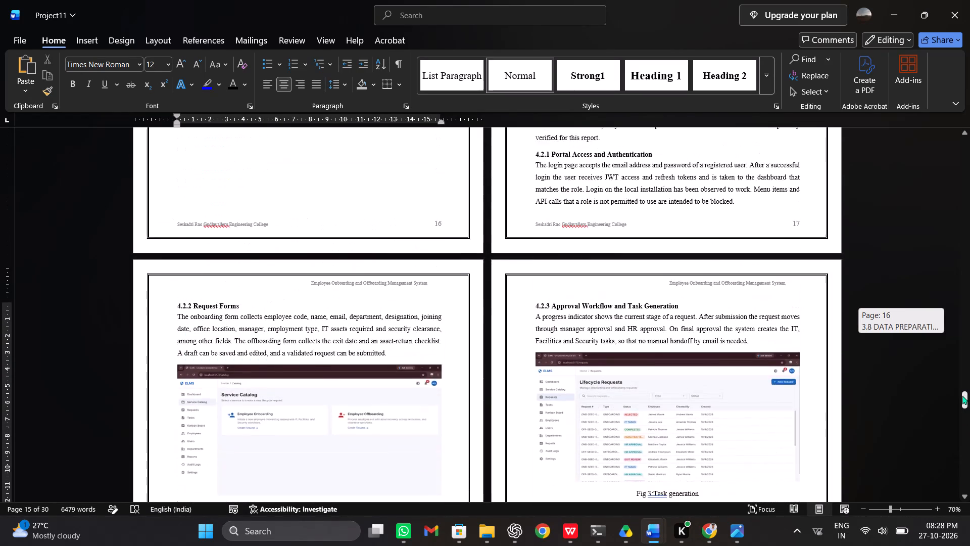
pyautogui.moveTo(962, 395); pyautogui.dragTo(962, 399)
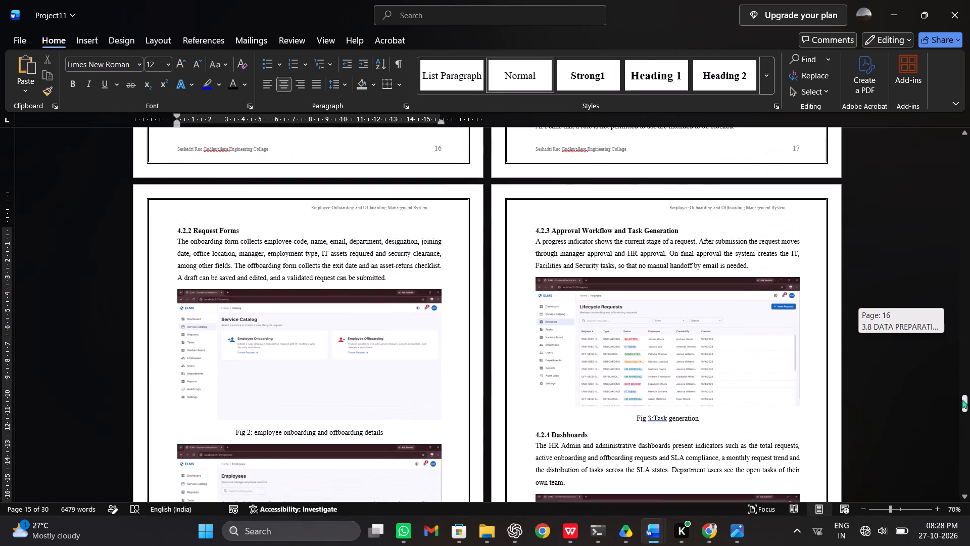
pyautogui.moveTo(962, 399); pyautogui.dragTo(962, 421)
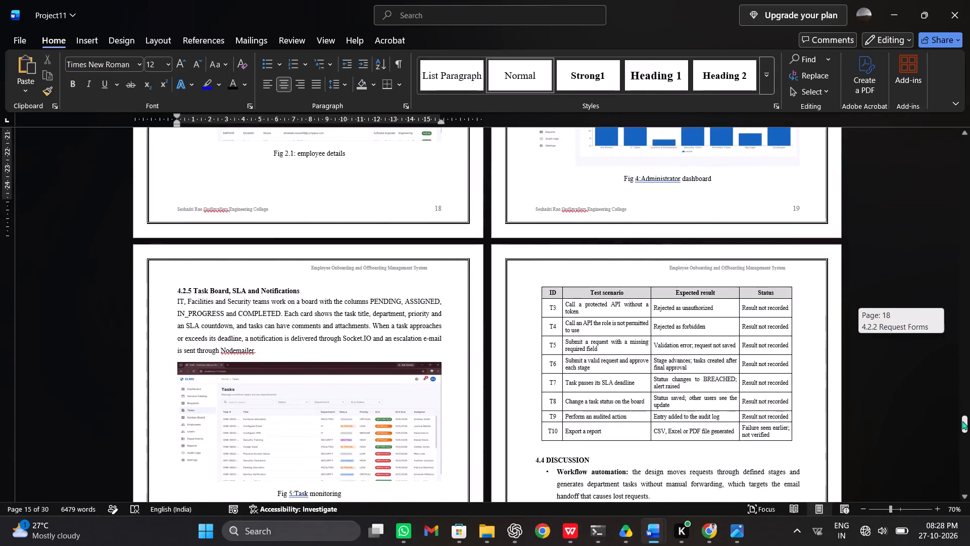
pyautogui.moveTo(962, 421); pyautogui.dragTo(962, 402)
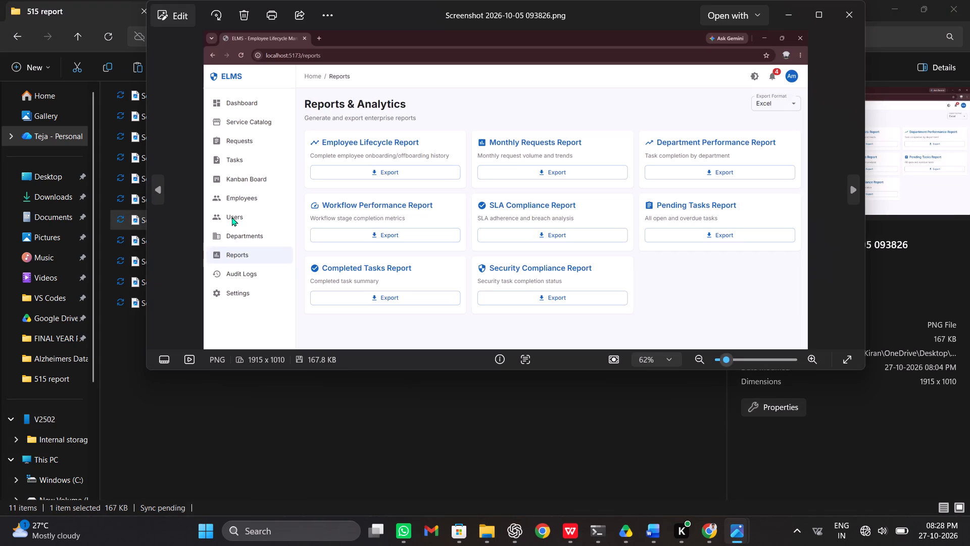
pyautogui.click(378, 201)
pyautogui.hotkey('ctrl', 'c')
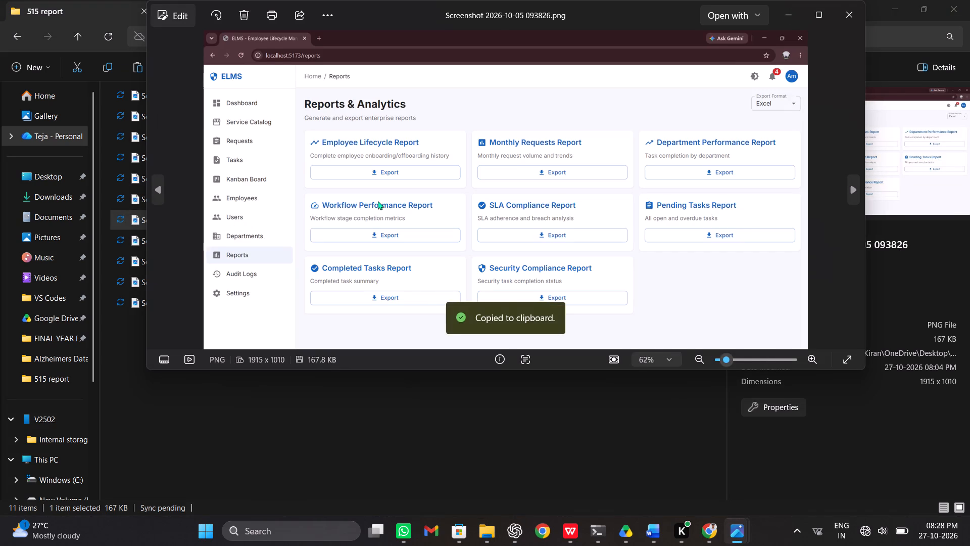
pyautogui.hotkey('alt', 'Tab')
pyautogui.hotkey('alt', 'Tab')
pyautogui.hotkey('alt', 'Tab')
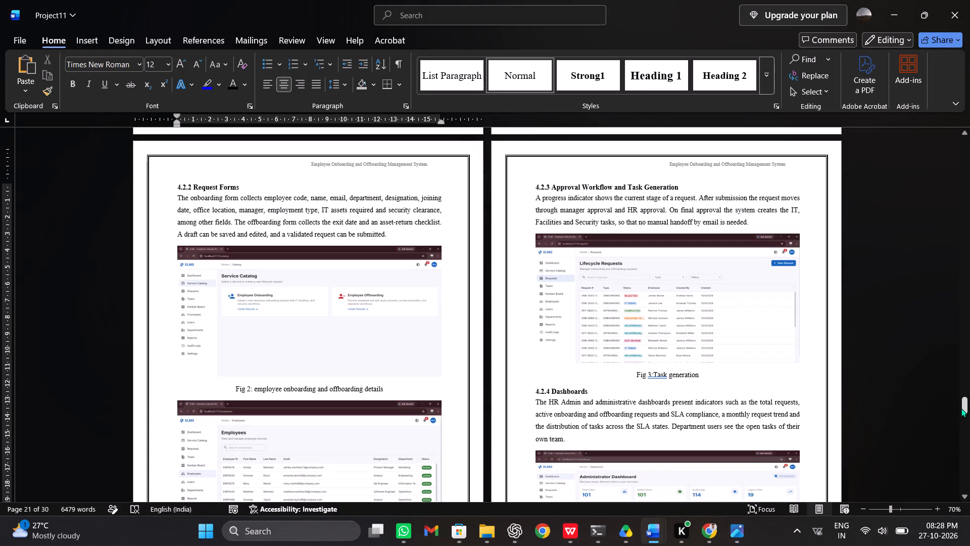
pyautogui.moveTo(961, 408); pyautogui.dragTo(967, 423)
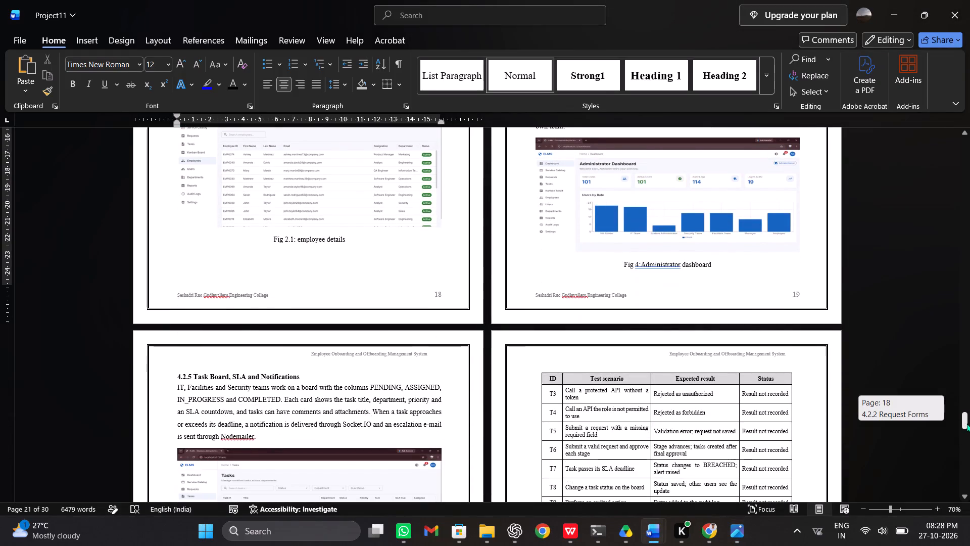
pyautogui.moveTo(967, 423); pyautogui.dragTo(967, 414)
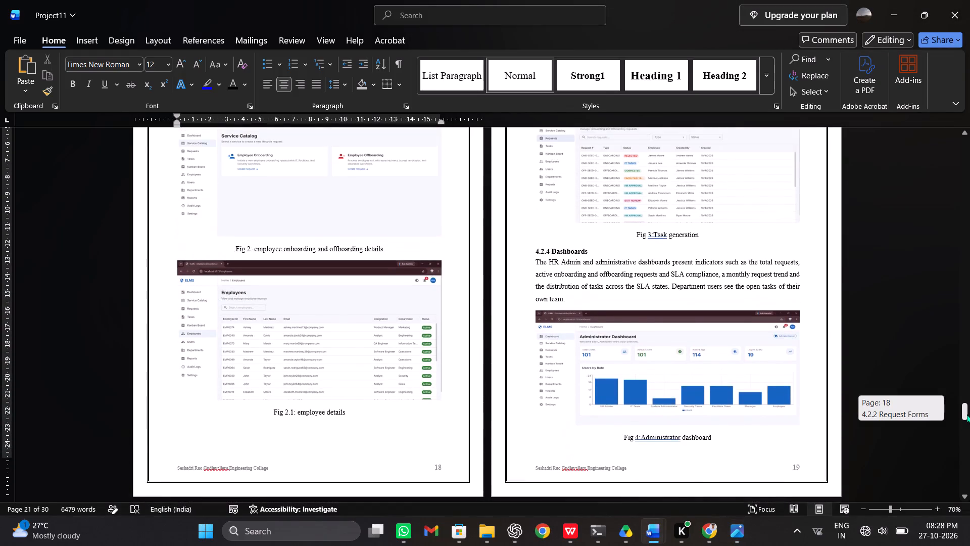
pyautogui.moveTo(967, 414); pyautogui.dragTo(969, 439)
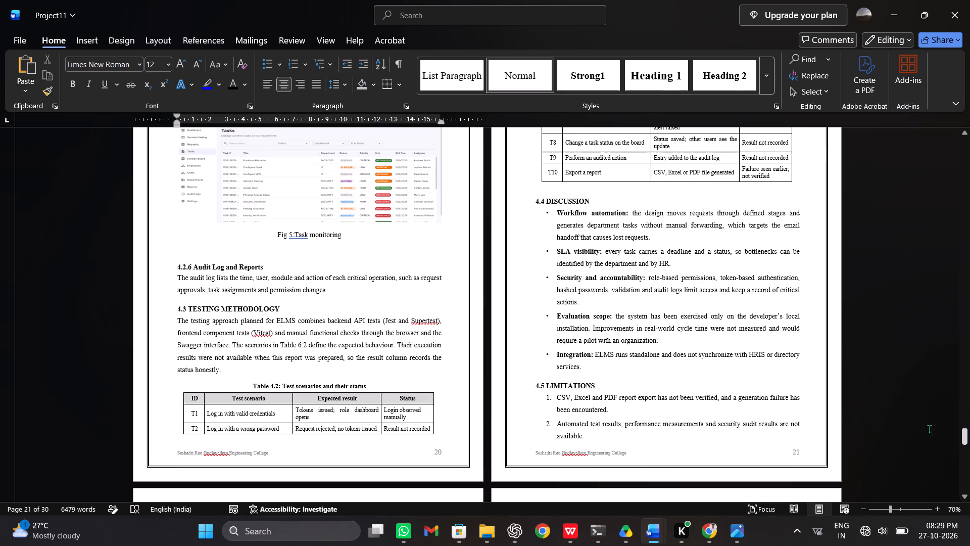
pyautogui.click(332, 294)
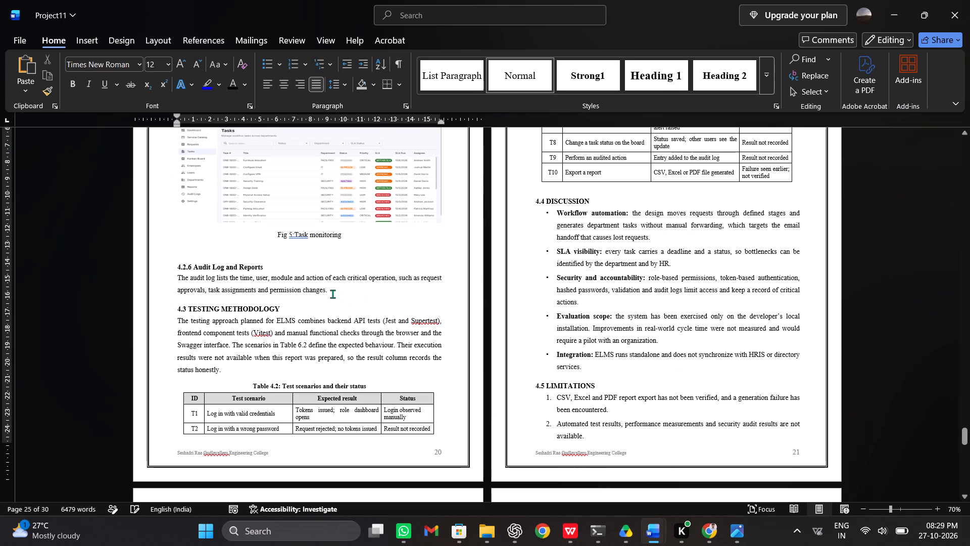
pyautogui.press('Return')
pyautogui.hotkey('ctrl', 'v')
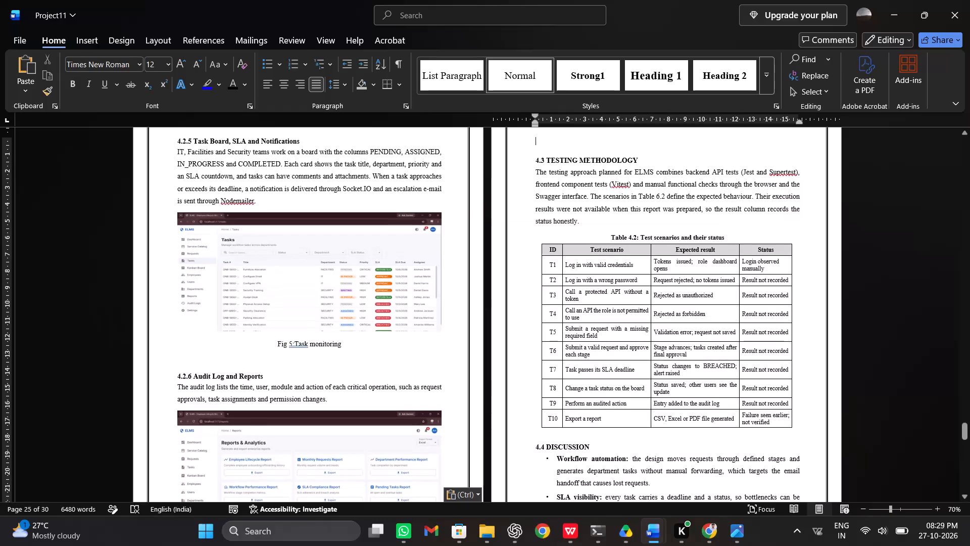
# Remove the blank line between the Fig 5 caption and the "4.2.6 Audit Log and Reports" heading.
pyautogui.scroll(1, 332, 294)
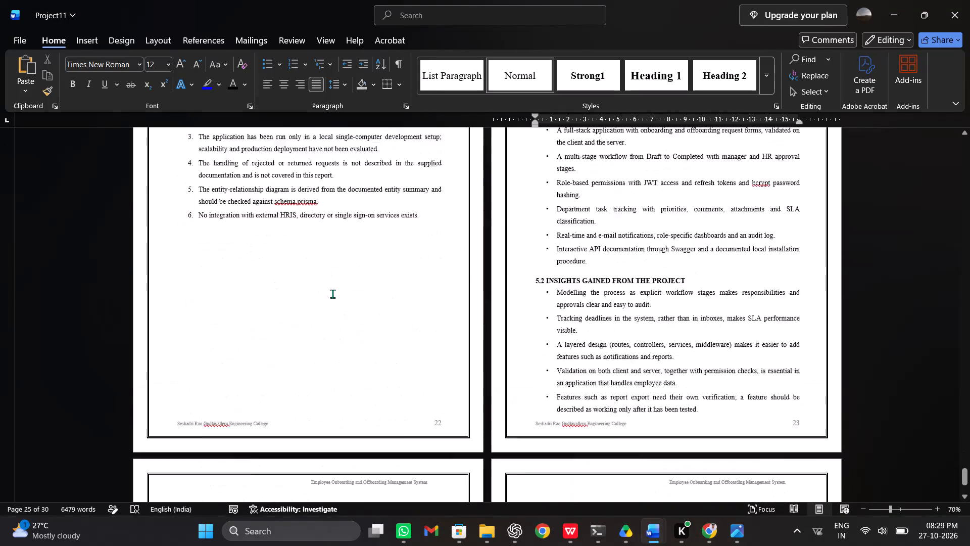
pyautogui.scroll(1, 332, 294)
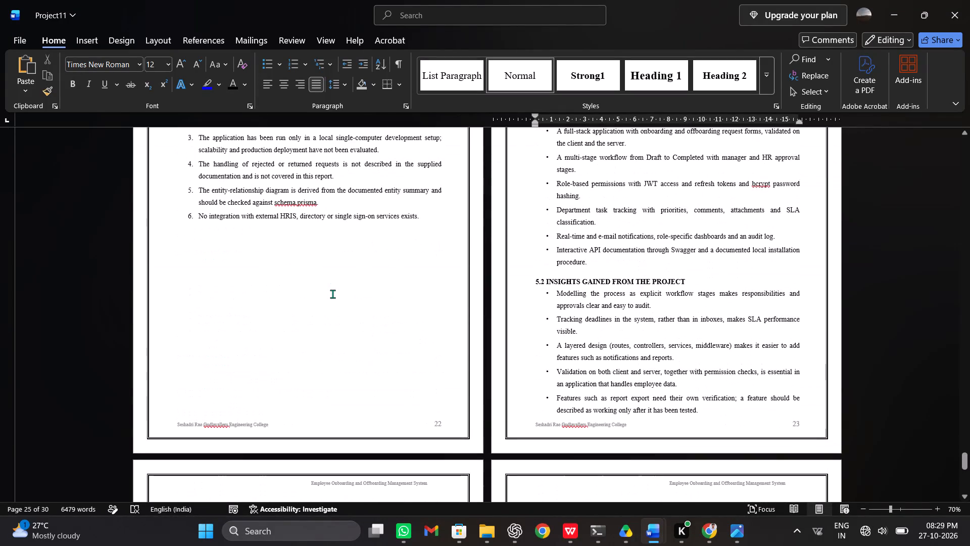
pyautogui.scroll(4, 332, 294)
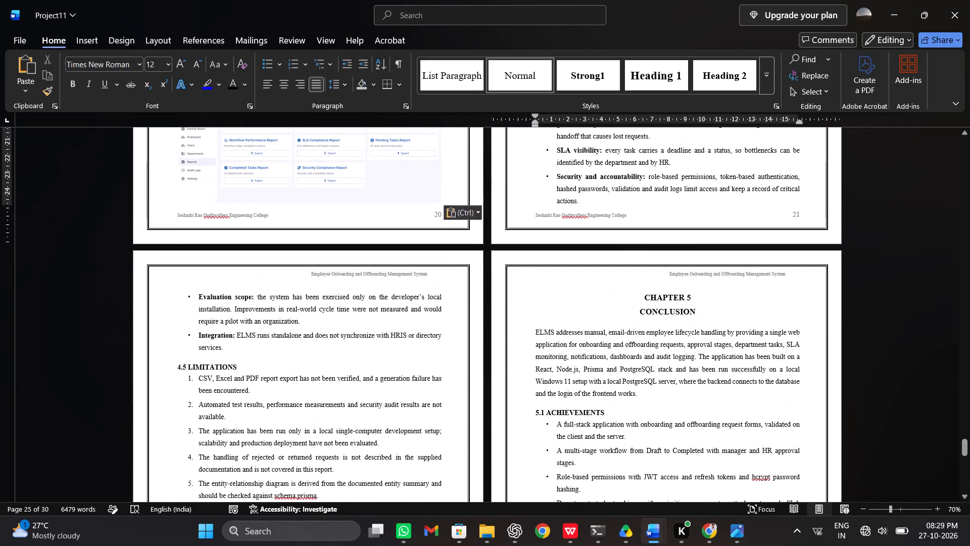
pyautogui.moveTo(963, 442); pyautogui.dragTo(963, 440)
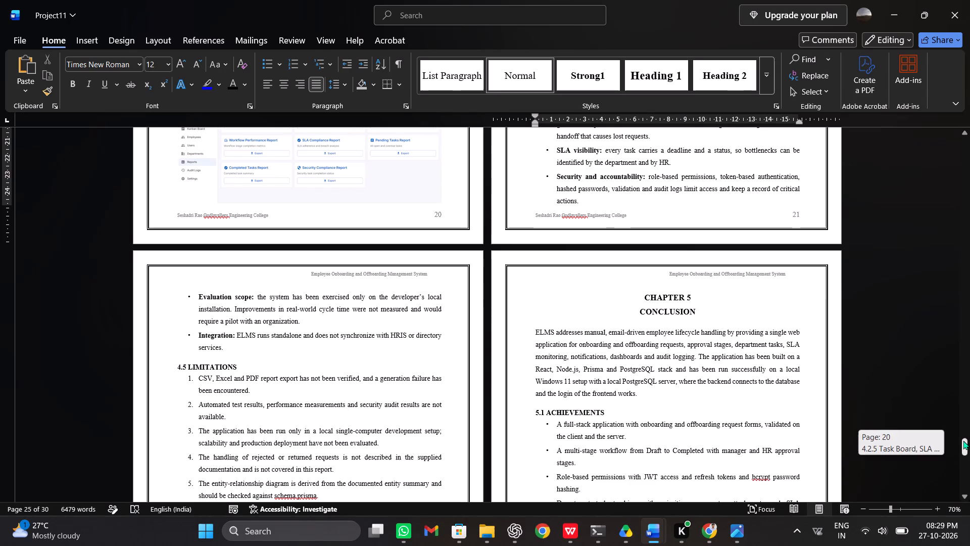
pyautogui.moveTo(963, 440); pyautogui.dragTo(963, 422)
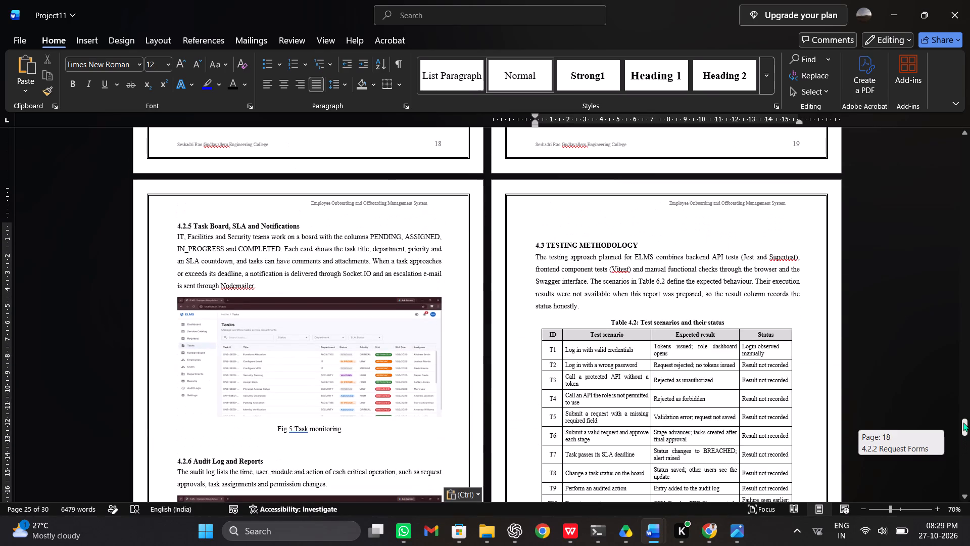
pyautogui.moveTo(963, 422); pyautogui.dragTo(963, 430)
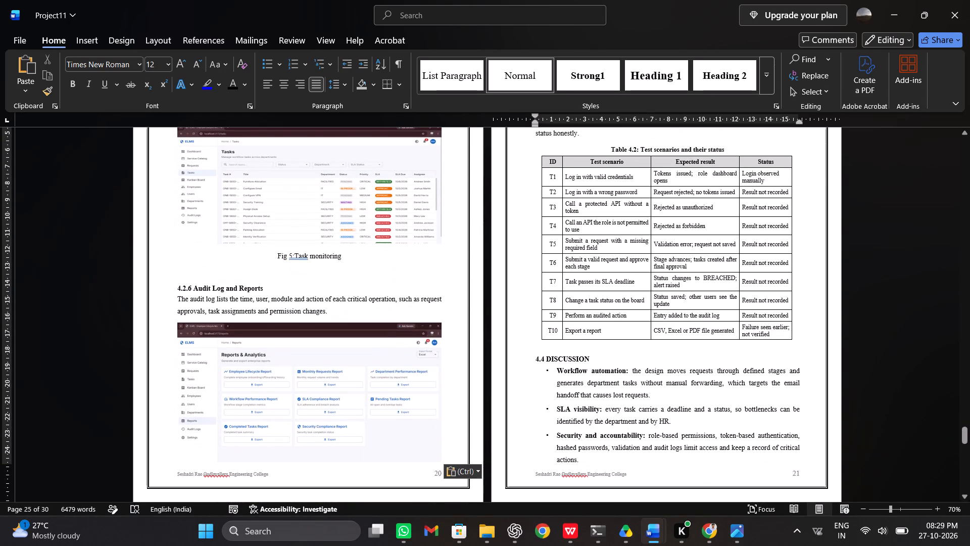
pyautogui.click(178, 286)
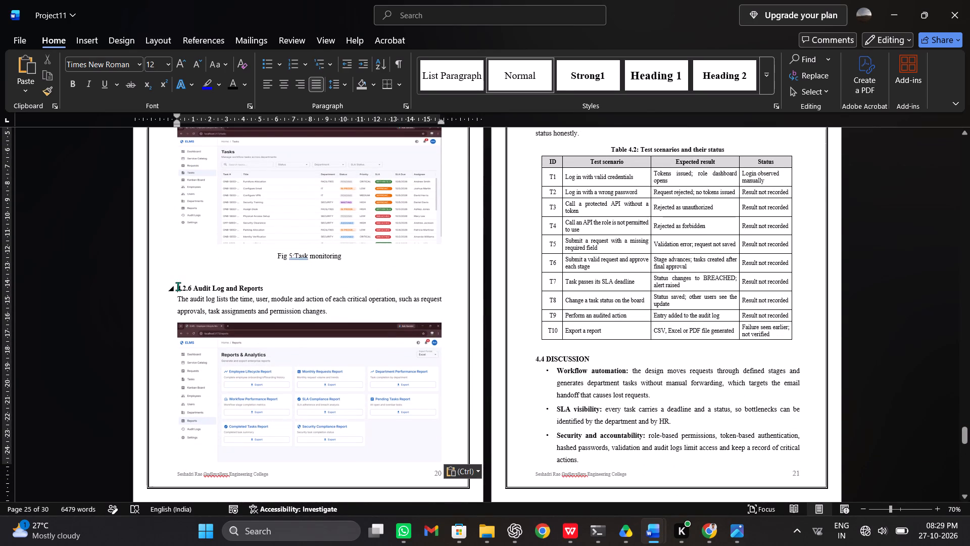
pyautogui.press('BackSpace')
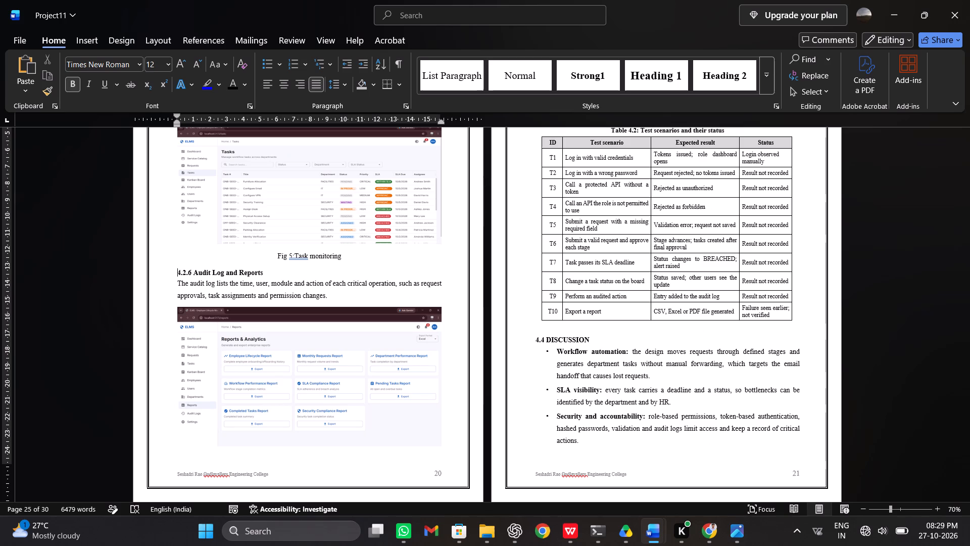
# Slightly reduce the height of the Reports & Analytics screenshot, keeping its full text width, and place the cursor on the line below it.
pyautogui.click(203, 450)
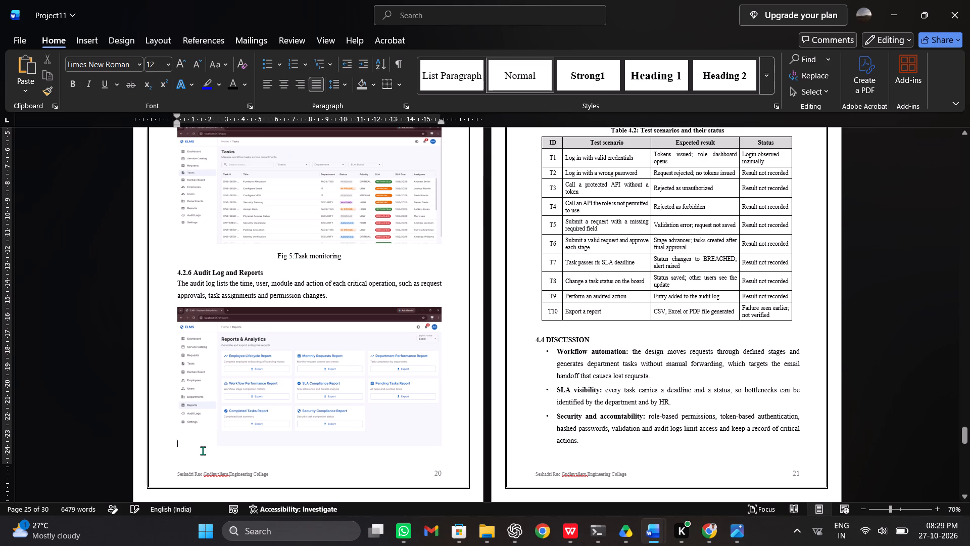
pyautogui.click(270, 433)
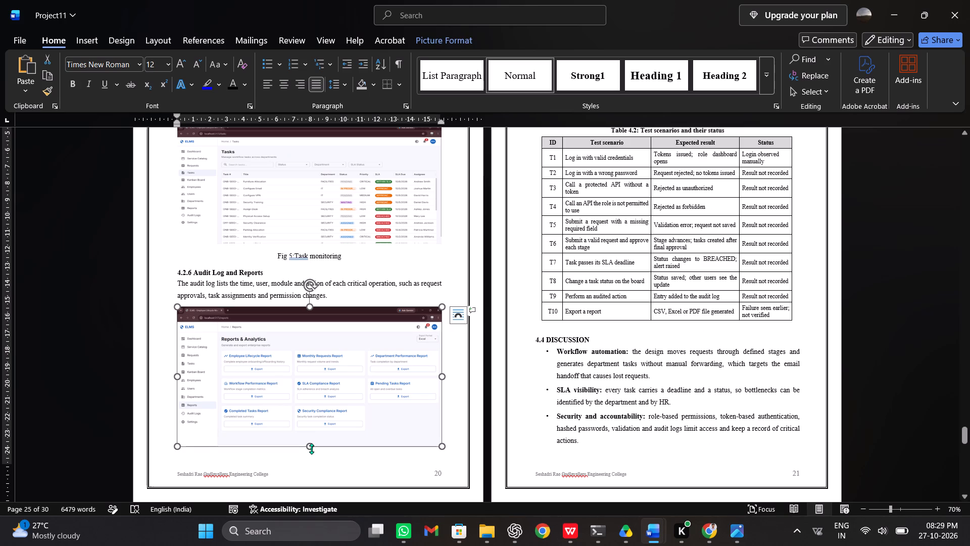
pyautogui.moveTo(312, 448); pyautogui.dragTo(312, 440)
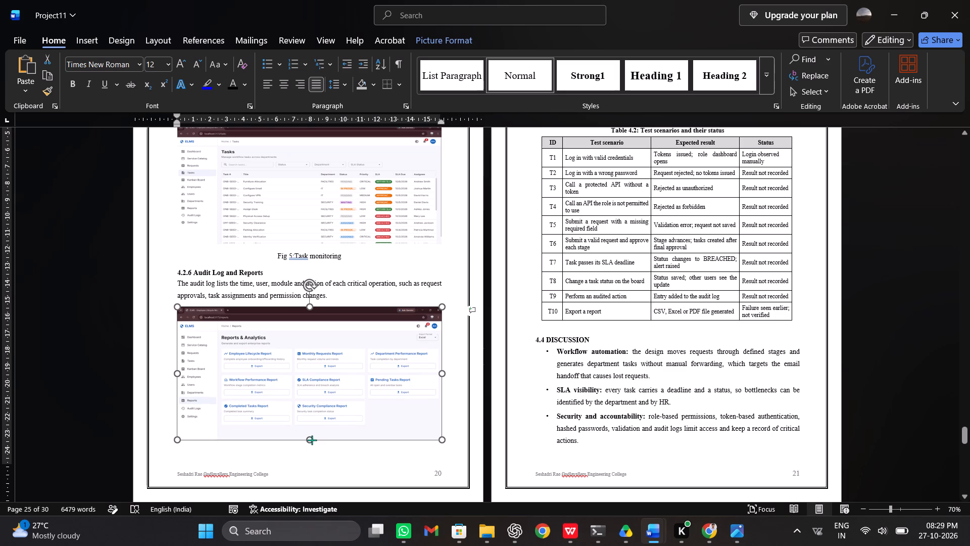
pyautogui.moveTo(312, 440); pyautogui.dragTo(314, 437)
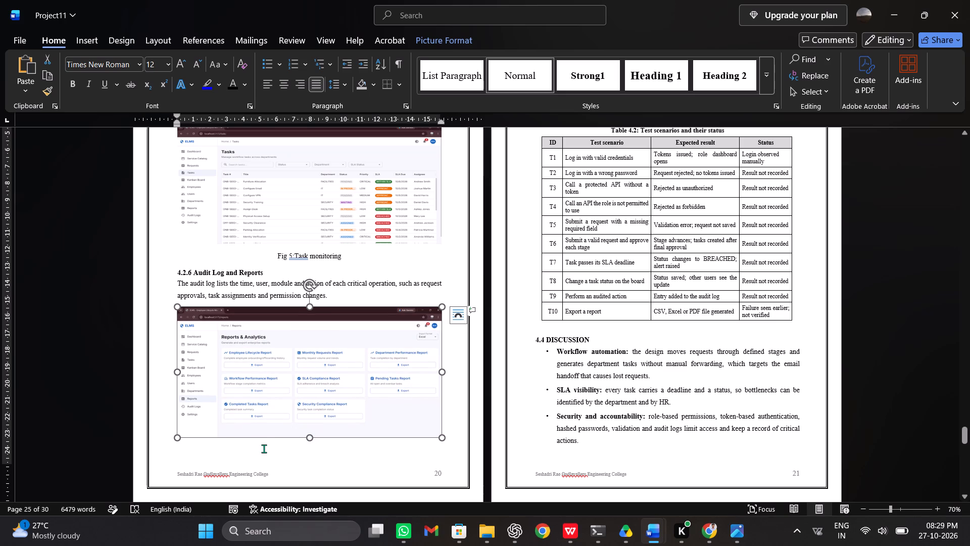
pyautogui.click(264, 448)
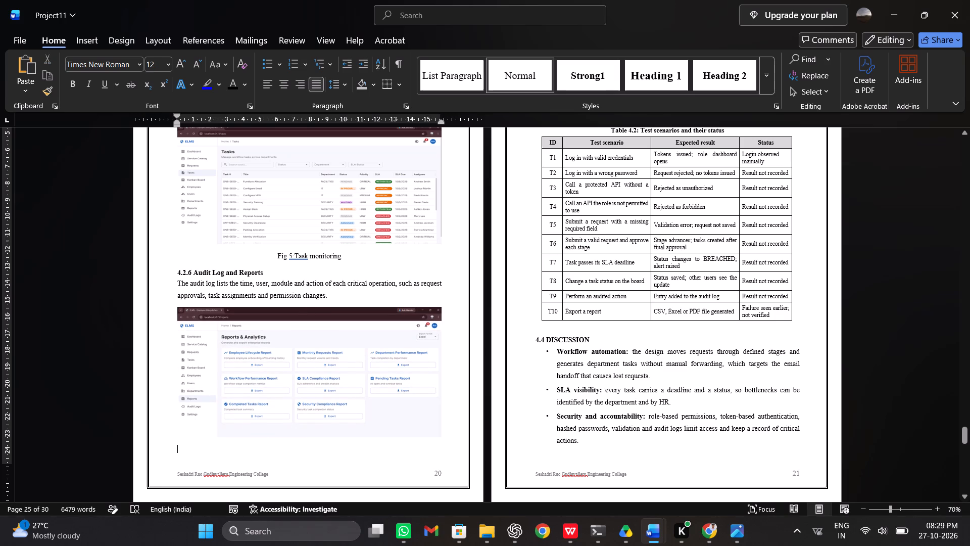
# Enter the caption "Fig 6: report generation" on the line below the Reports & Analytics screenshot.
pyautogui.write('fig')
pyautogui.press('space')
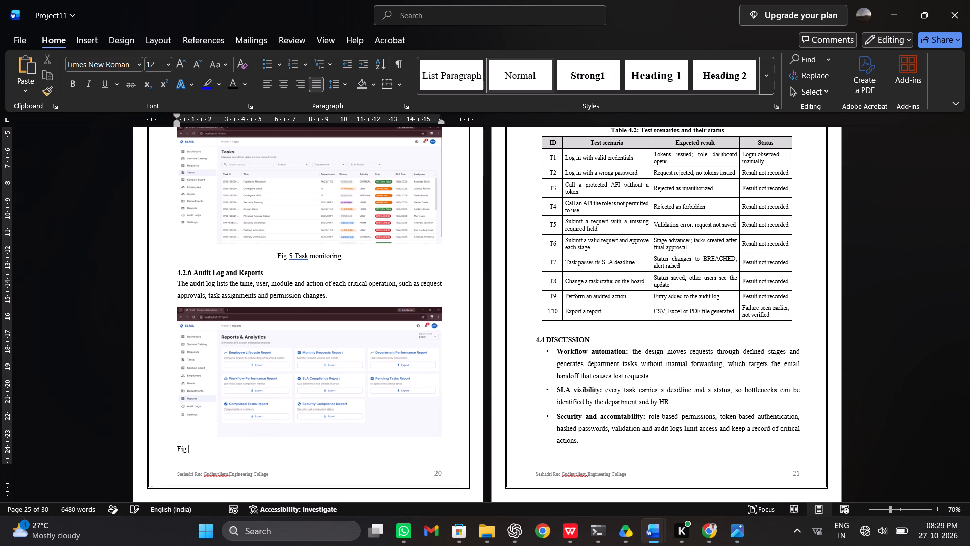
pyautogui.write('6:')
pyautogui.press('r')
pyautogui.press('BackSpace')
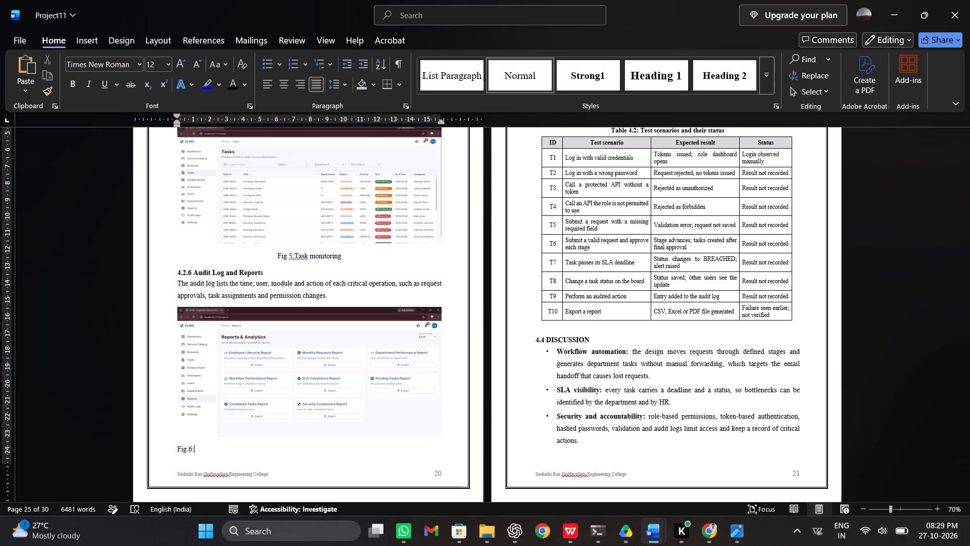
pyautogui.press('space')
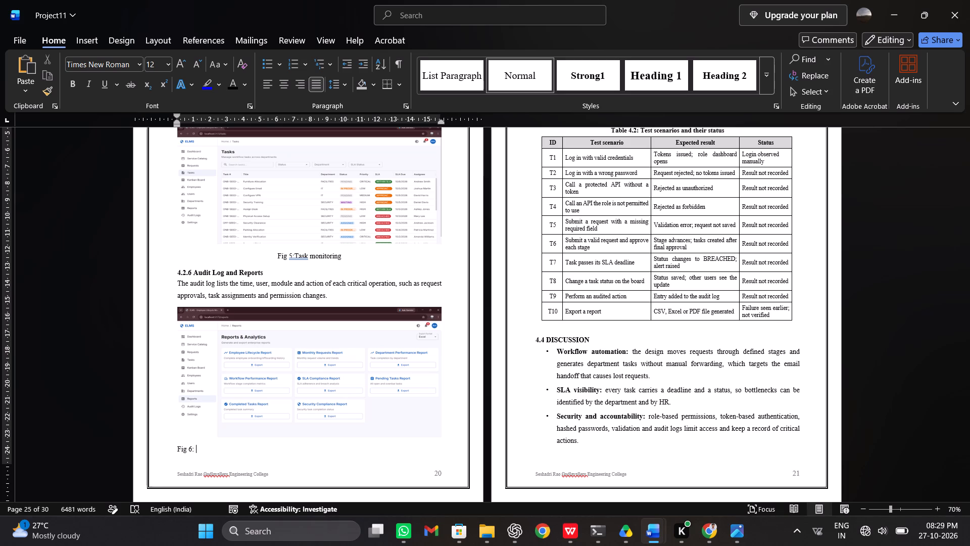
pyautogui.hotkey('shift', 'a')
pyautogui.write('ud')
pyautogui.press('BackSpace')
pyautogui.press('BackSpace')
pyautogui.press('BackSpace')
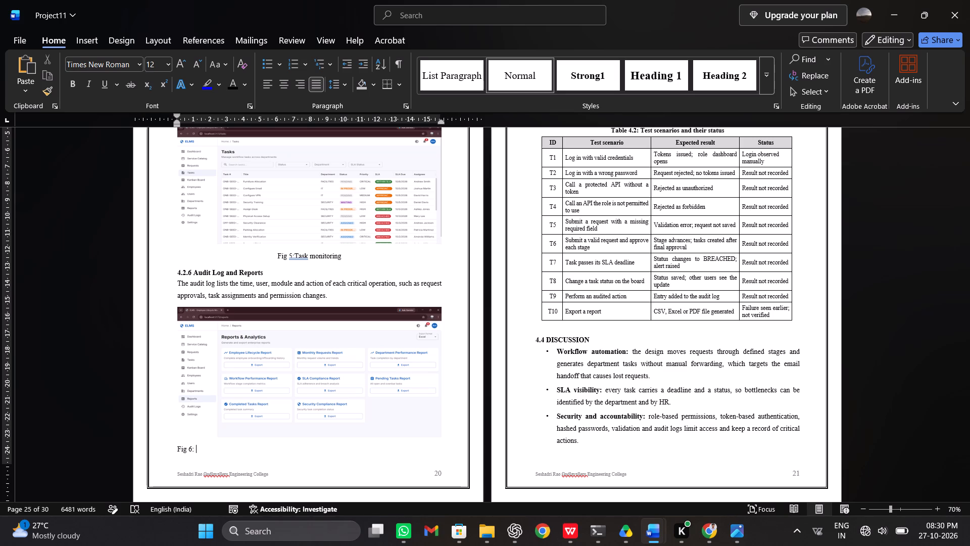
pyautogui.write('report geb')
pyautogui.press('BackSpace')
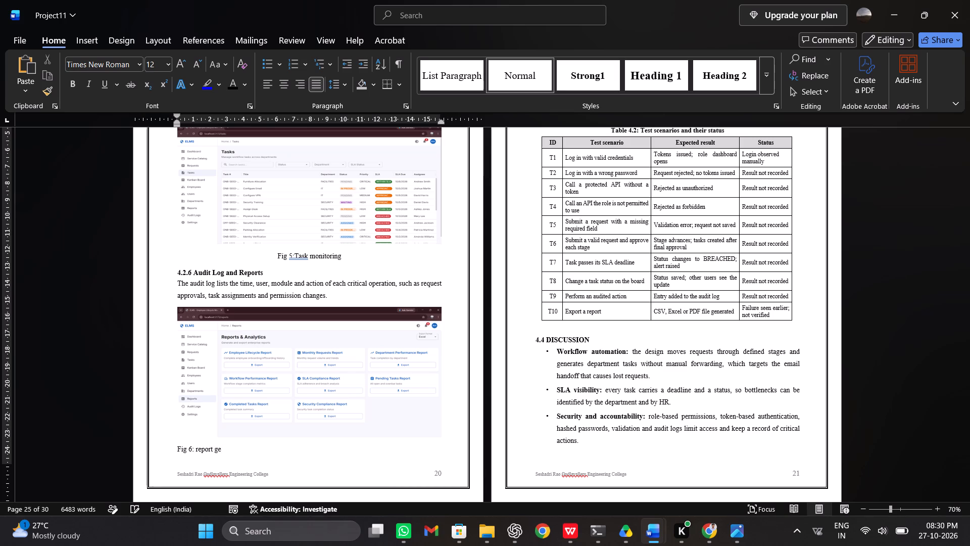
pyautogui.press('e')
pyautogui.press('BackSpace')
pyautogui.write('neration')
# Centre the Fig 6 caption under its screenshot.
pyautogui.click(180, 448)
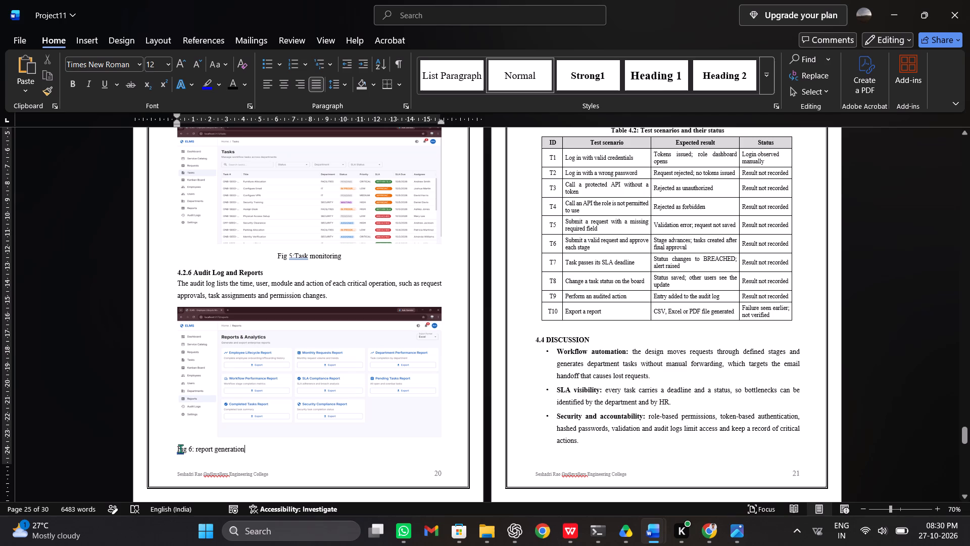
pyautogui.press('Left')
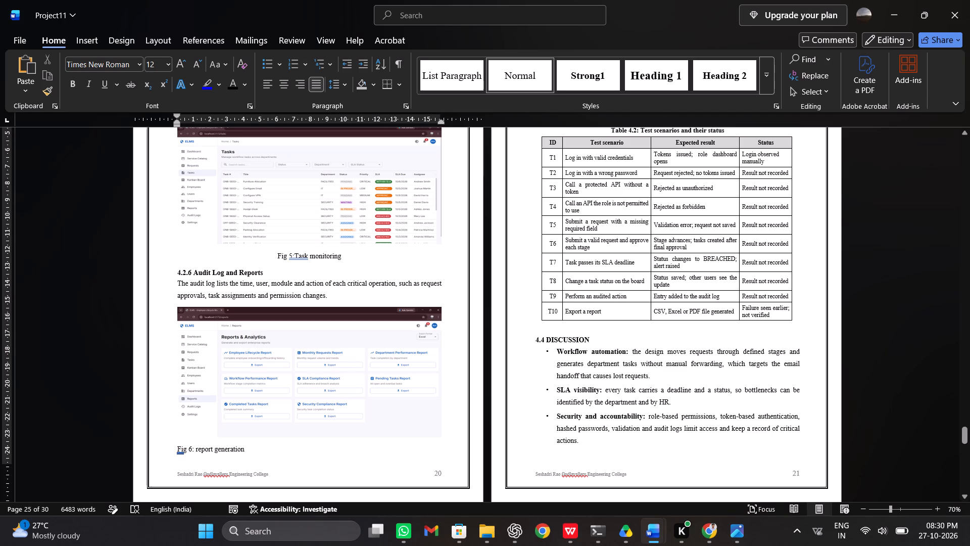
pyautogui.click(287, 80)
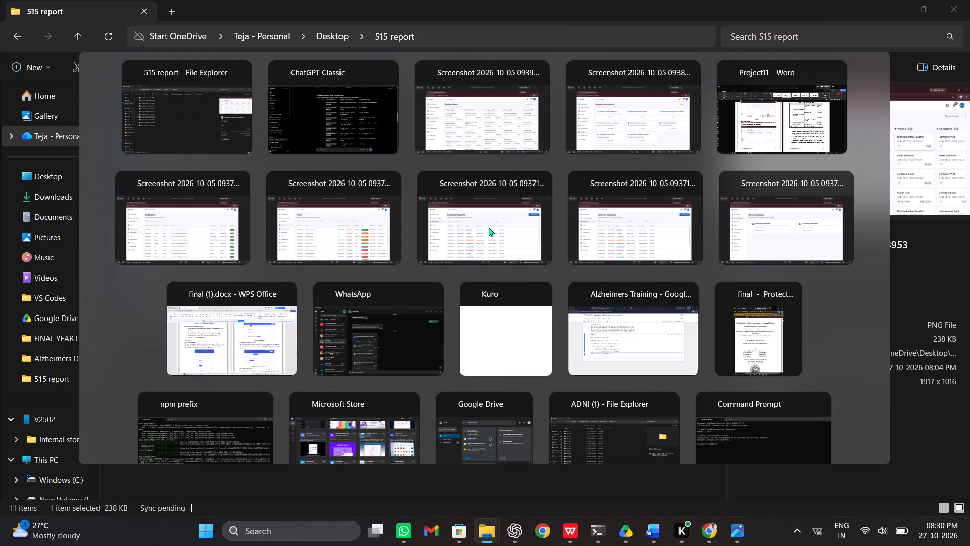
pyautogui.hotkey('alt', 'Tab')
pyautogui.hotkey('alt', 'Tab')
pyautogui.hotkey('alt', 'Tab')
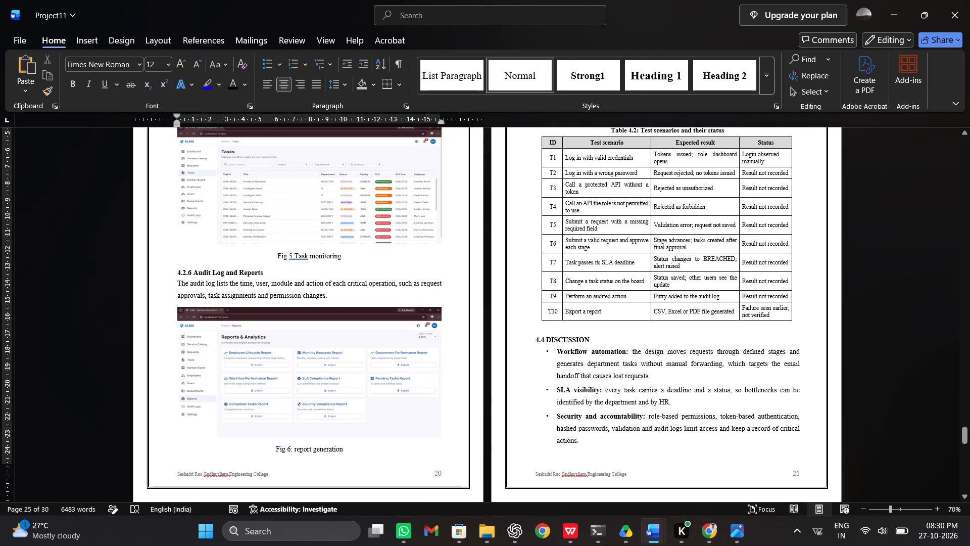
pyautogui.scroll(2, 569, 380)
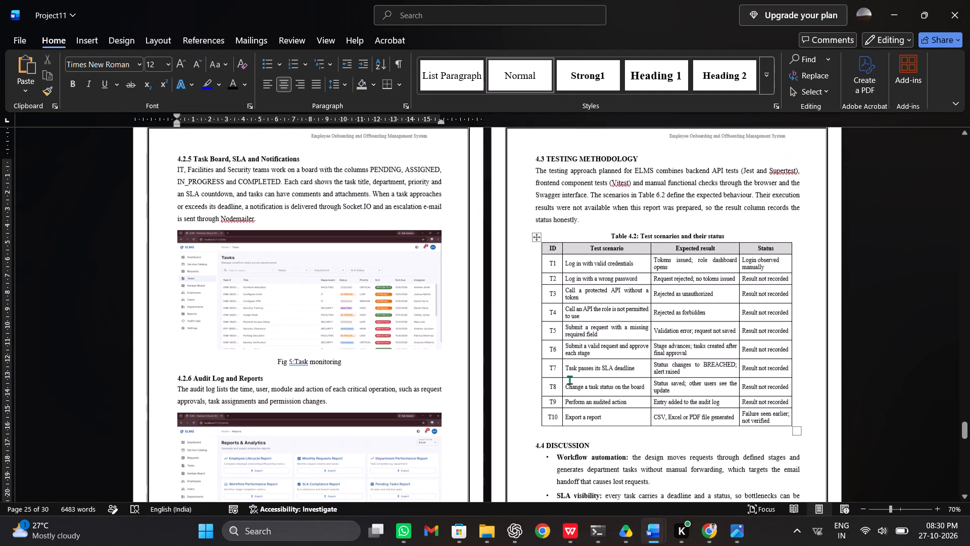
pyautogui.scroll(1, 569, 380)
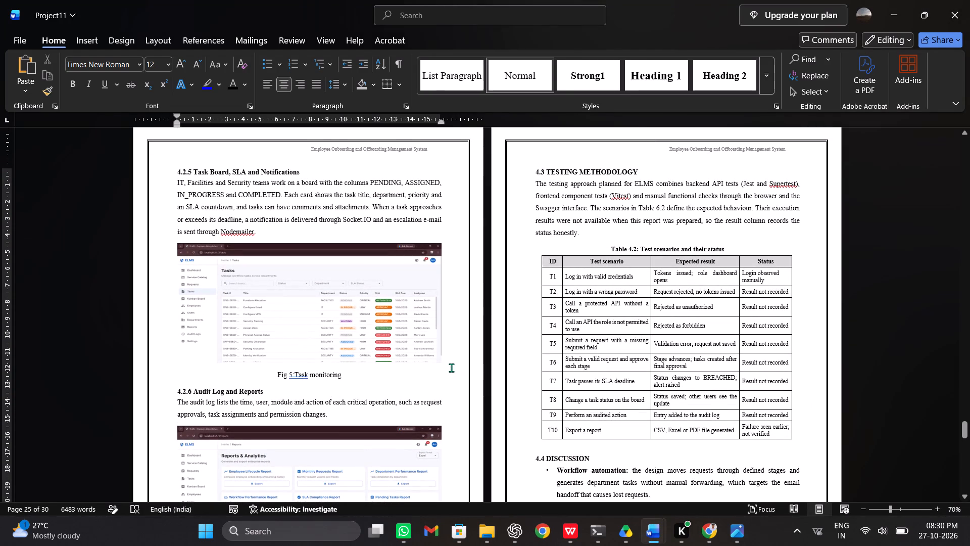
pyautogui.click(351, 378)
pyautogui.press('Return')
pyautogui.press('BackSpace')
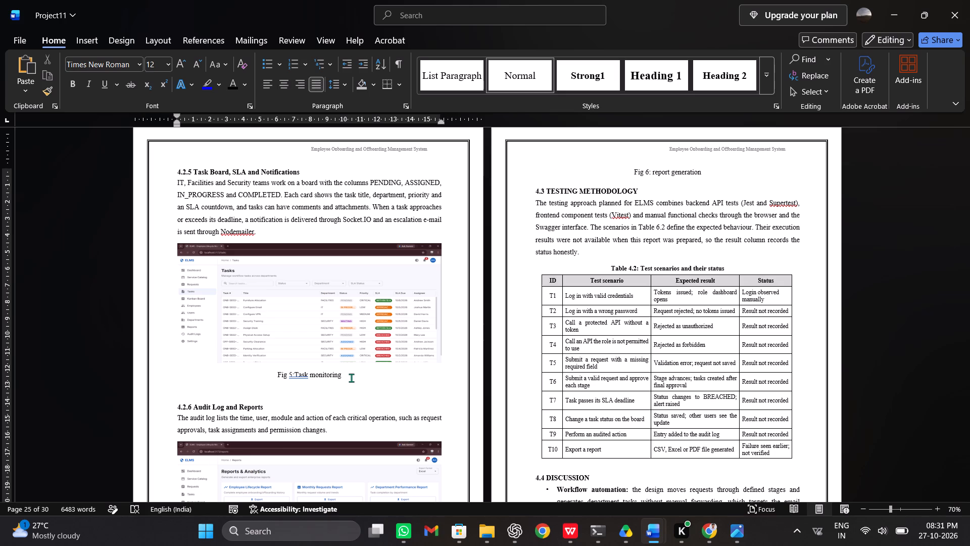
pyautogui.hotkey('ctrl', 'v')
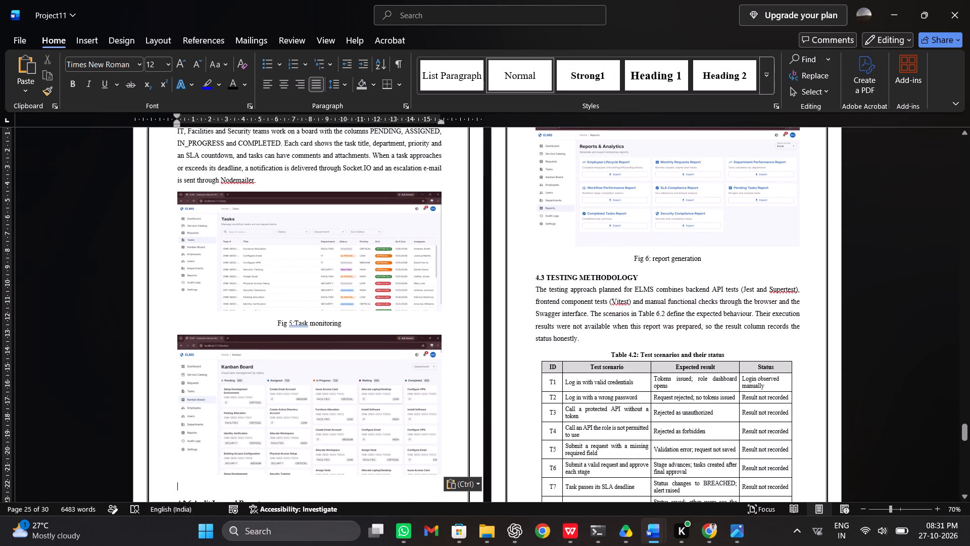
# Enter the caption "Fig 5.1 Kanban board" on the line below the Kanban Board screenshot in section 4.2.5.
pyautogui.scroll(1, 351, 378)
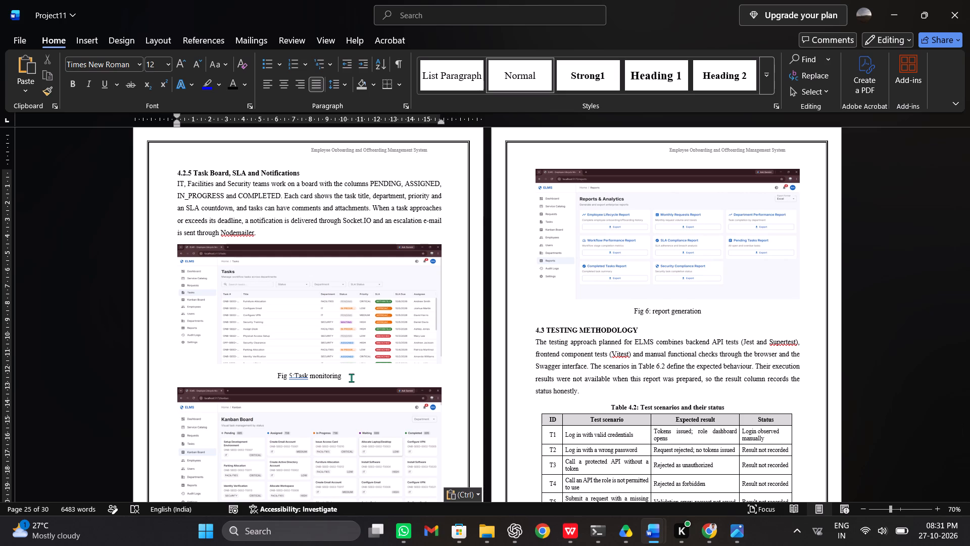
pyautogui.scroll(-1, 351, 378)
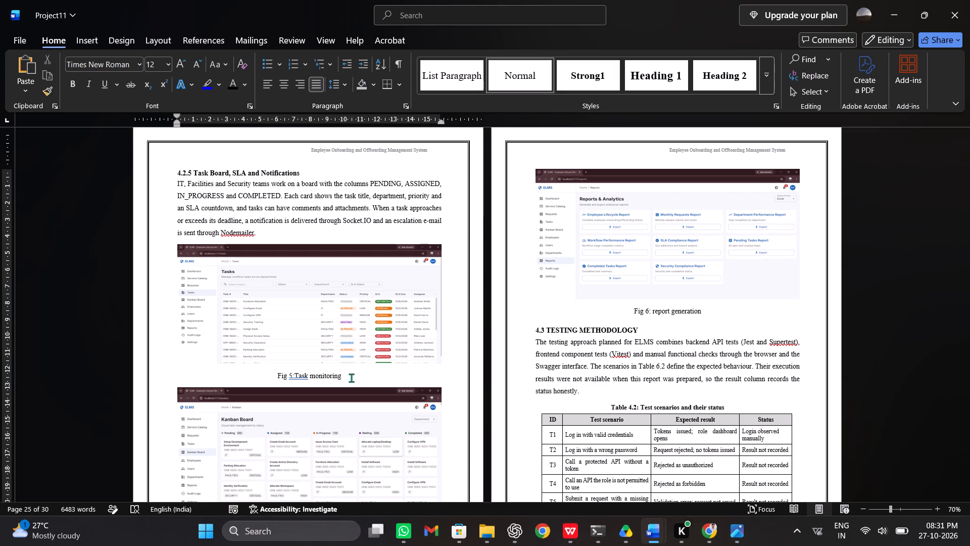
pyautogui.scroll(-2, 351, 378)
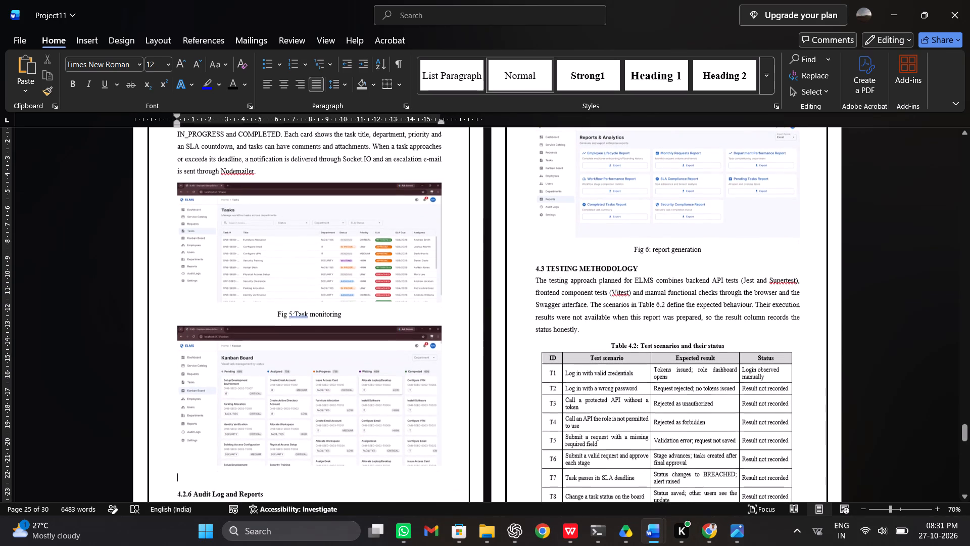
pyautogui.scroll(-3, 351, 378)
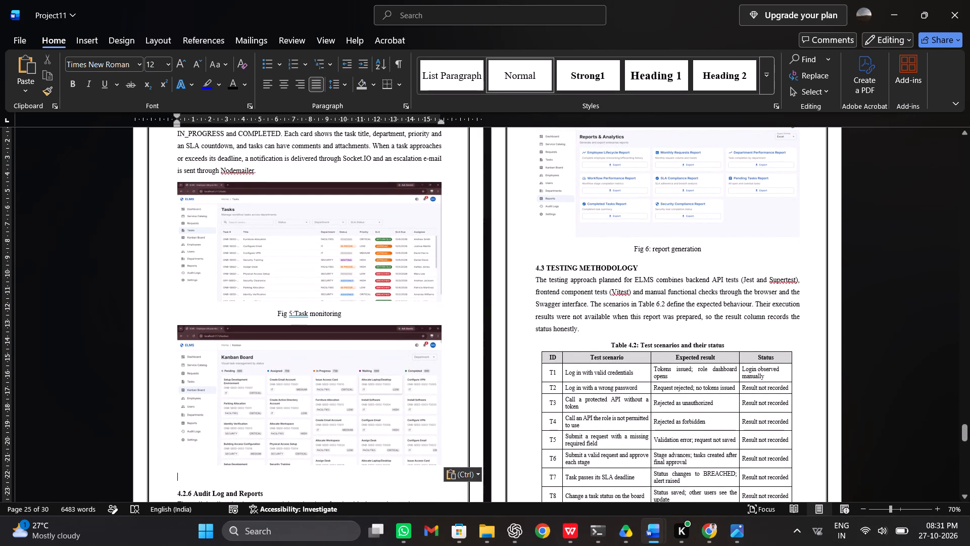
pyautogui.write('fig')
pyautogui.press('space')
pyautogui.press('5')
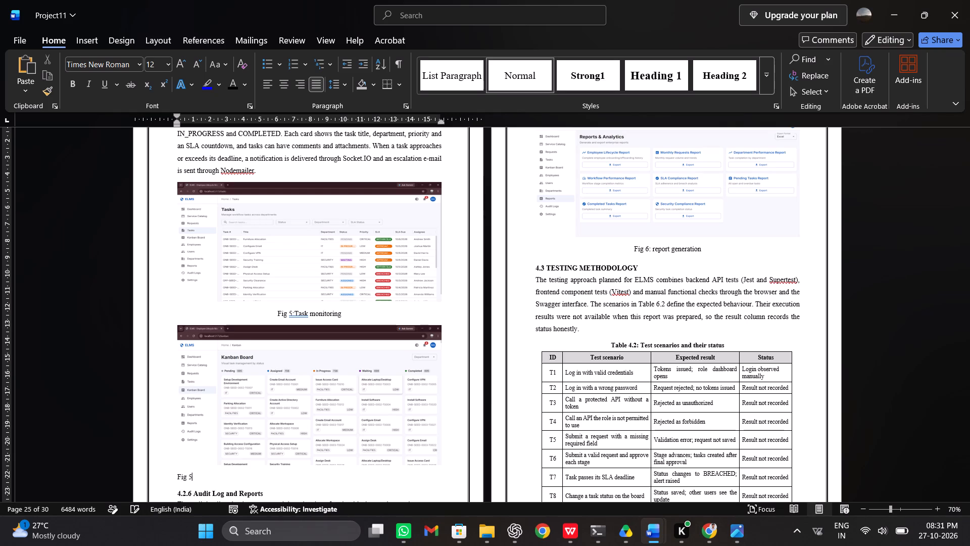
pyautogui.write('.1')
pyautogui.press('space')
pyautogui.write('Kanban')
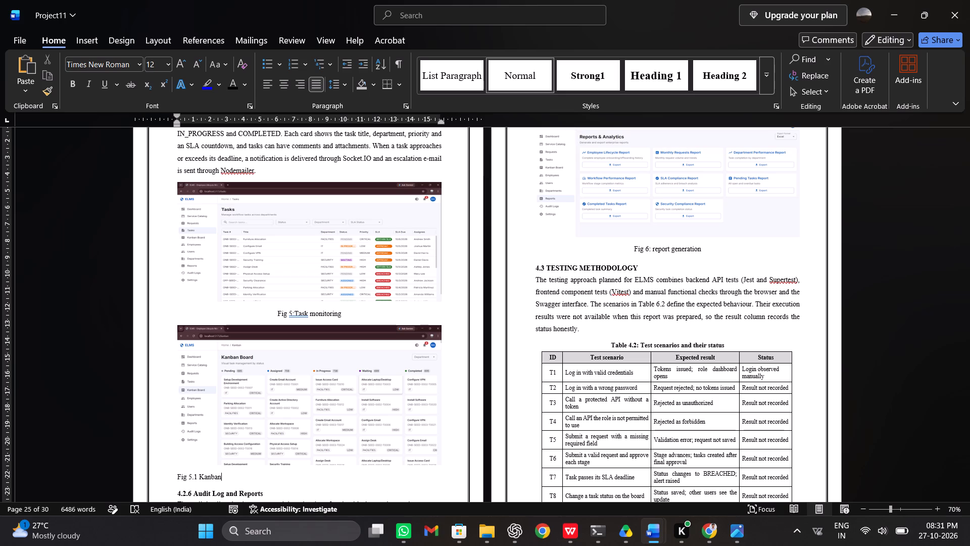
pyautogui.press('space')
pyautogui.write('board')
# Centre the Fig 5.1 caption under the Kanban Board screenshot.
pyautogui.press('Left')
pyautogui.press('Left')
pyautogui.press('Left')
pyautogui.press('Left')
pyautogui.press('Left')
pyautogui.press('Left')
pyautogui.press('Left')
pyautogui.press('Left')
pyautogui.press('Left')
pyautogui.press('Left')
pyautogui.press('Left')
pyautogui.press('Left')
pyautogui.press('Left')
pyautogui.press('Left')
pyautogui.press('Left')
pyautogui.press('Left')
pyautogui.press('Left')
pyautogui.press('Left')
pyautogui.press('Left')
pyautogui.press('Left')
pyautogui.click(285, 81)
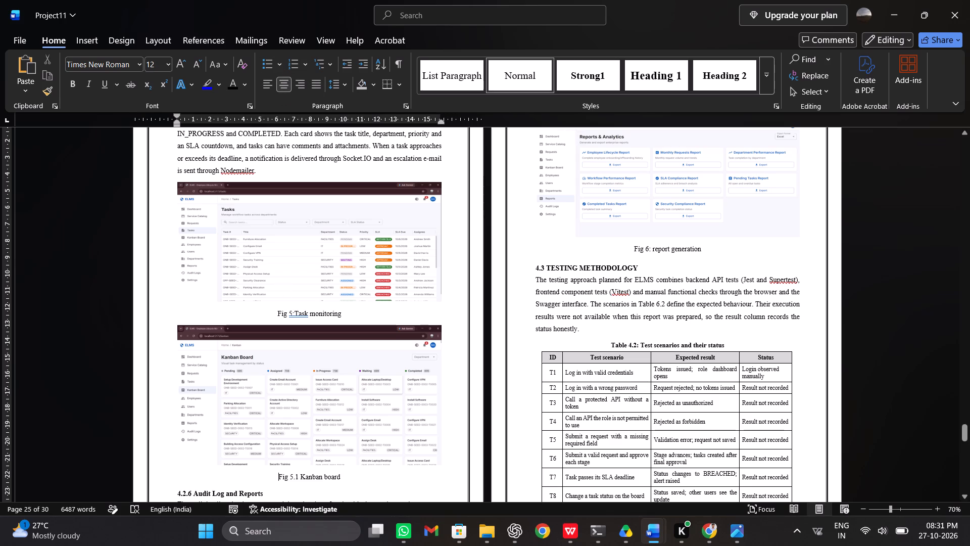
pyautogui.click(54, 345)
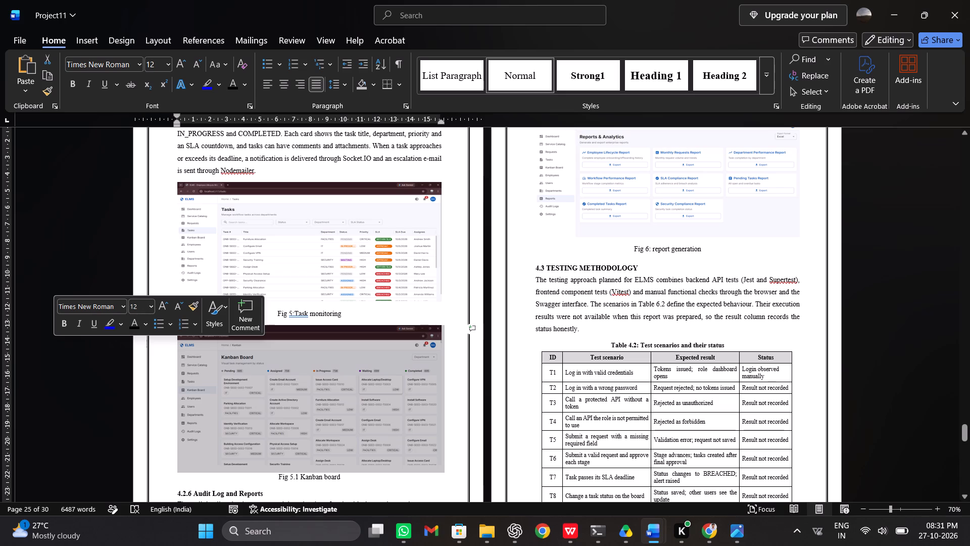
pyautogui.click(92, 200)
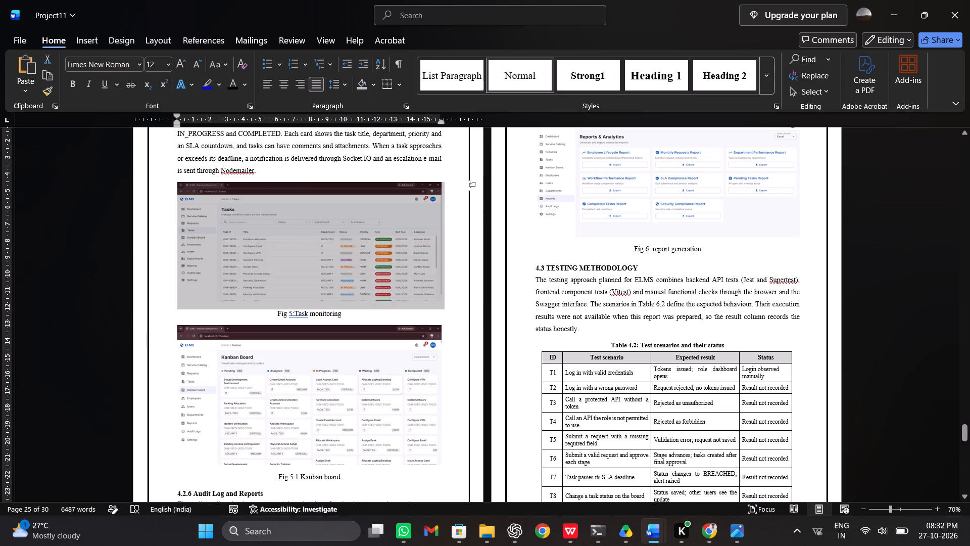
# Push the "4.2.6 Audit Log and Reports" heading and its text onto the next page, above the Reports & Analytics screenshot.
pyautogui.hscroll(1, 396, 364)
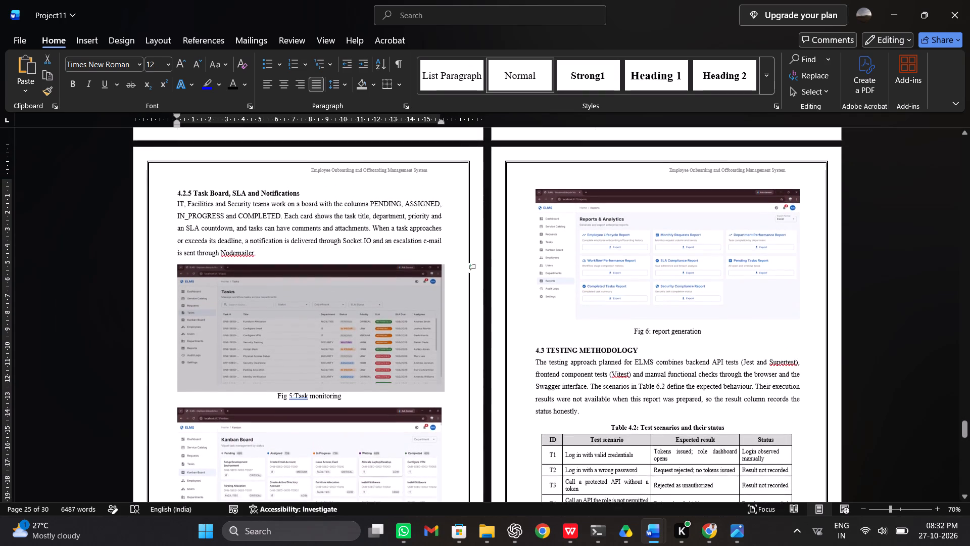
pyautogui.hscroll(1, 396, 364)
pyautogui.scroll(2, 396, 364)
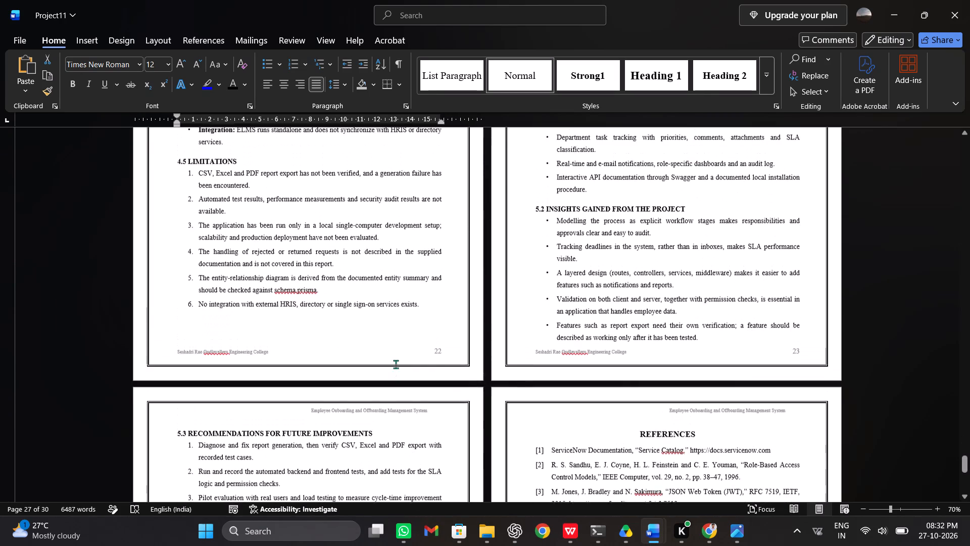
pyautogui.scroll(3, 396, 364)
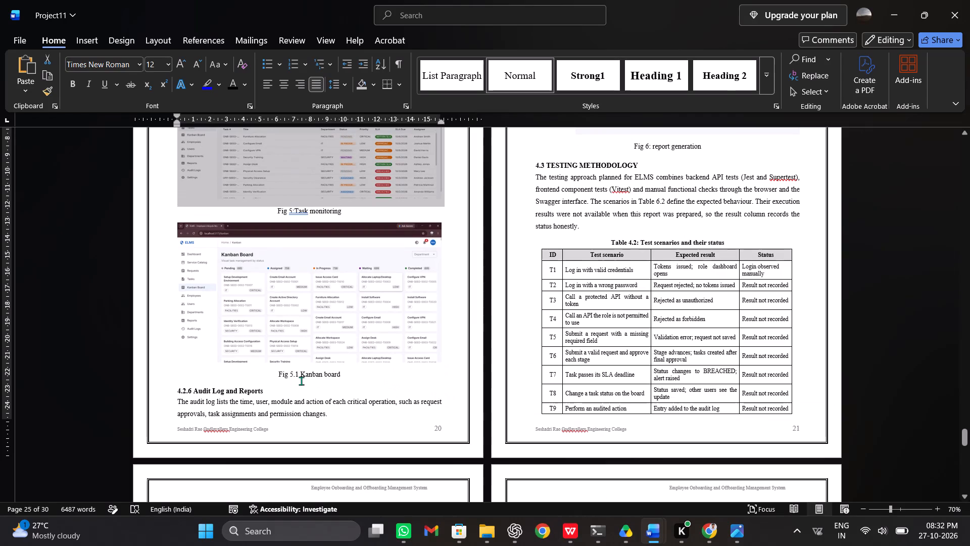
pyautogui.click(176, 391)
pyautogui.press('Return')
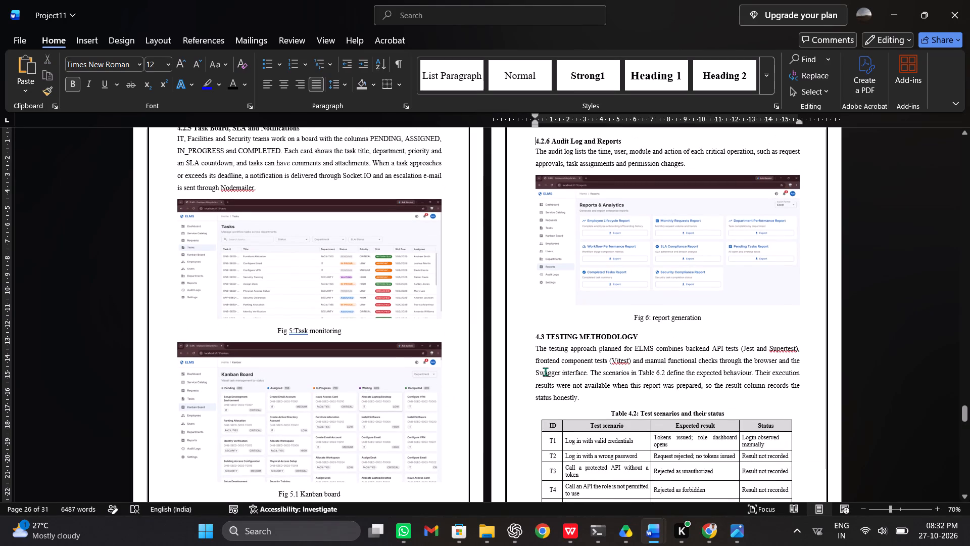
# Stretch the Tasks screenshot above the Fig 5 caption slightly taller, keeping its full text width.
pyautogui.click(314, 280)
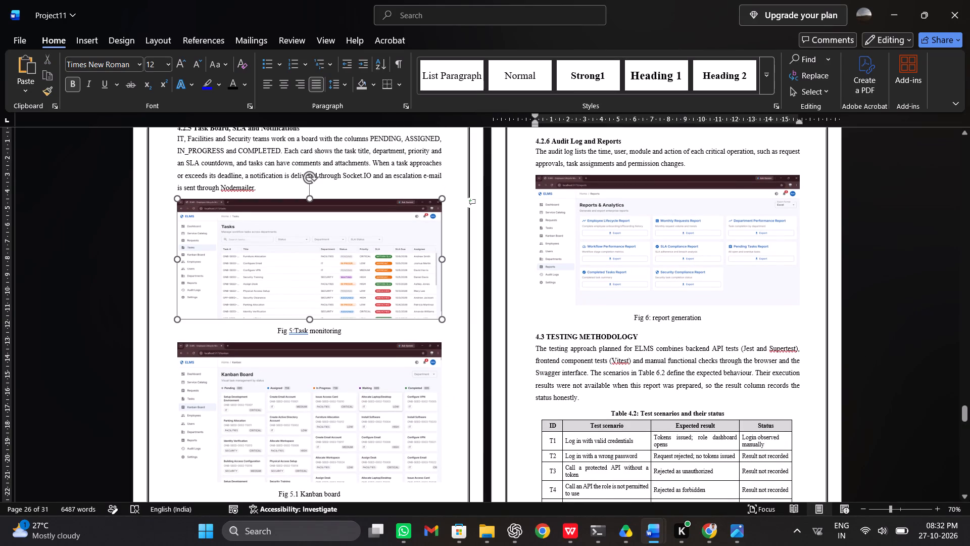
pyautogui.moveTo(309, 318); pyautogui.dragTo(309, 322)
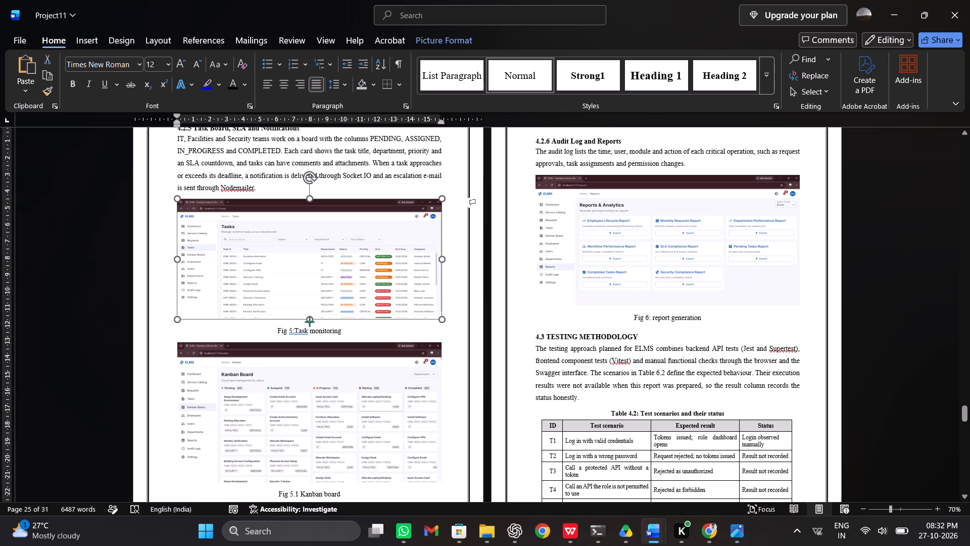
pyautogui.moveTo(309, 322); pyautogui.dragTo(309, 331)
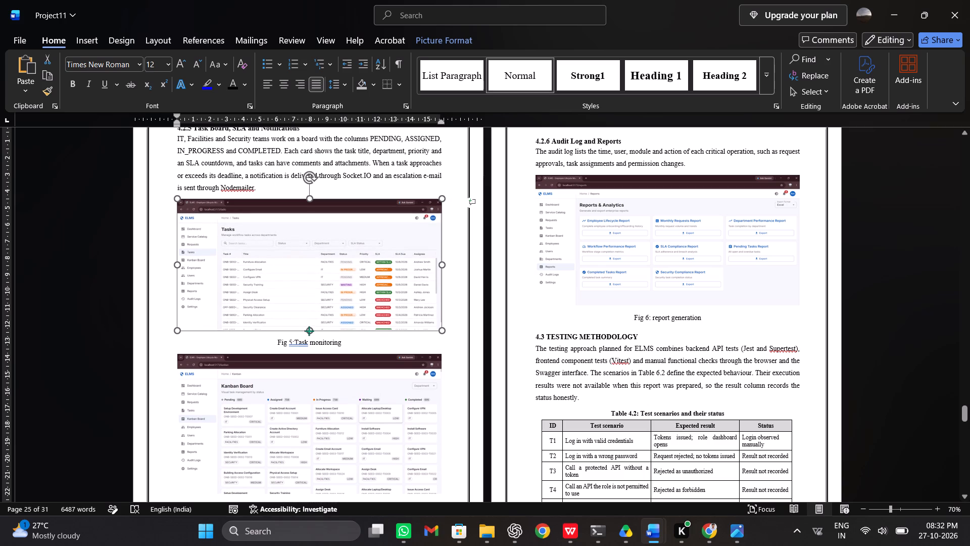
pyautogui.moveTo(309, 331); pyautogui.dragTo(308, 329)
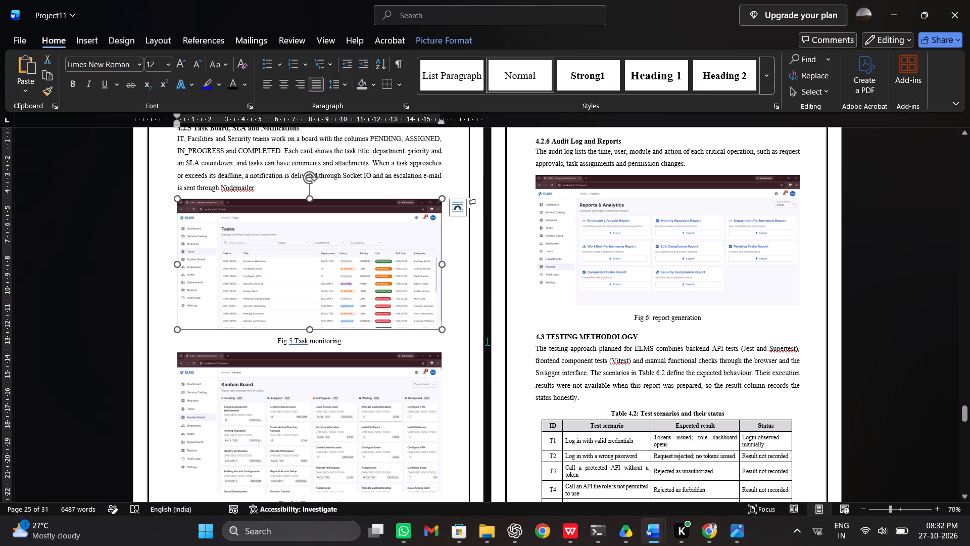
# Stretch the Kanban Board screenshot taller so it and its Fig 5.1 caption fill the spare space at the bottom of page 20.
pyautogui.scroll(2, 487, 341)
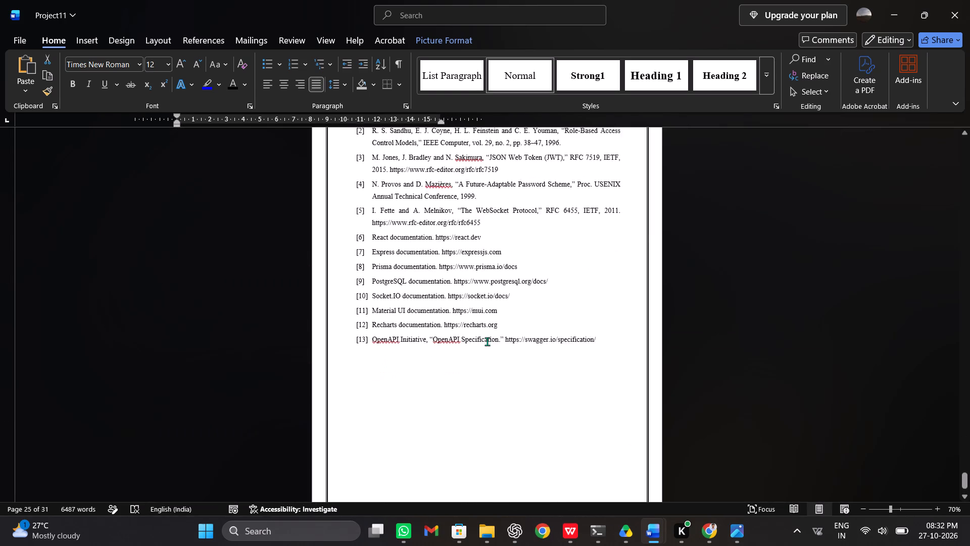
pyautogui.scroll(2, 487, 341)
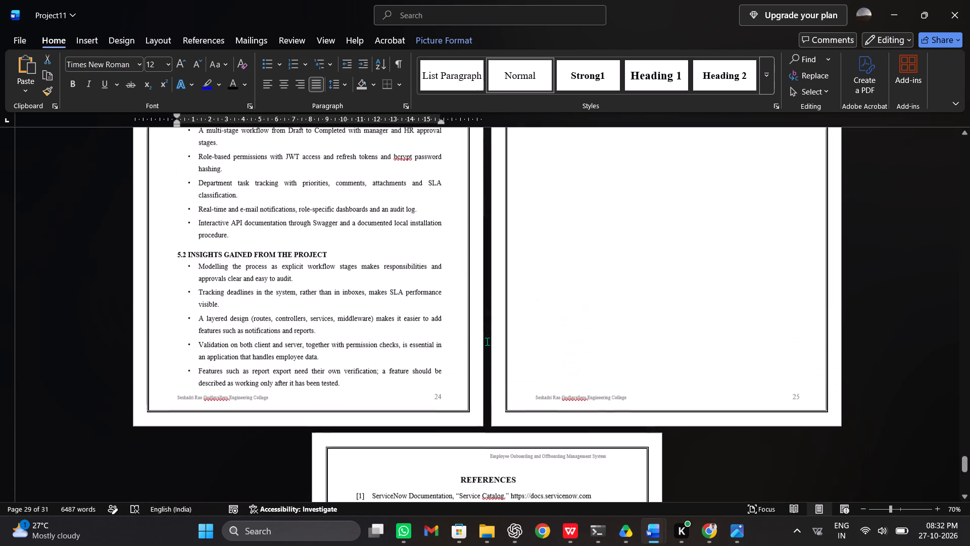
pyautogui.scroll(5, 487, 341)
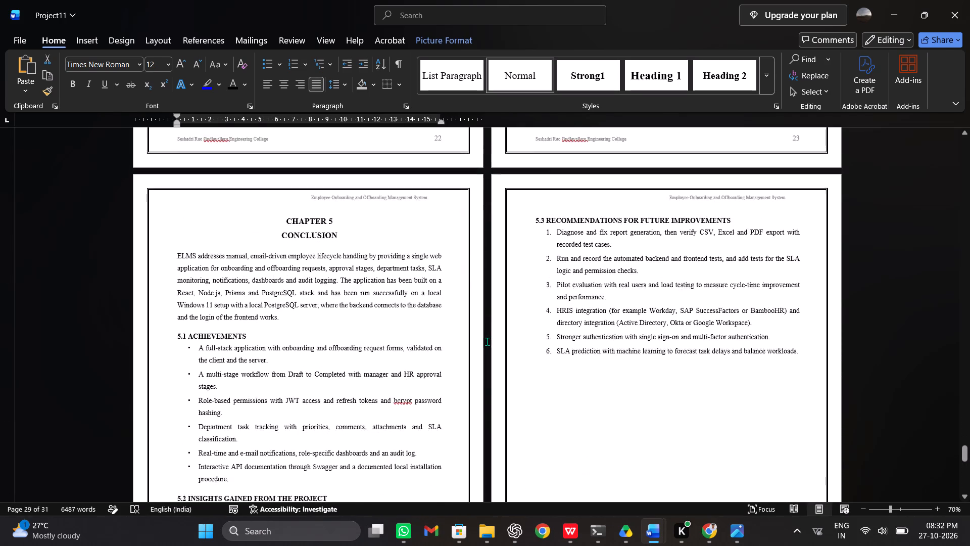
pyautogui.scroll(1, 487, 341)
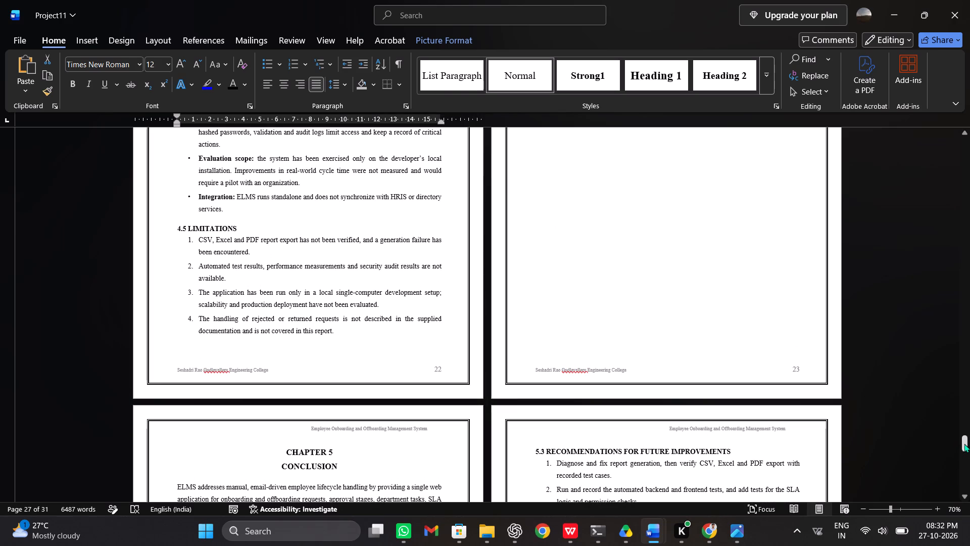
pyautogui.moveTo(963, 443); pyautogui.dragTo(962, 437)
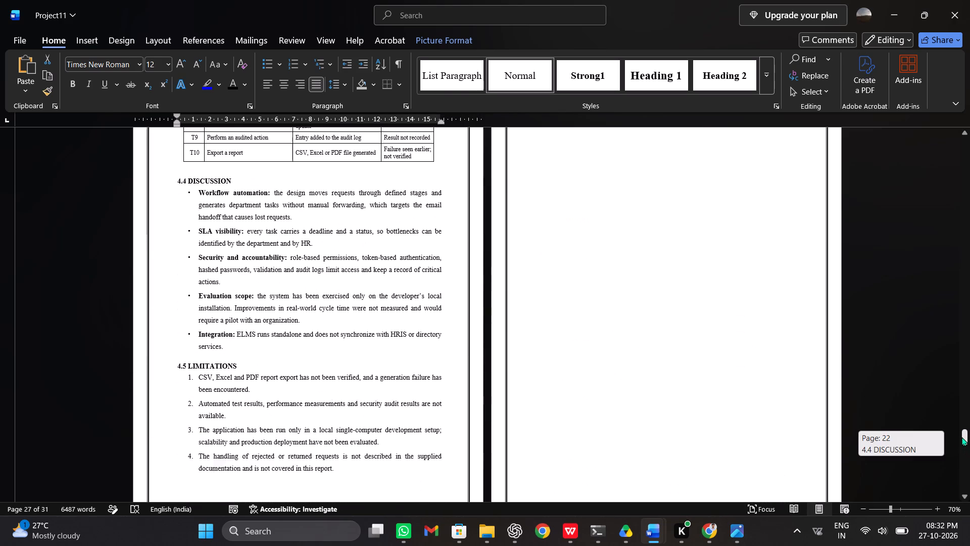
pyautogui.moveTo(962, 437); pyautogui.dragTo(956, 420)
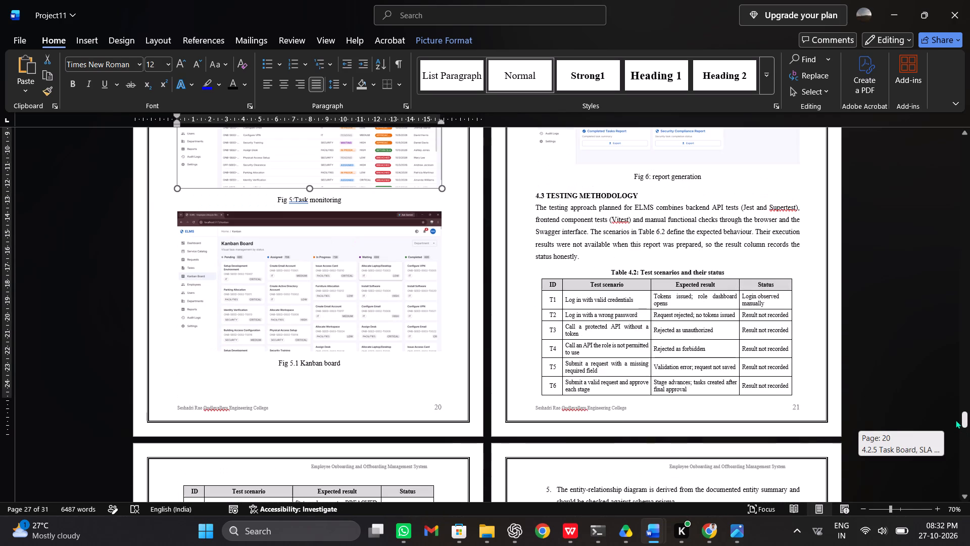
pyautogui.moveTo(956, 420); pyautogui.dragTo(954, 418)
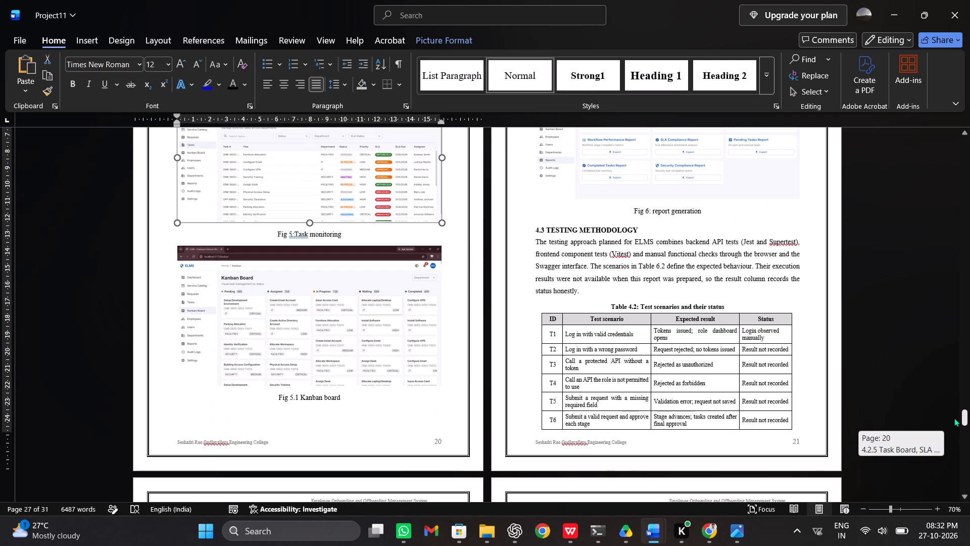
pyautogui.moveTo(954, 418); pyautogui.dragTo(954, 419)
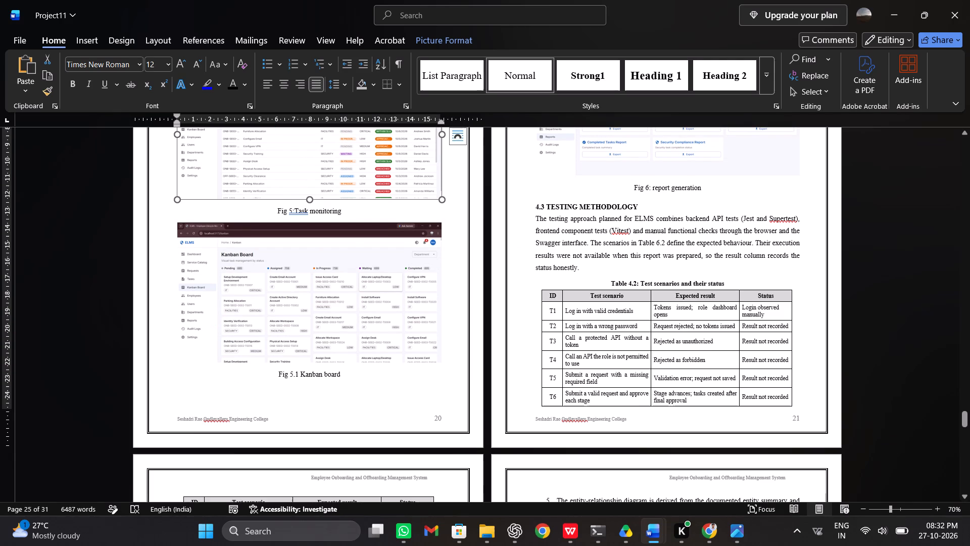
pyautogui.click(331, 312)
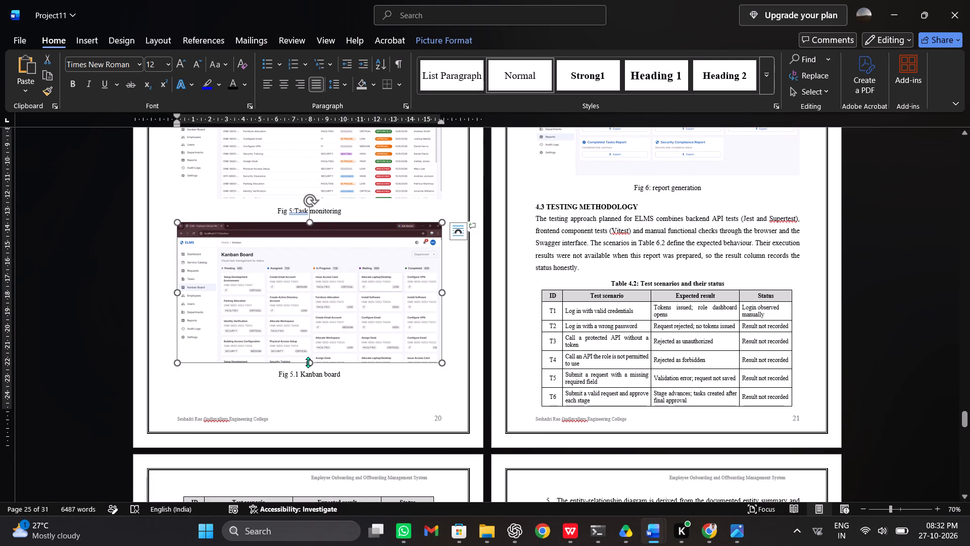
pyautogui.moveTo(308, 362); pyautogui.dragTo(307, 374)
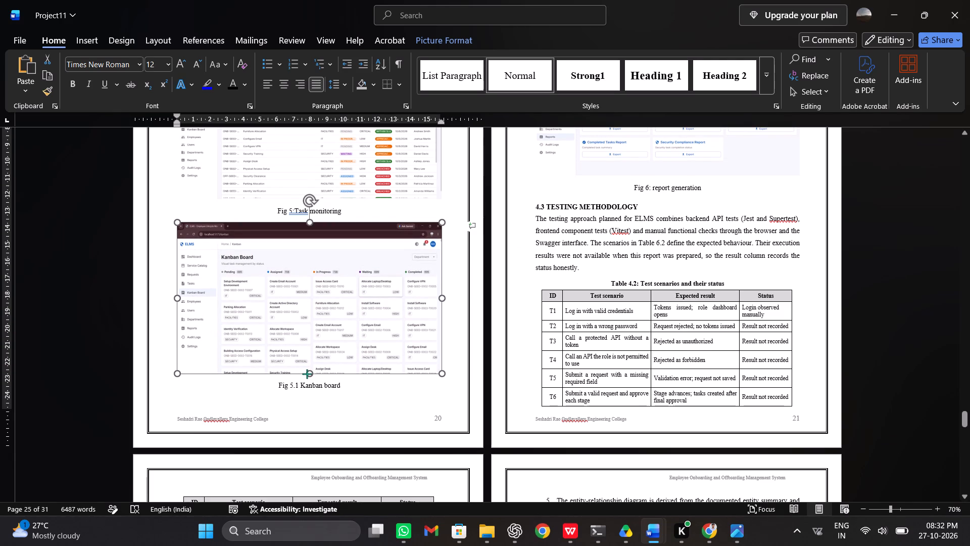
pyautogui.moveTo(307, 374); pyautogui.dragTo(308, 381)
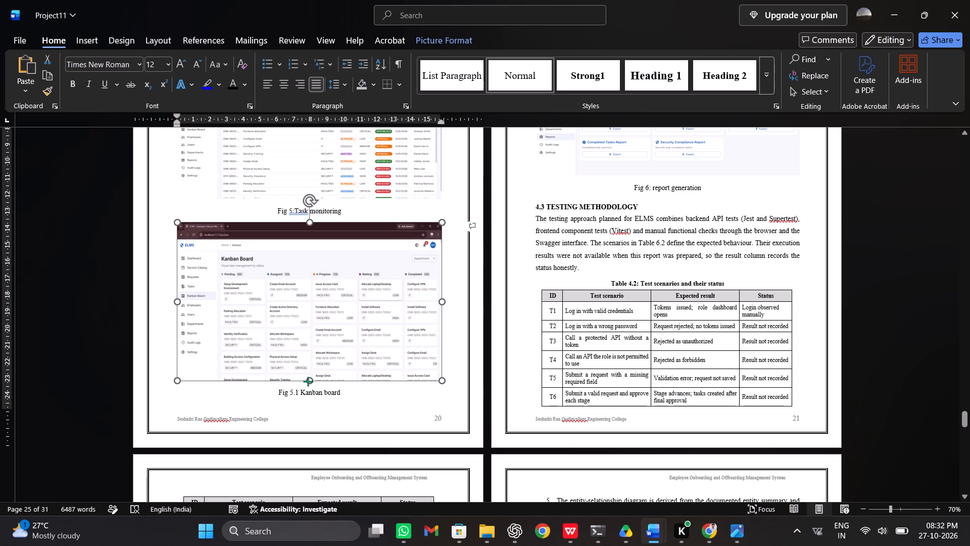
pyautogui.moveTo(308, 381); pyautogui.dragTo(310, 389)
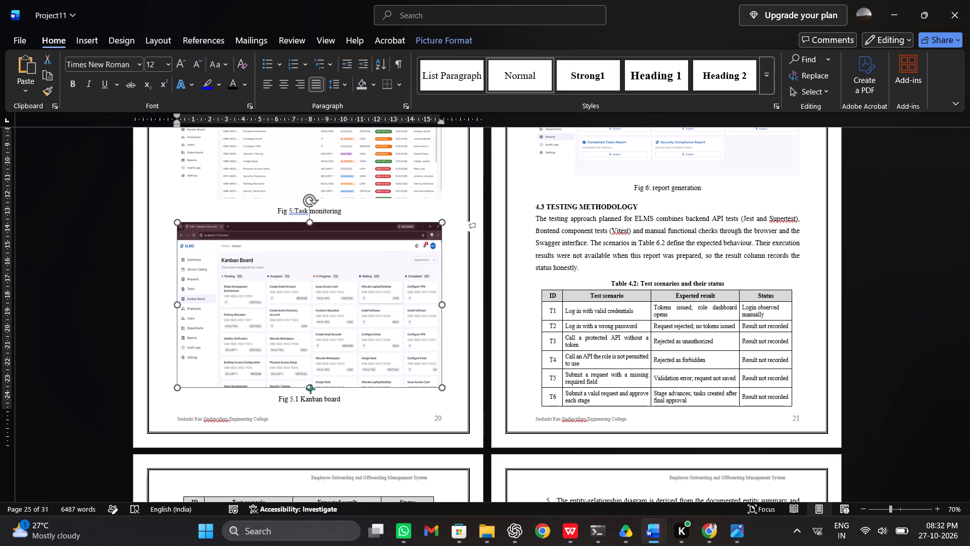
# Reduce the height of the Kanban Board screenshot on page 20, leaving some space between its Fig 5.1 caption and the footer.
pyautogui.moveTo(310, 389); pyautogui.dragTo(309, 381)
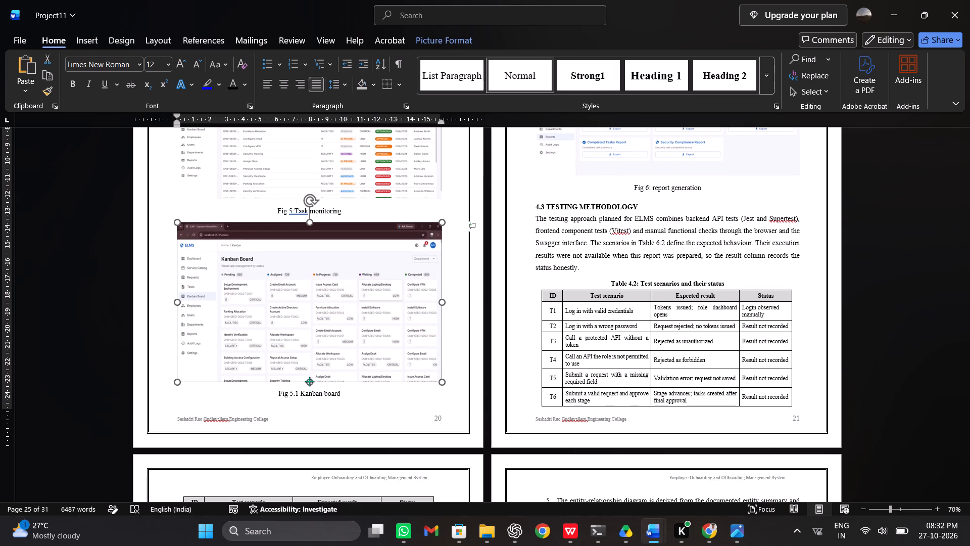
pyautogui.moveTo(309, 381); pyautogui.dragTo(307, 367)
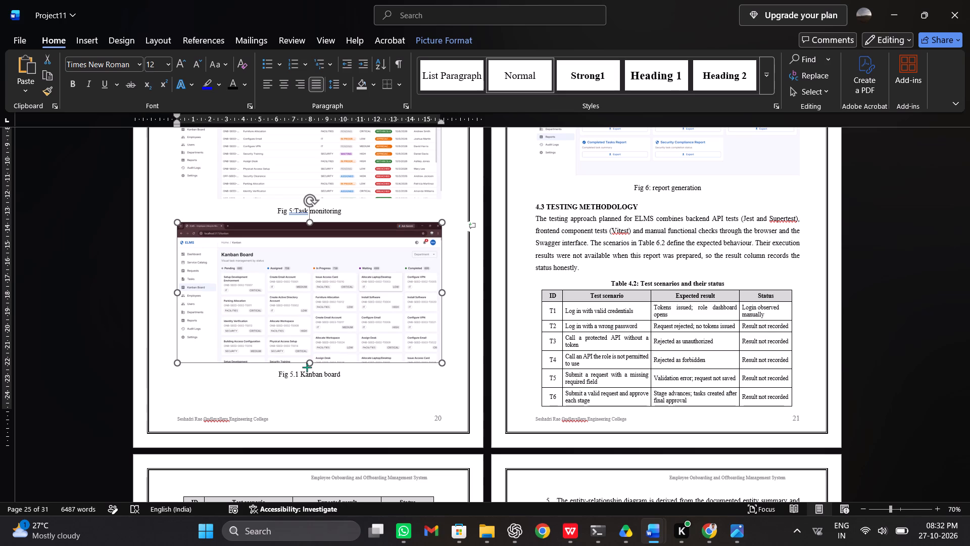
pyautogui.moveTo(307, 367); pyautogui.dragTo(306, 375)
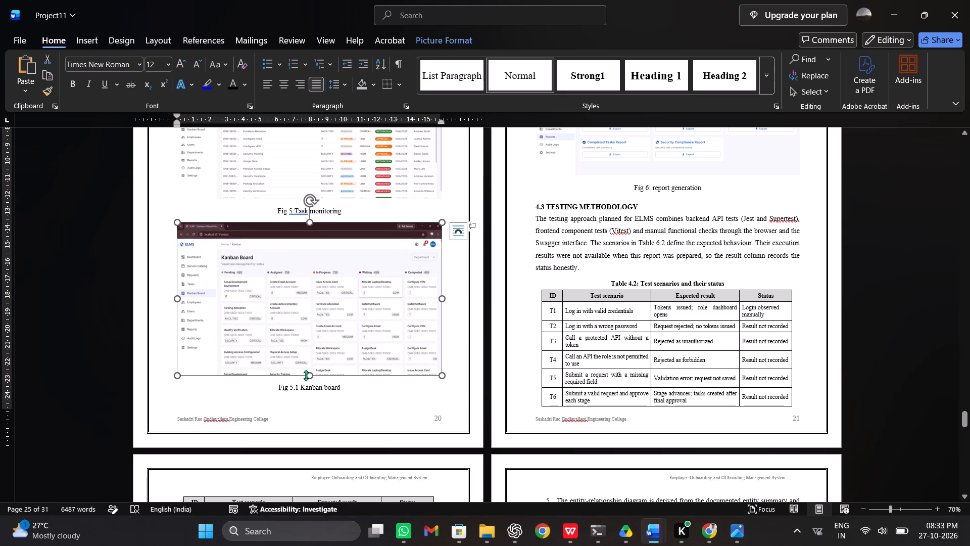
pyautogui.click(441, 374)
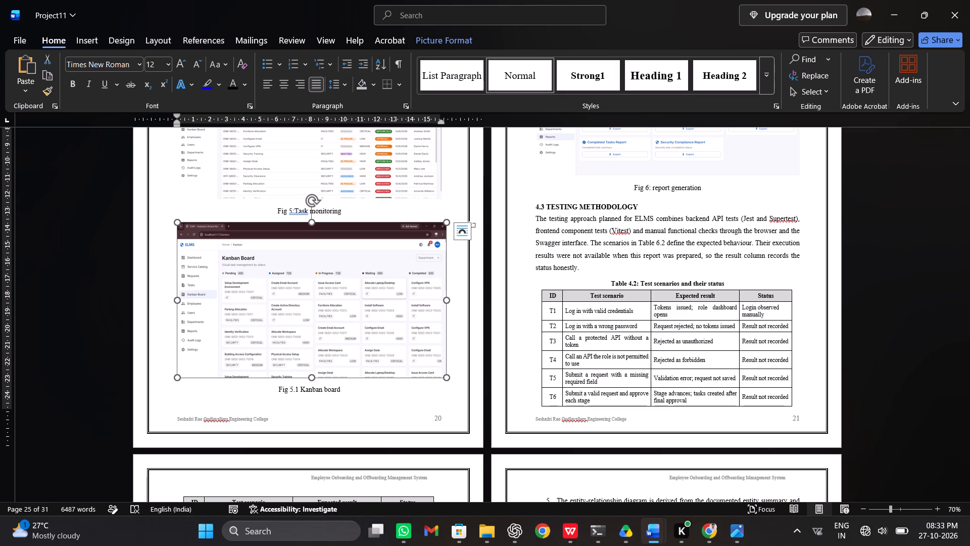
pyautogui.click(489, 391)
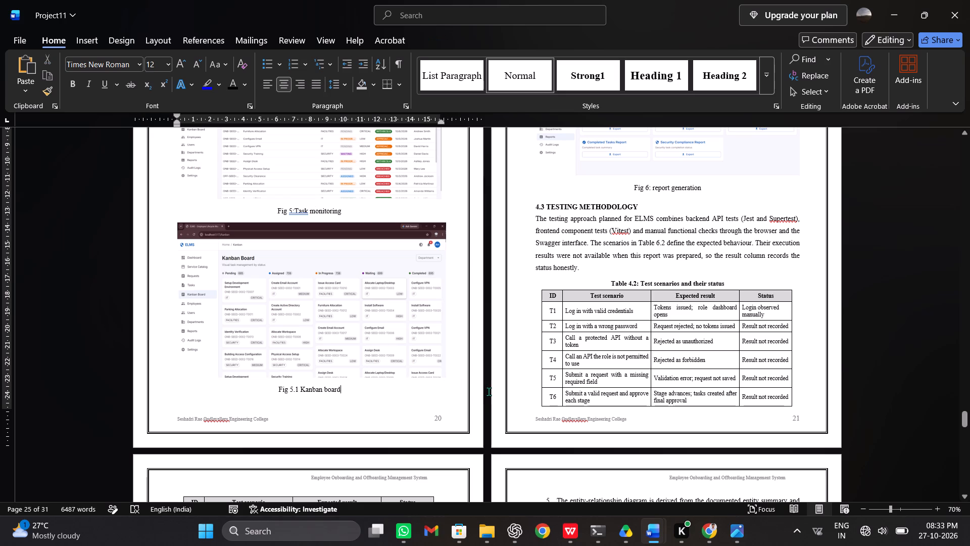
pyautogui.scroll(2, 477, 338)
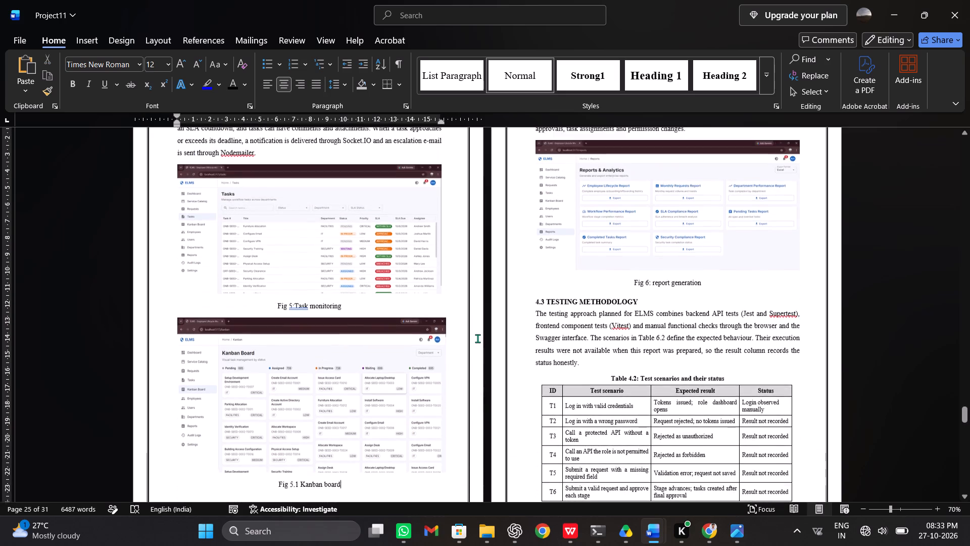
pyautogui.scroll(4, 477, 338)
pyautogui.hscroll(1, 477, 338)
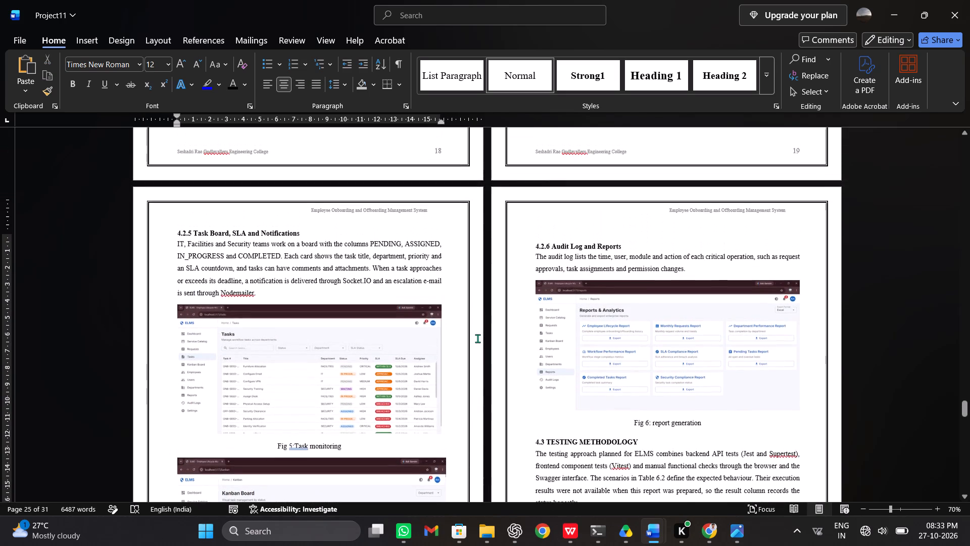
pyautogui.hscroll(1, 477, 338)
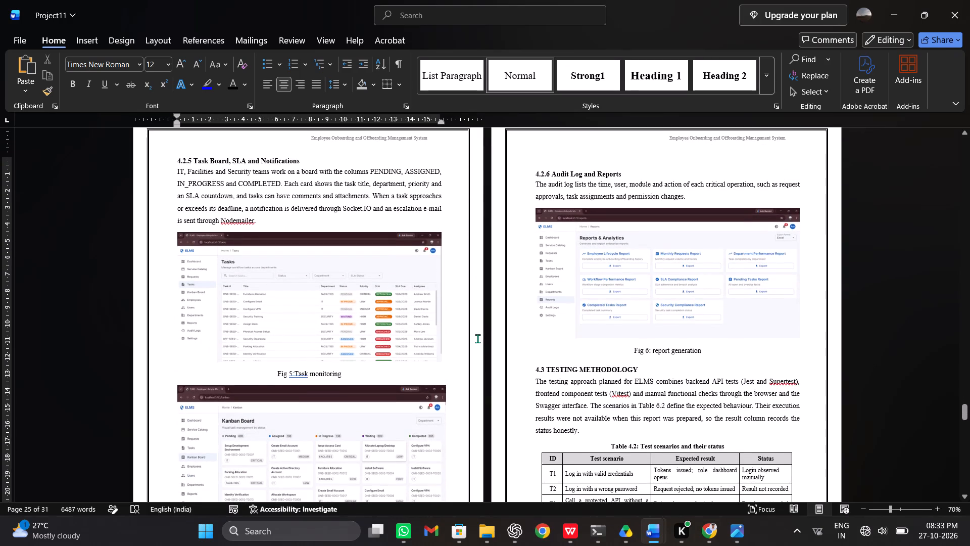
pyautogui.scroll(-2, 477, 338)
pyautogui.click(398, 358)
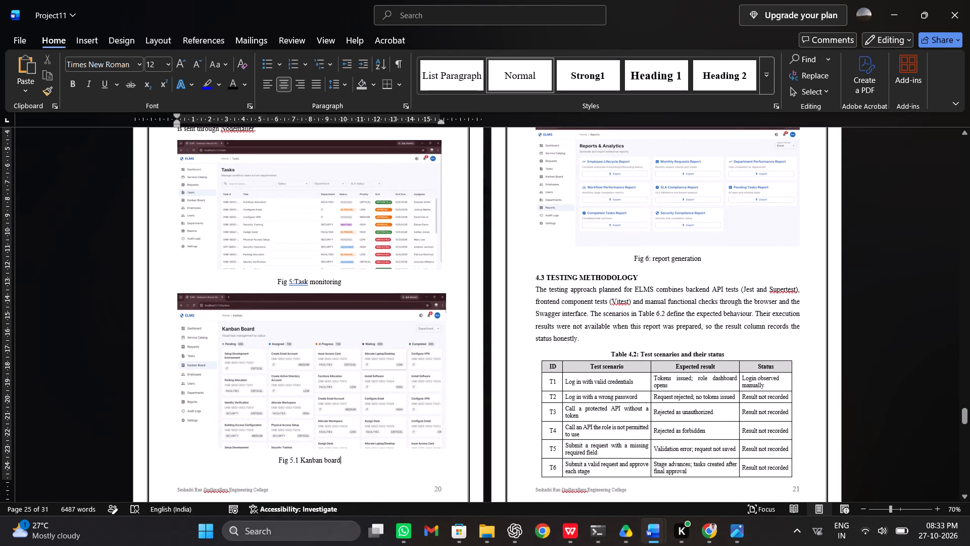